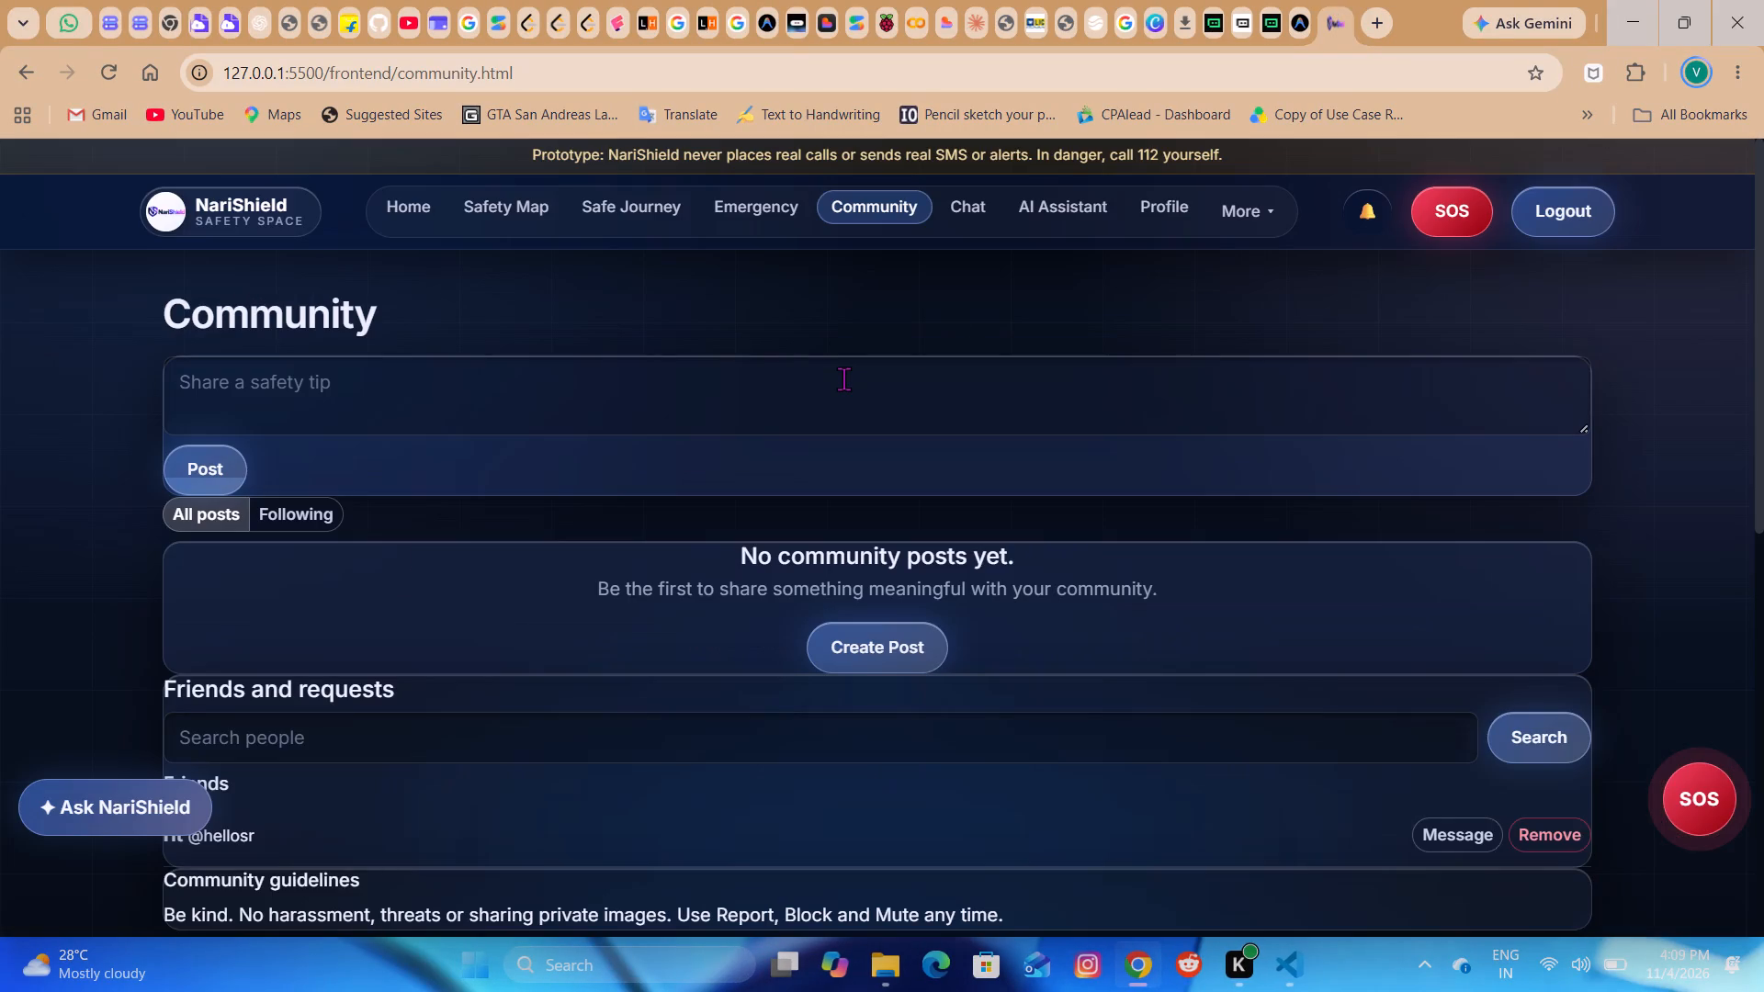
Capture a screenshot of the NariShield Community page, covering the full page area below the browser's bookmarks.
key("shift+super+s")
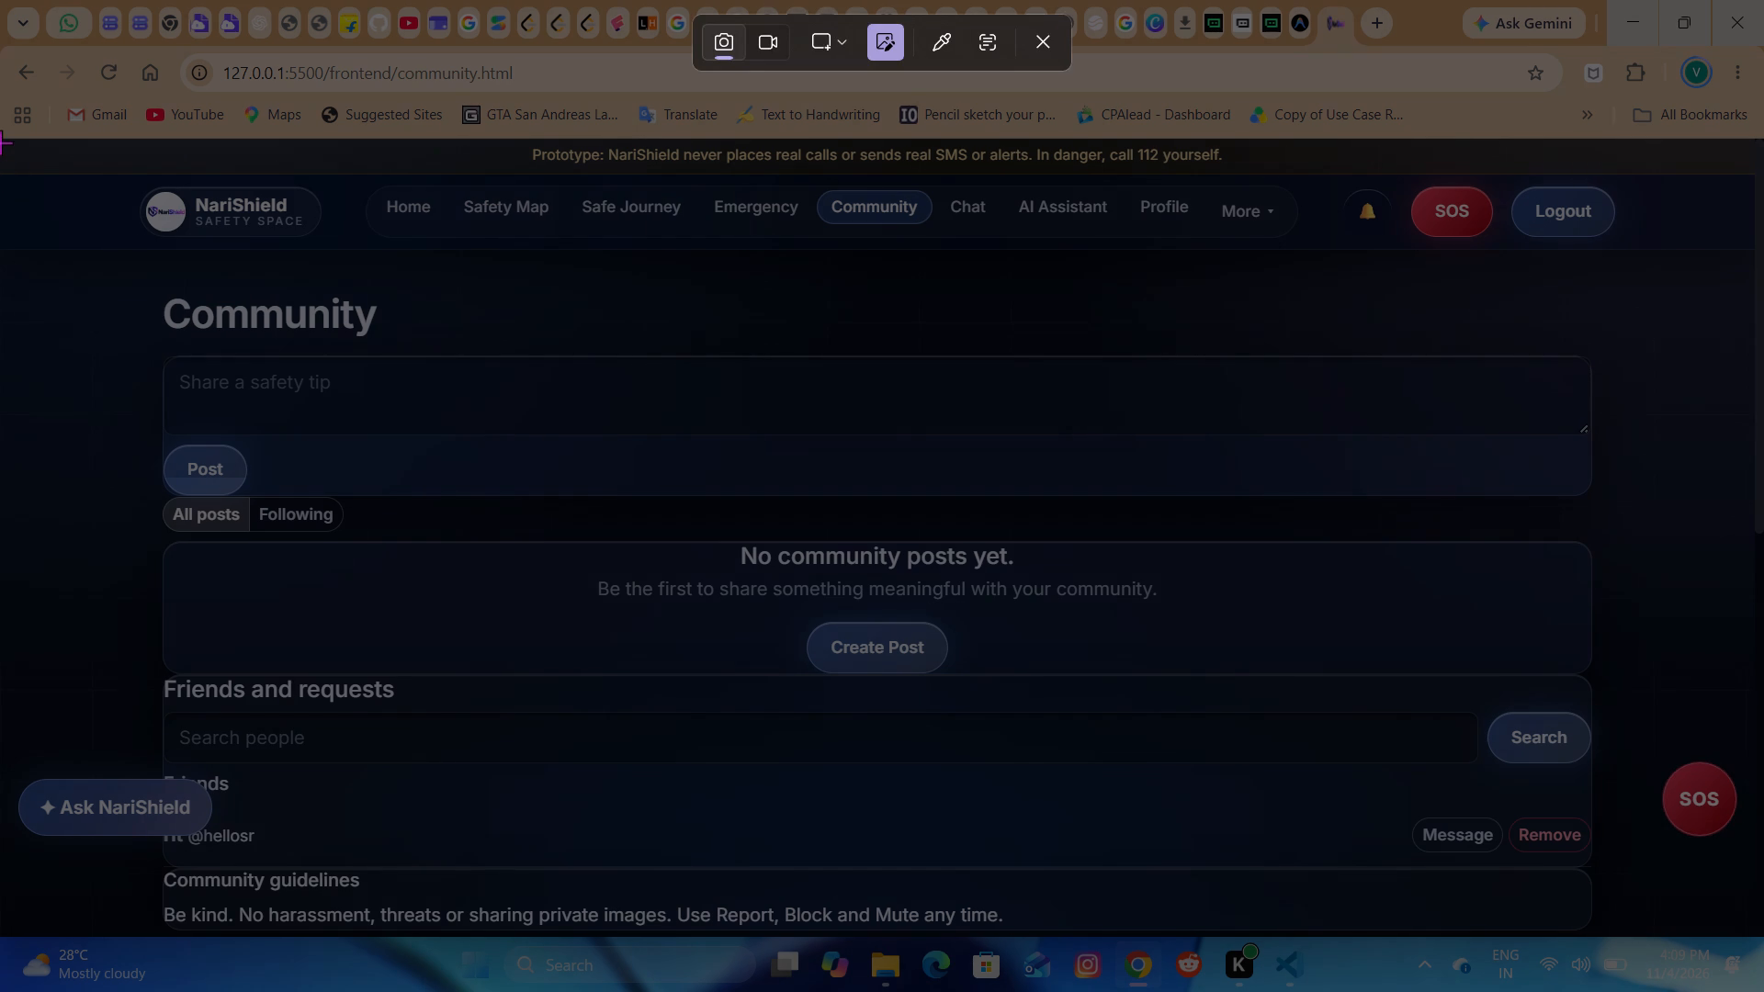
left_click_drag(0, 142, 1120, 682)
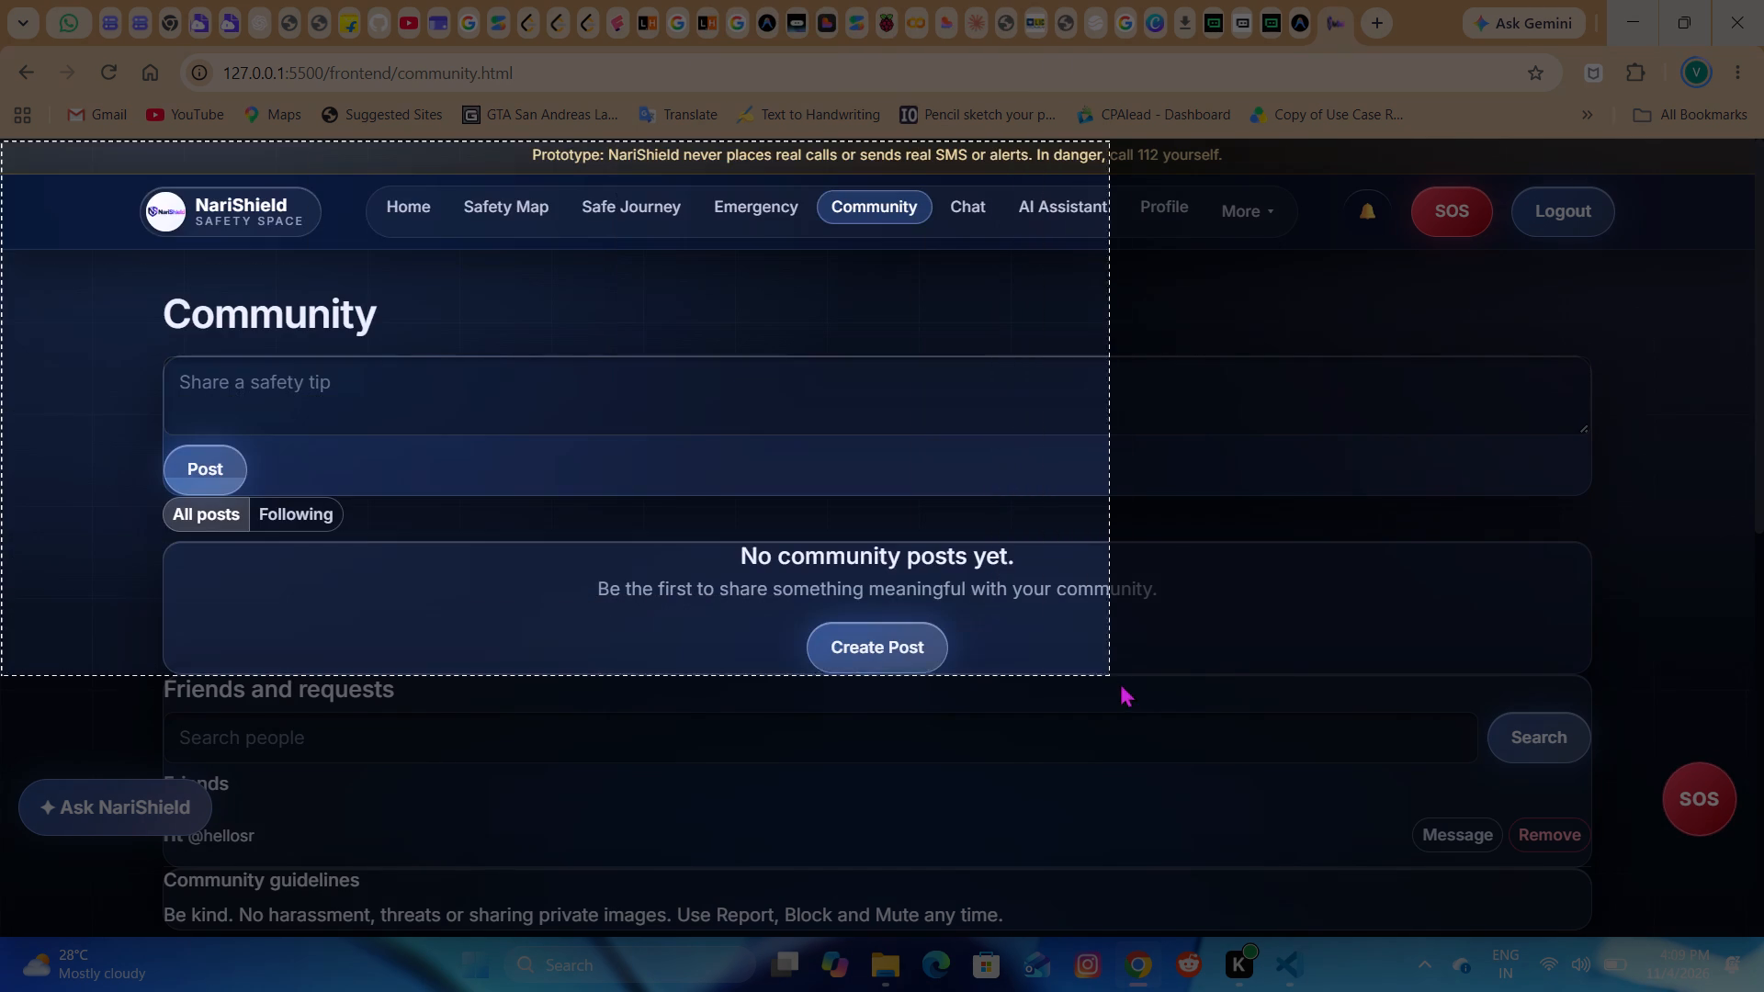
left_click_drag(1120, 682, 1538, 885)
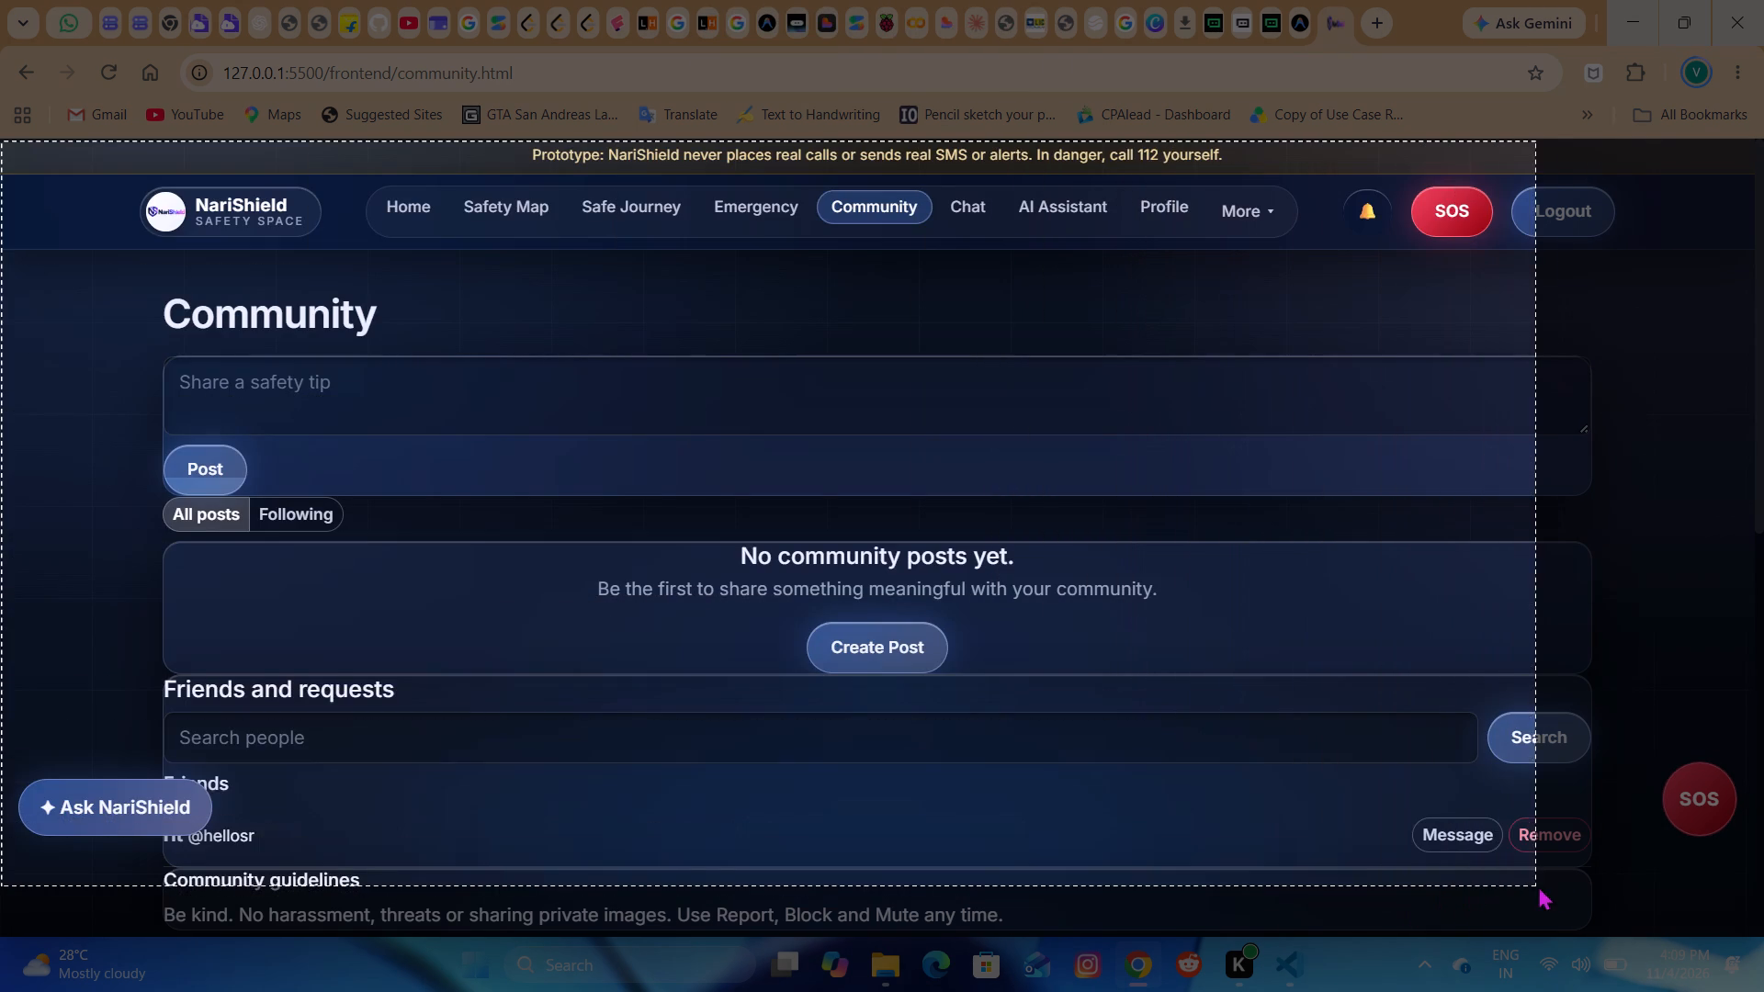
left_click_drag(1538, 885, 1763, 920)
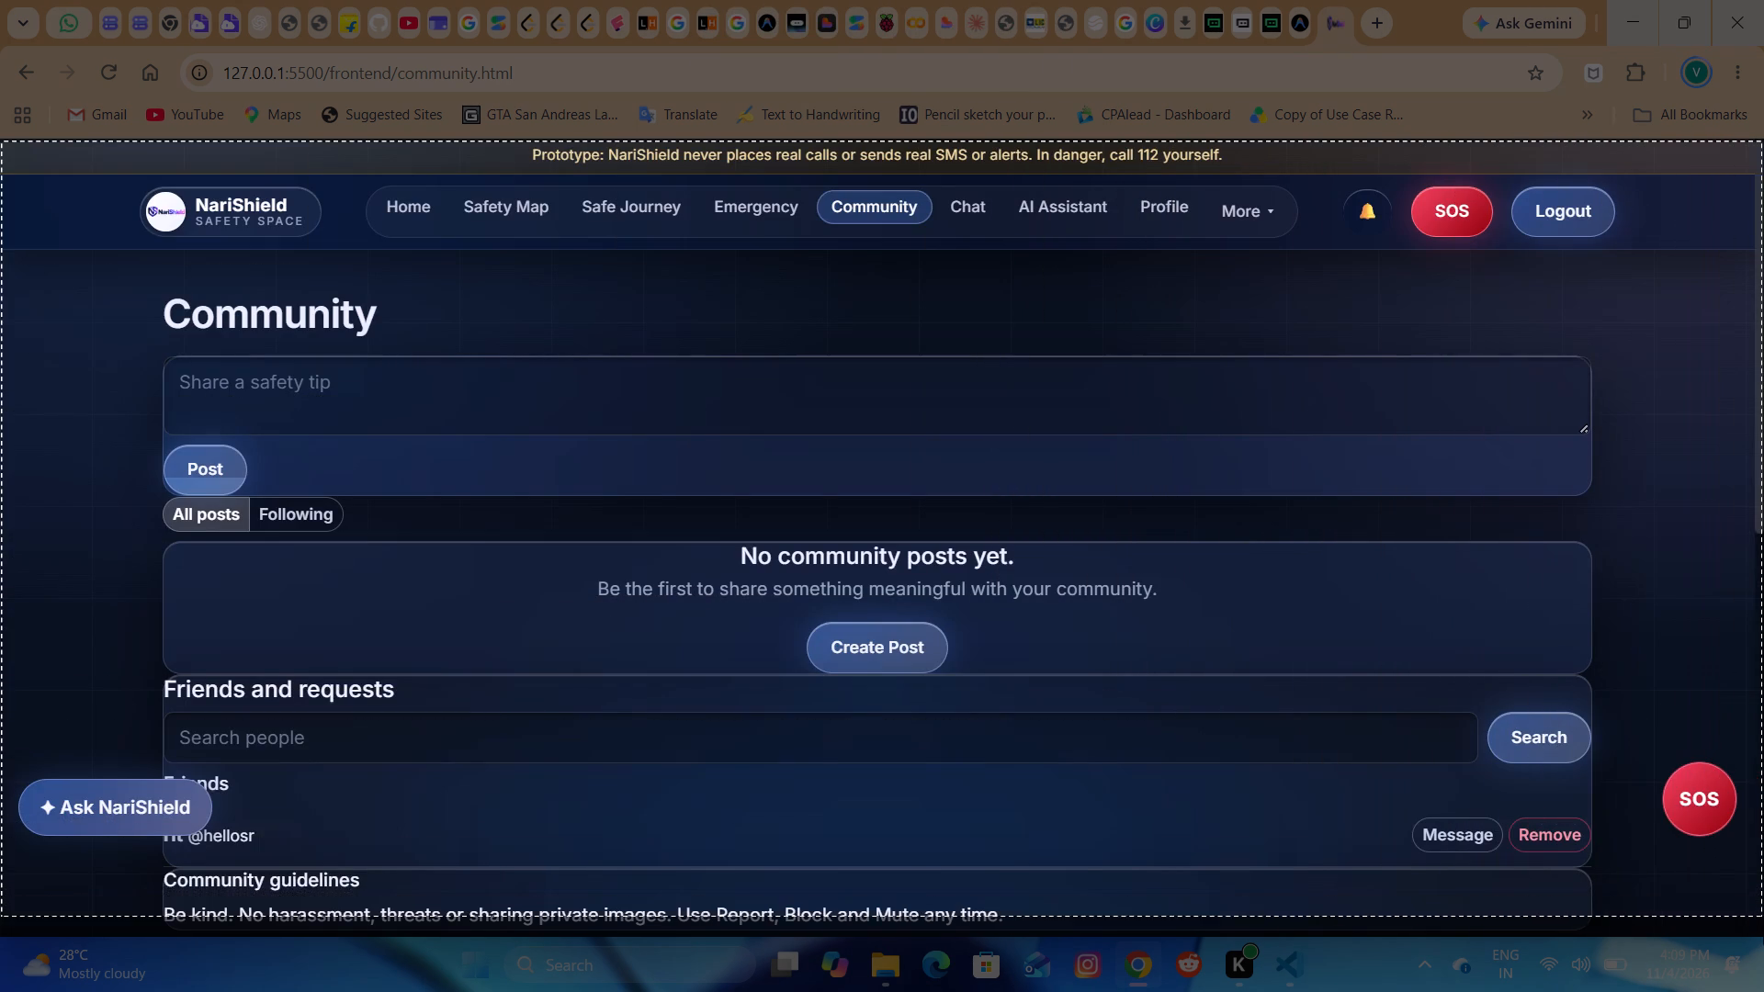
left_click_drag(1763, 920, 1763, 931)
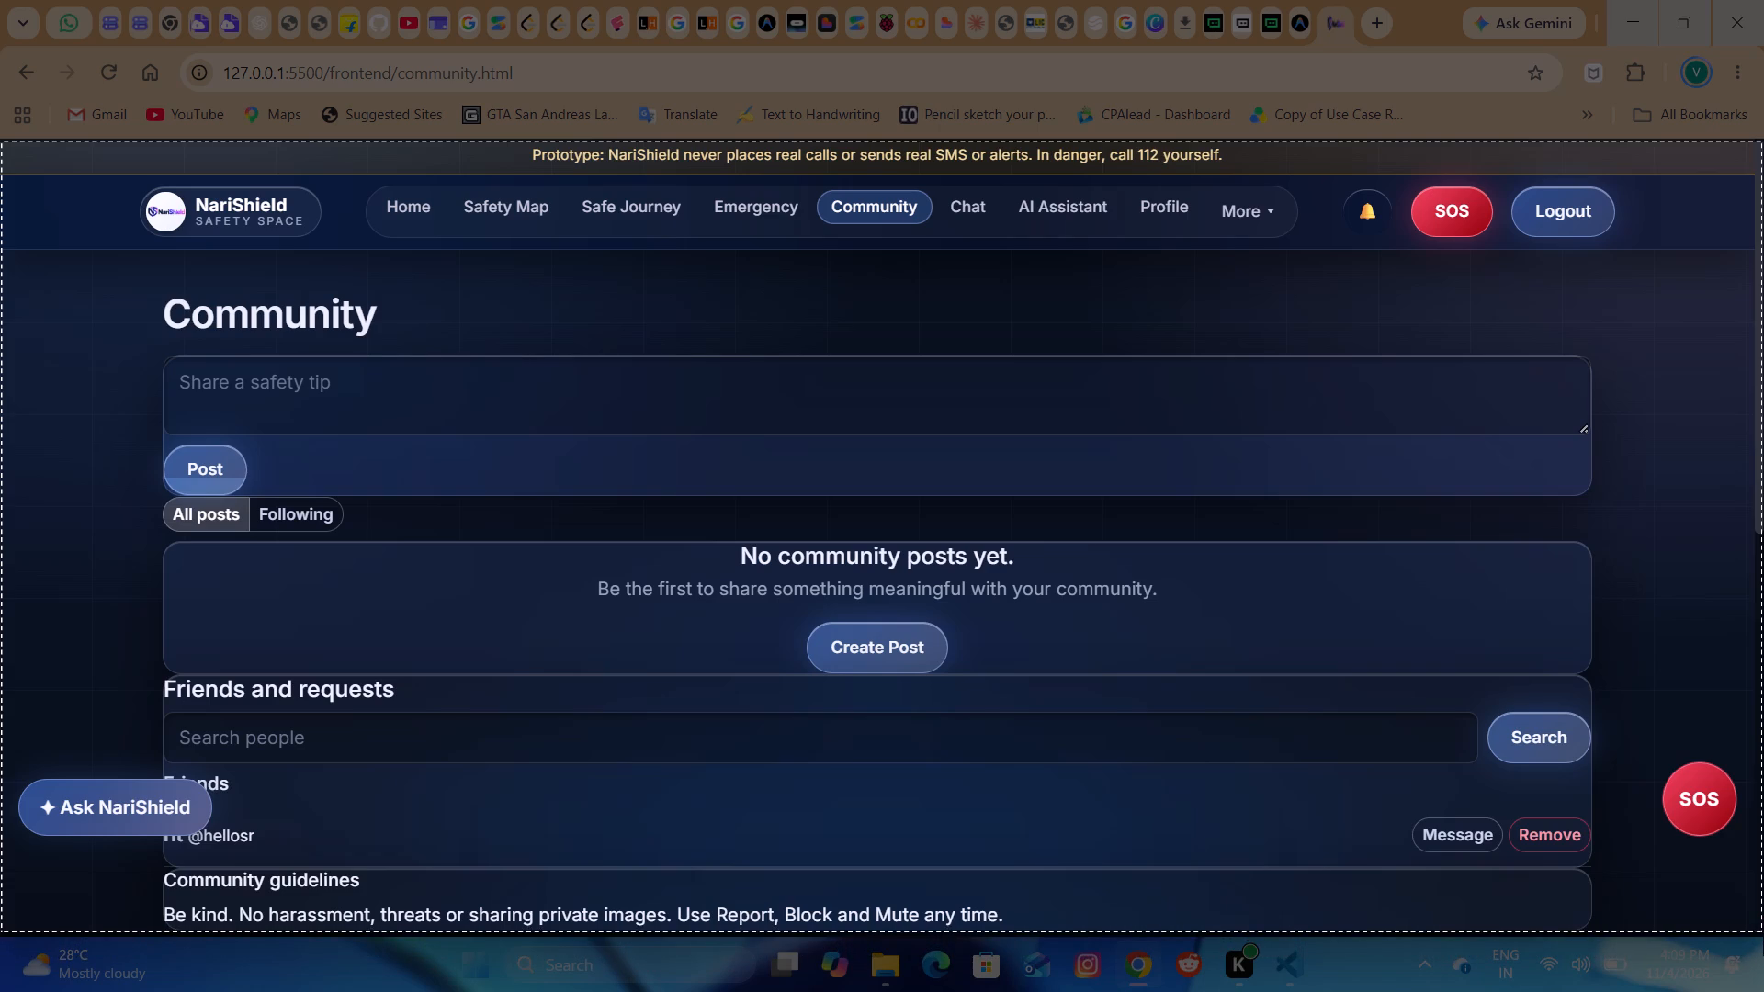
left_click_drag(1763, 931, 1763, 930)
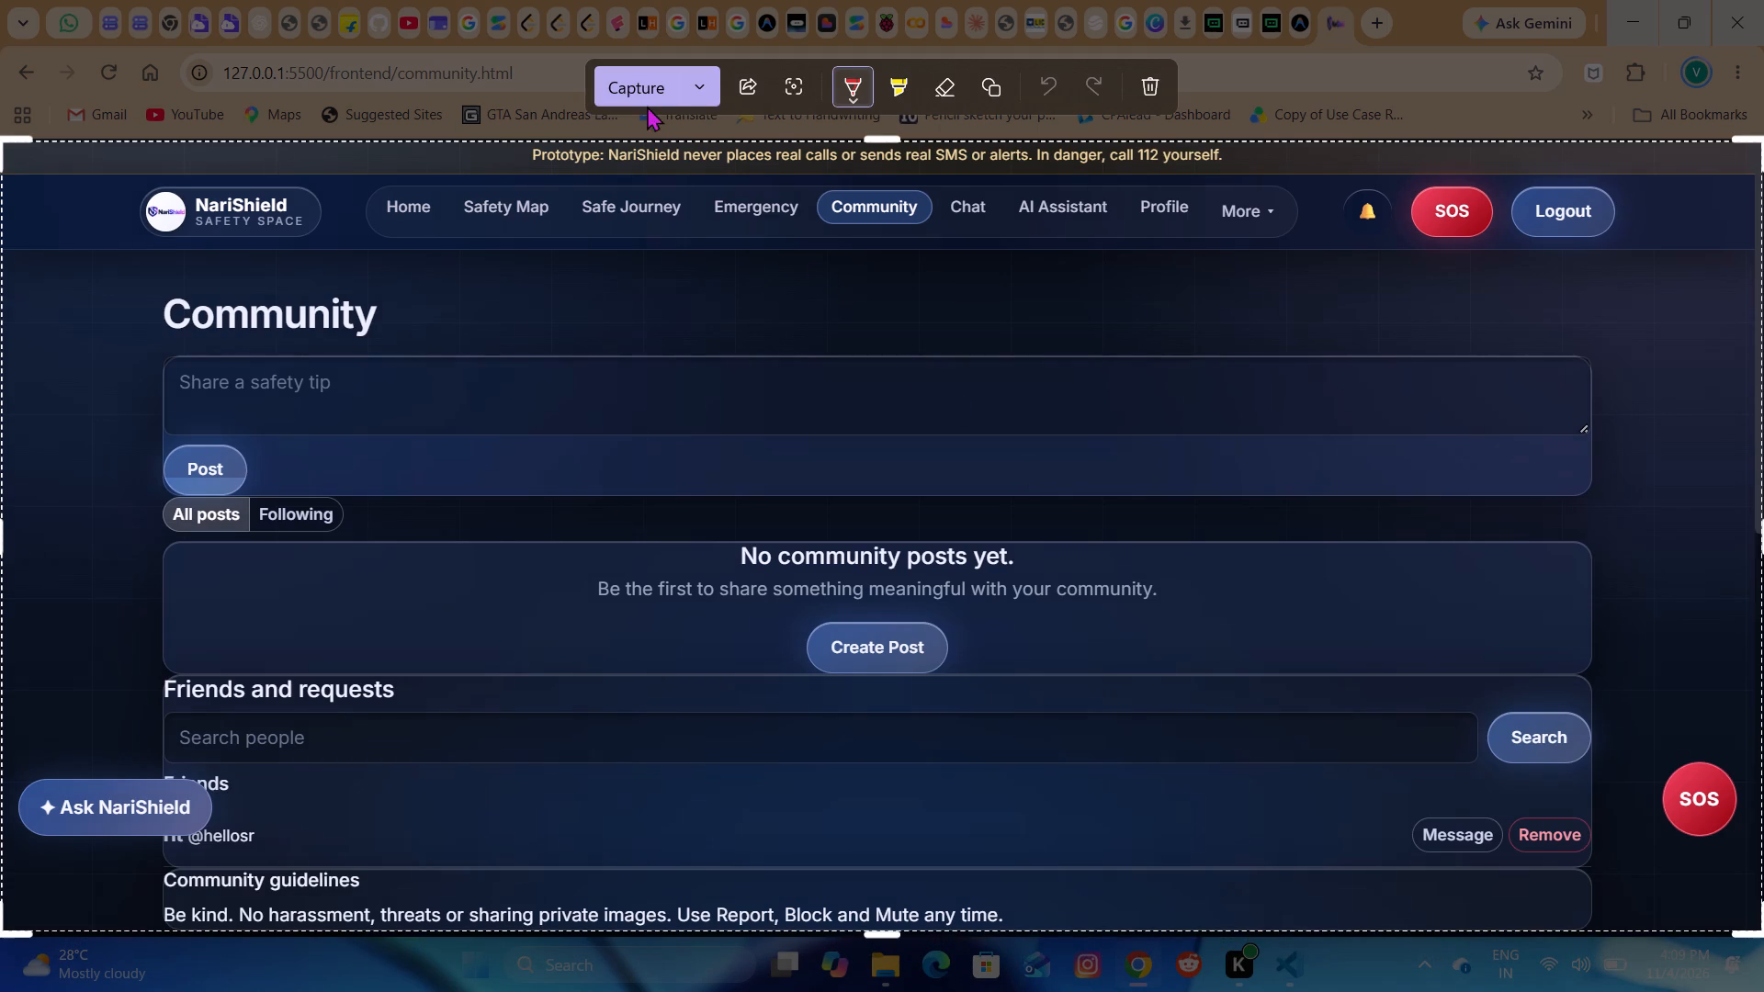
left_click(633, 90)
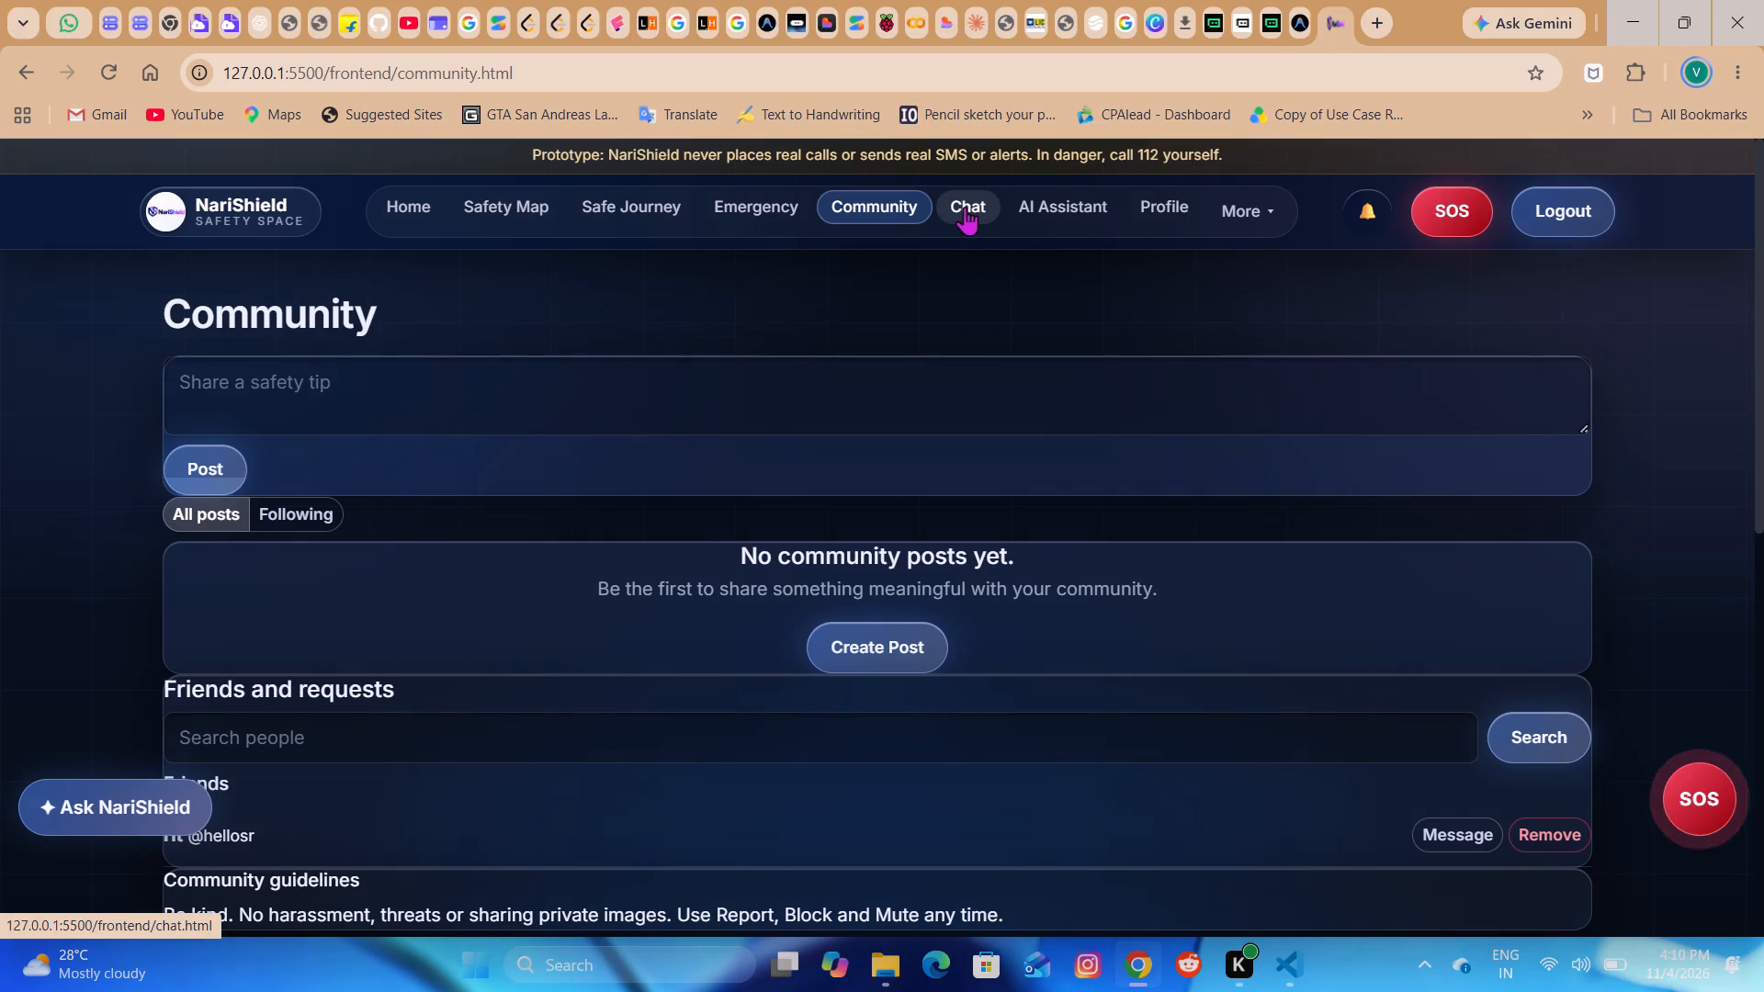
left_click(965, 207)
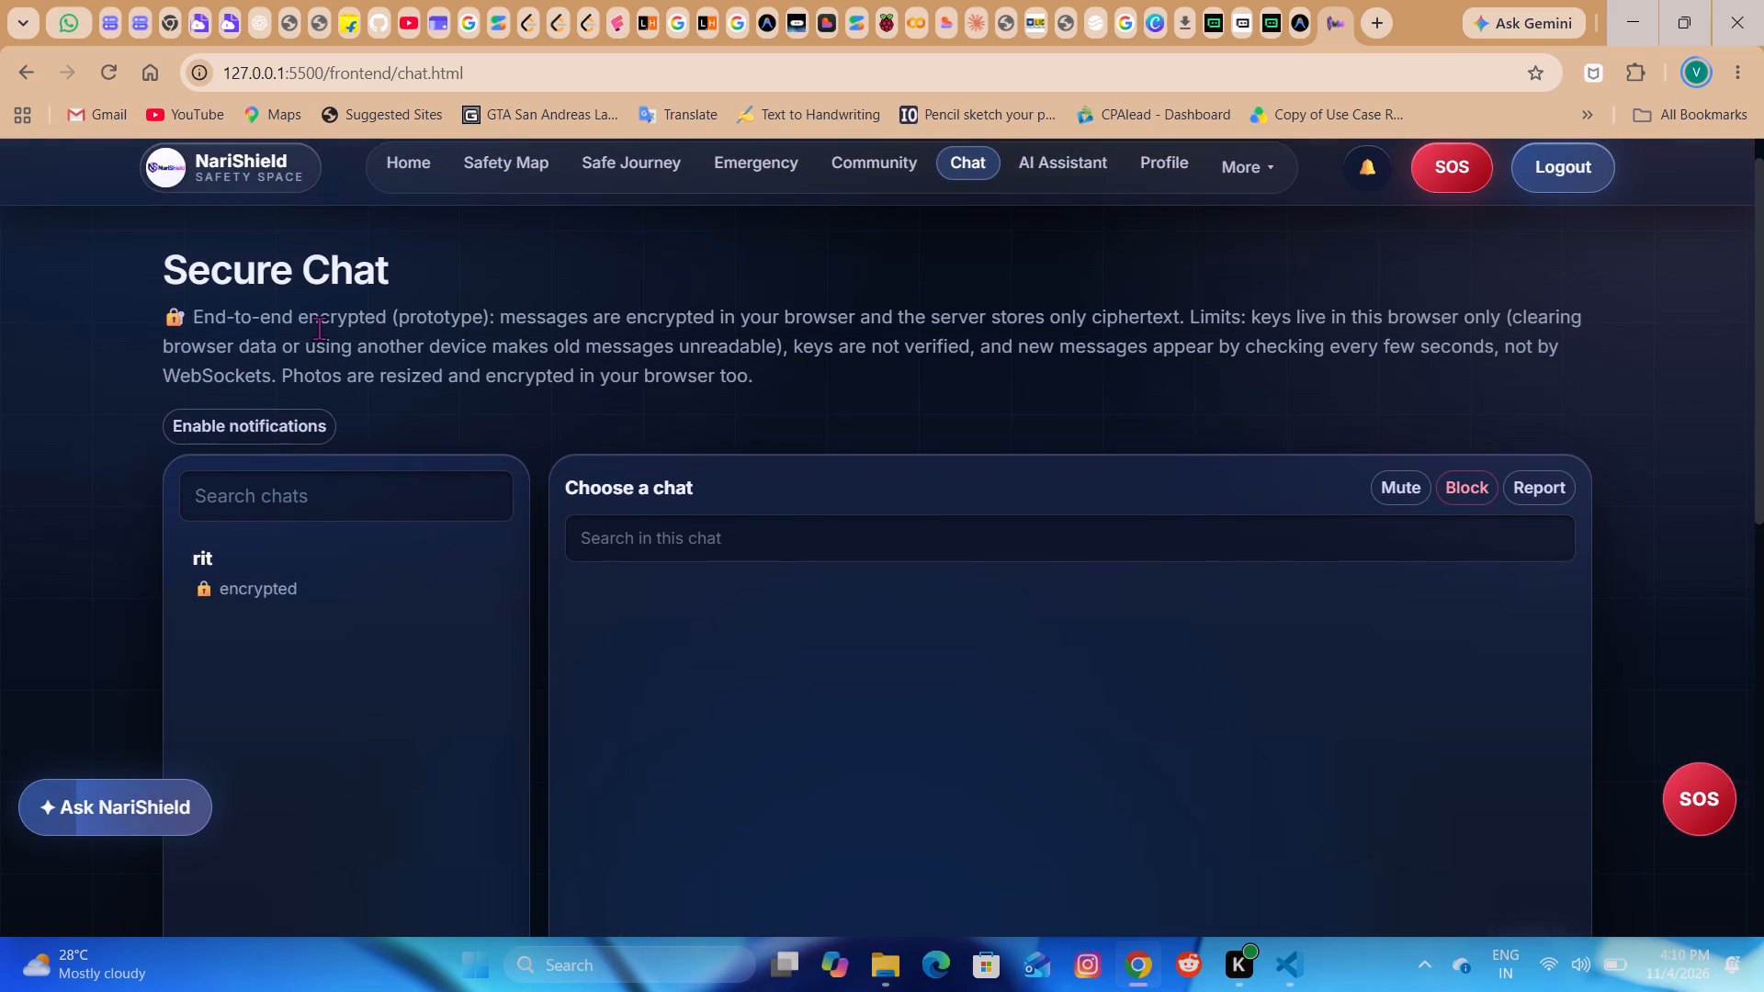
key("shift+super+s")
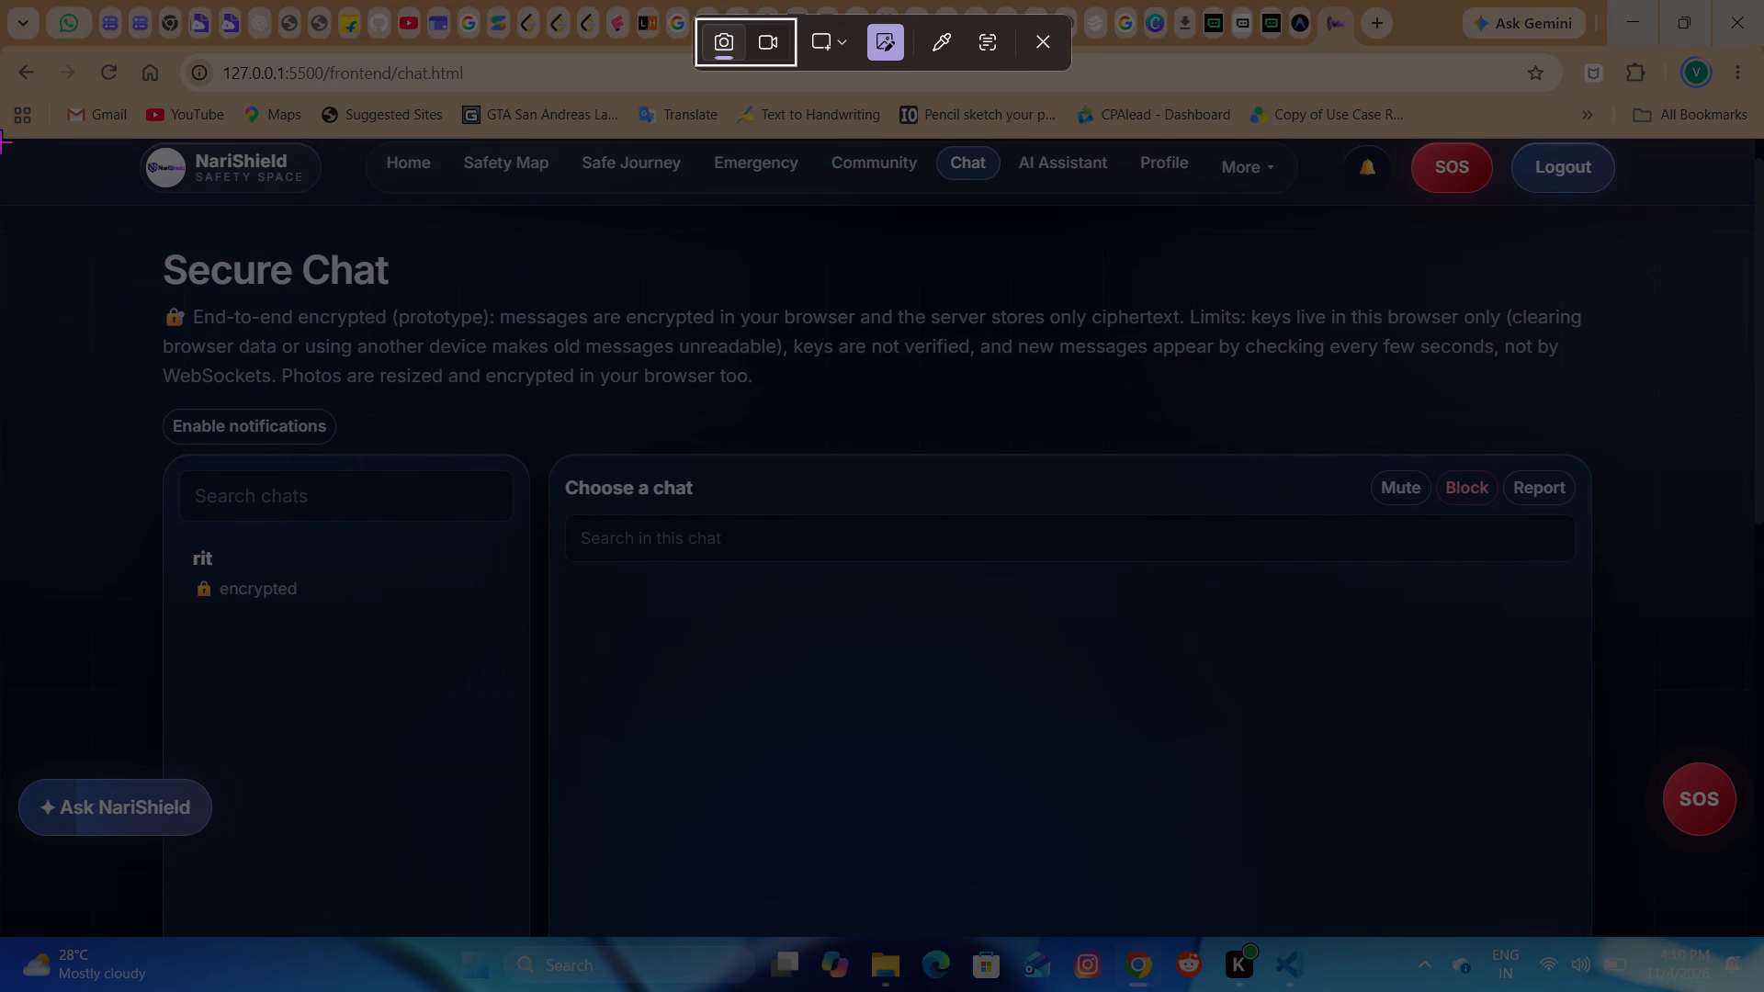
left_click_drag(0, 138, 1490, 829)
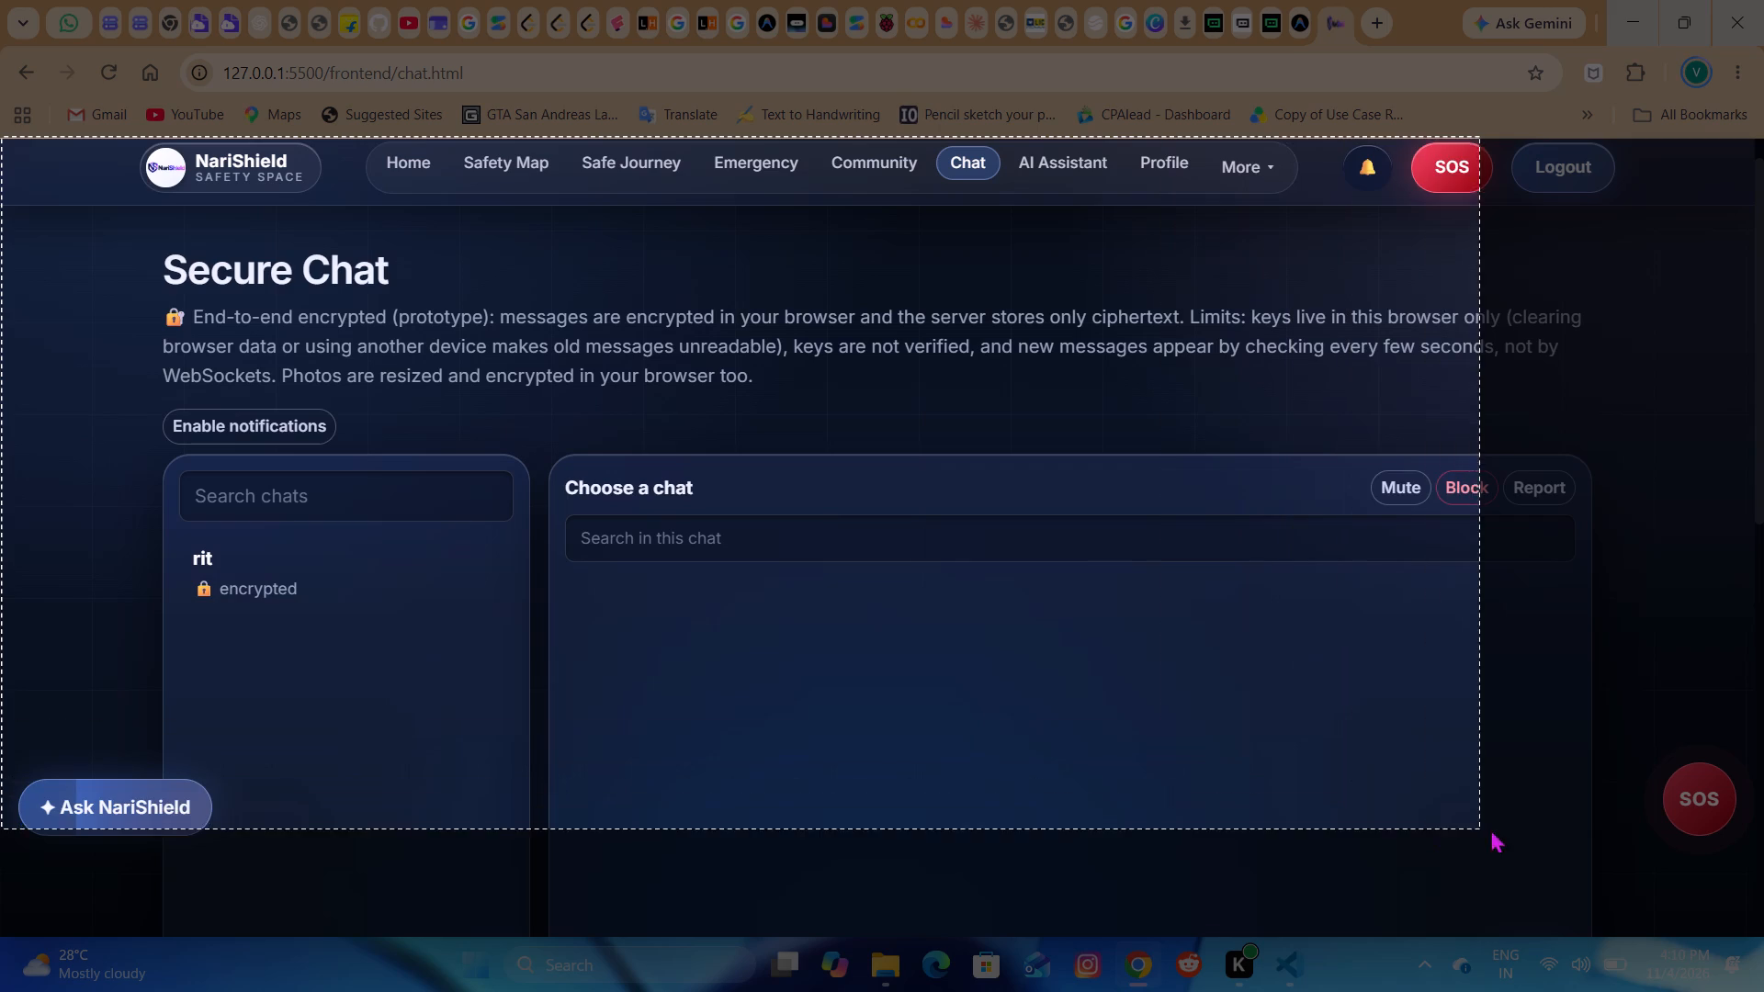
left_click_drag(1490, 829, 1763, 907)
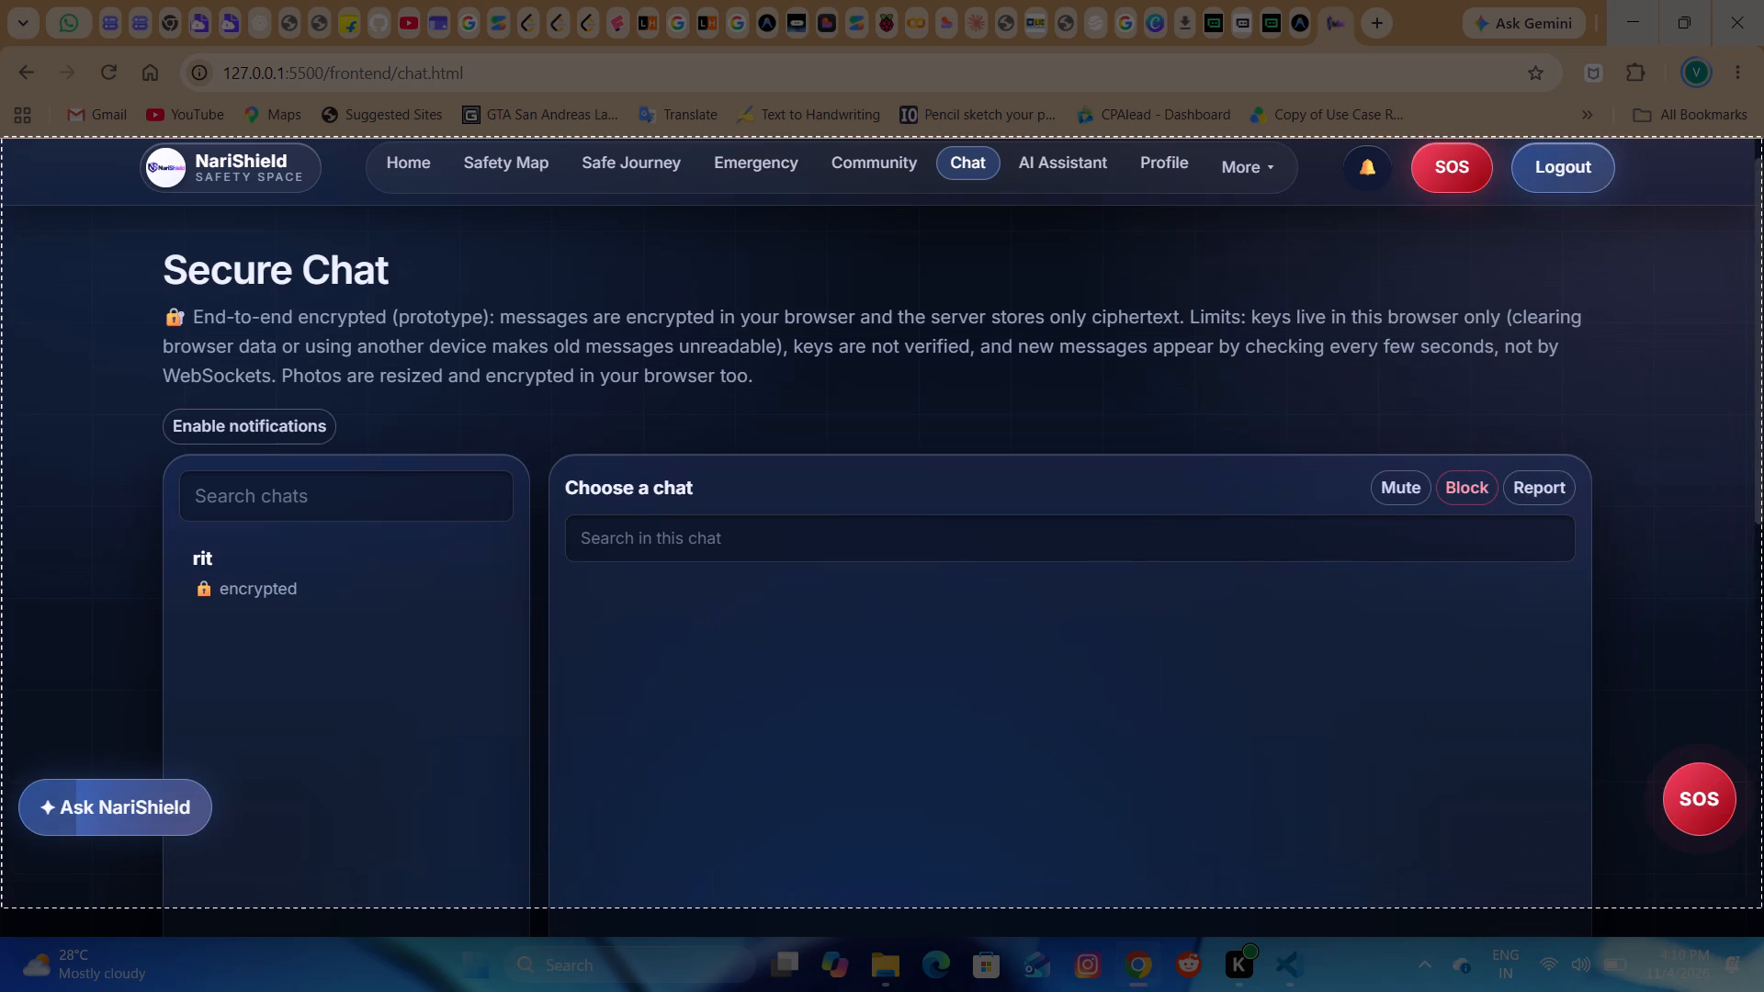
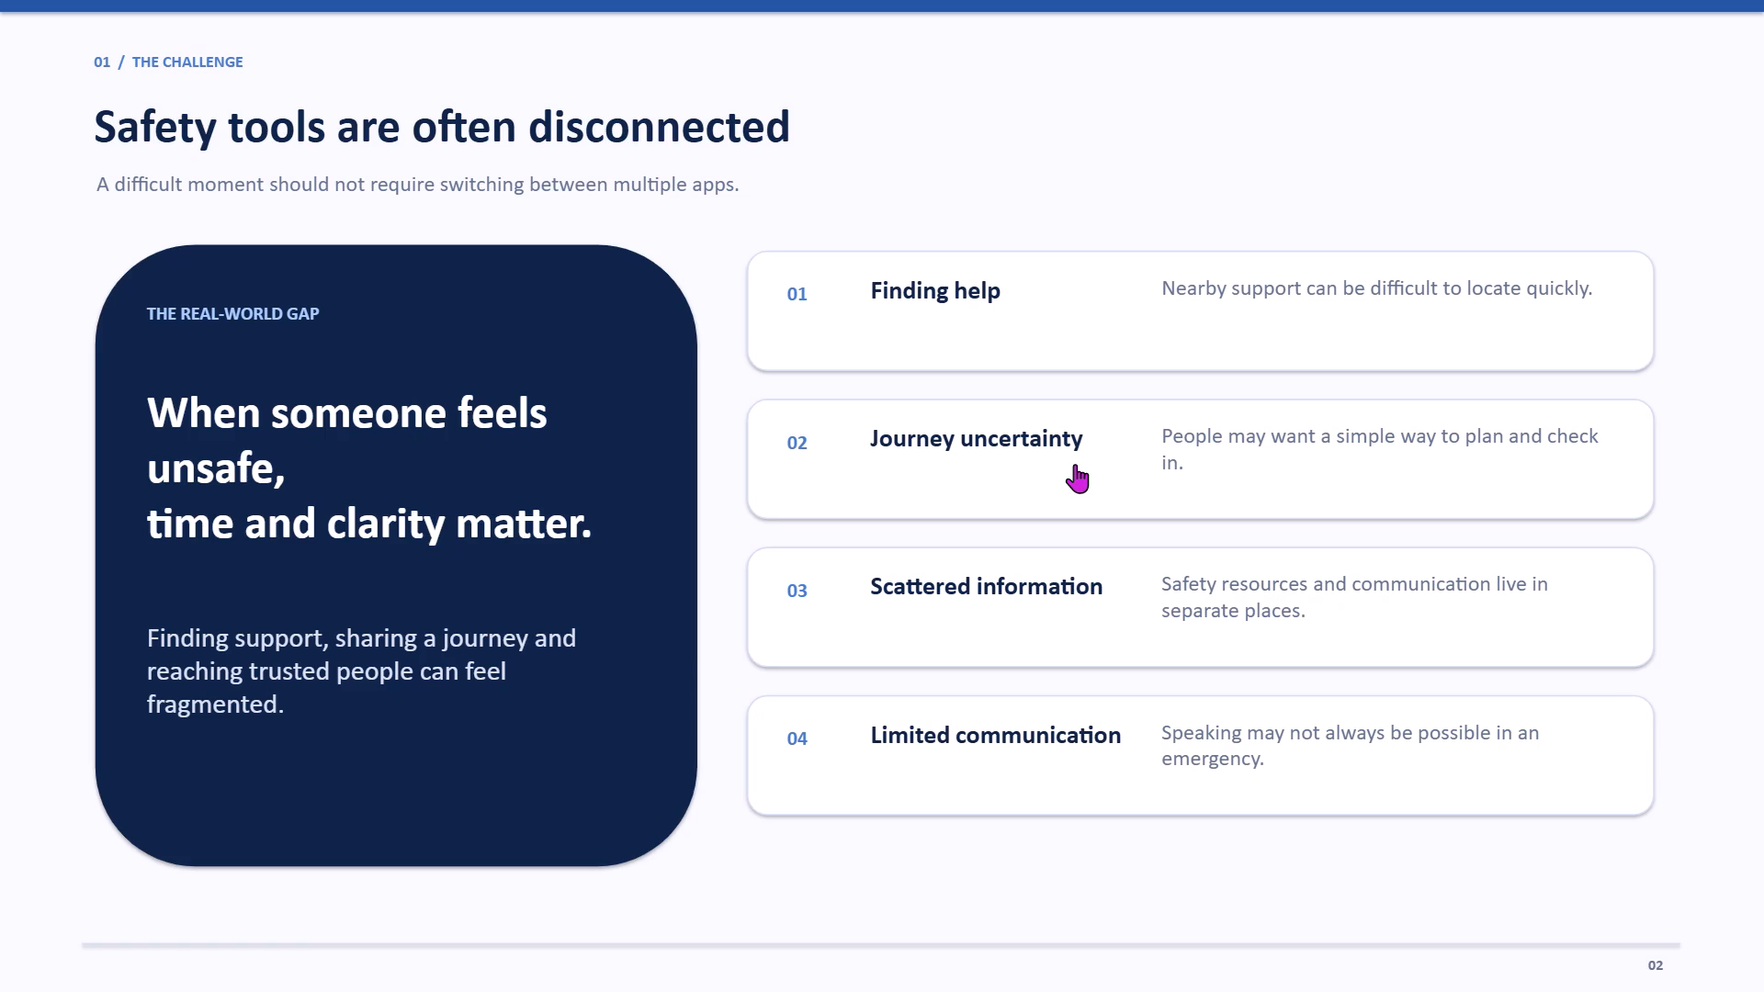
left_click(1075, 464)
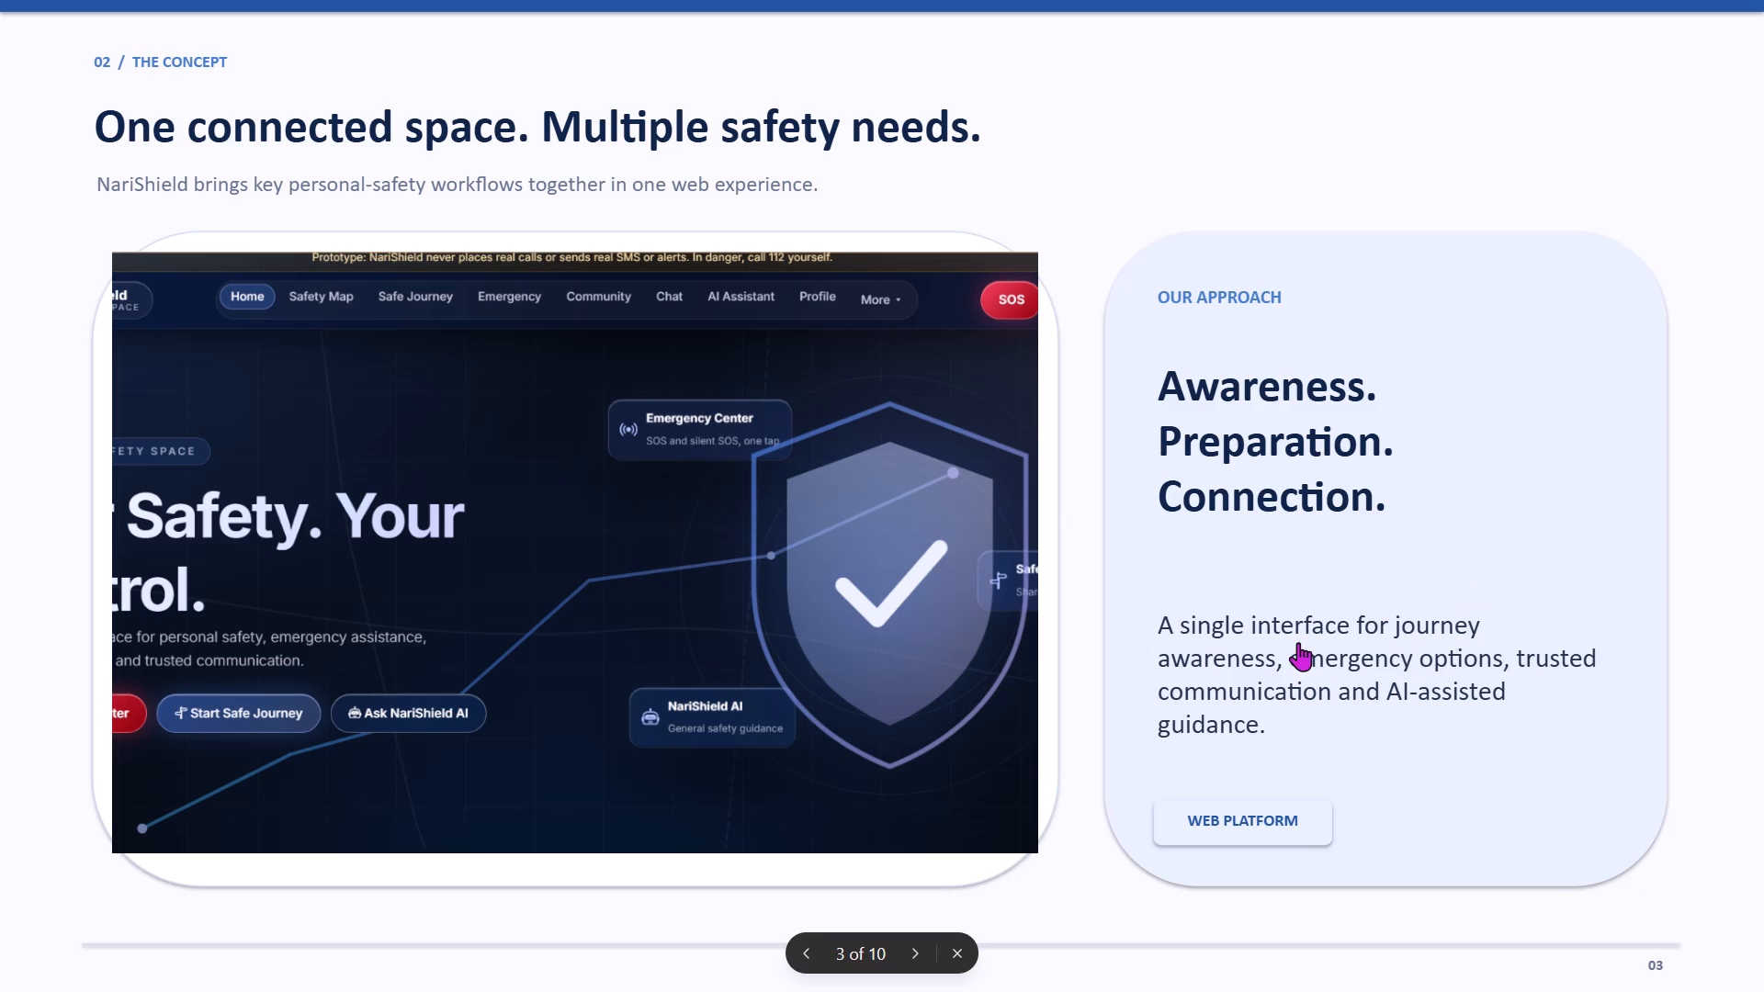
left_click(1259, 614)
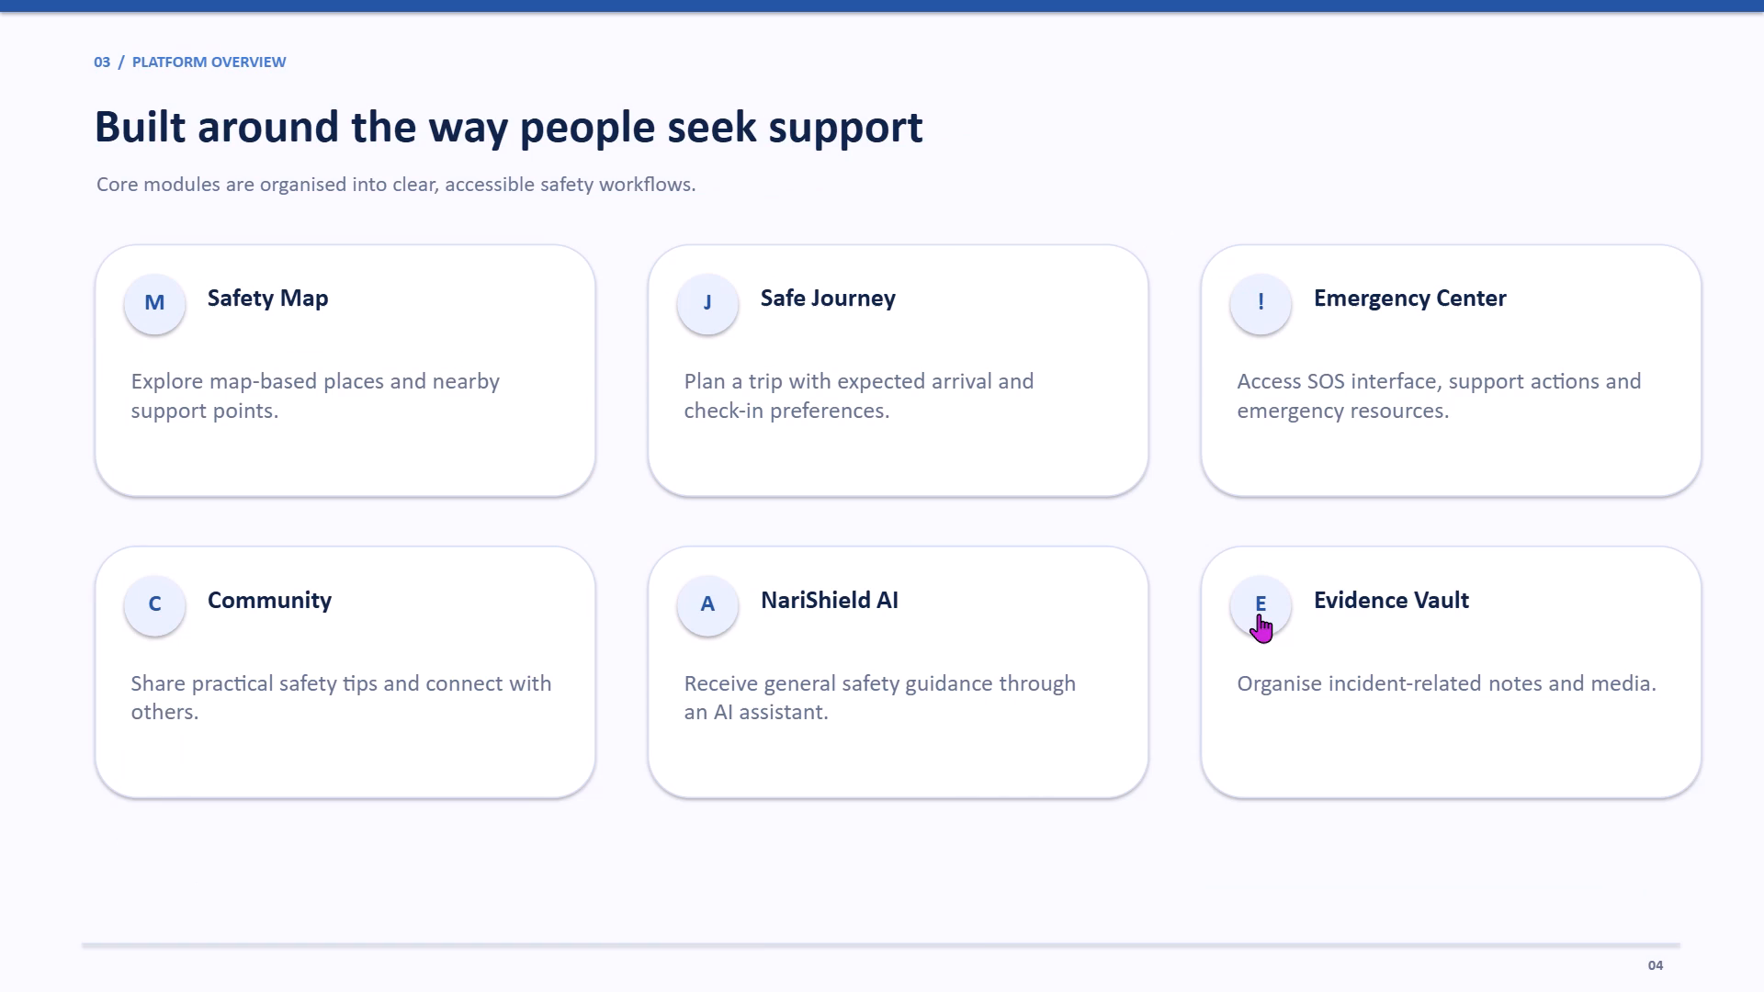
left_click(1259, 614)
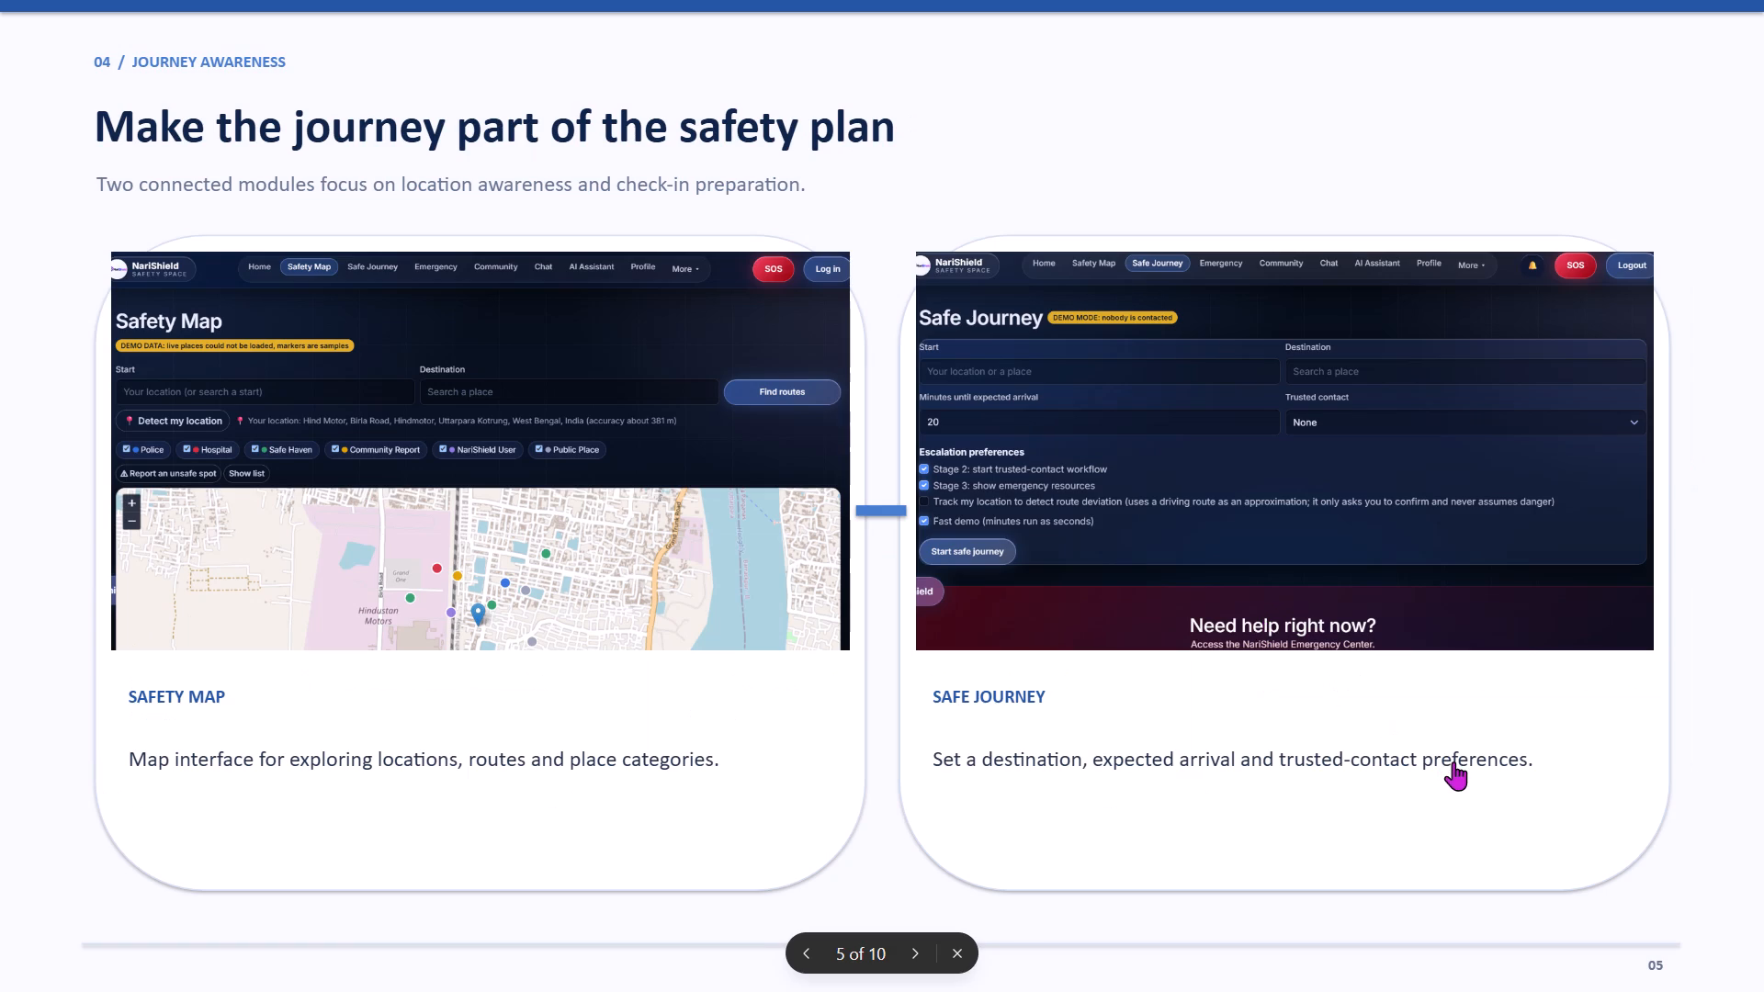
left_click(962, 945)
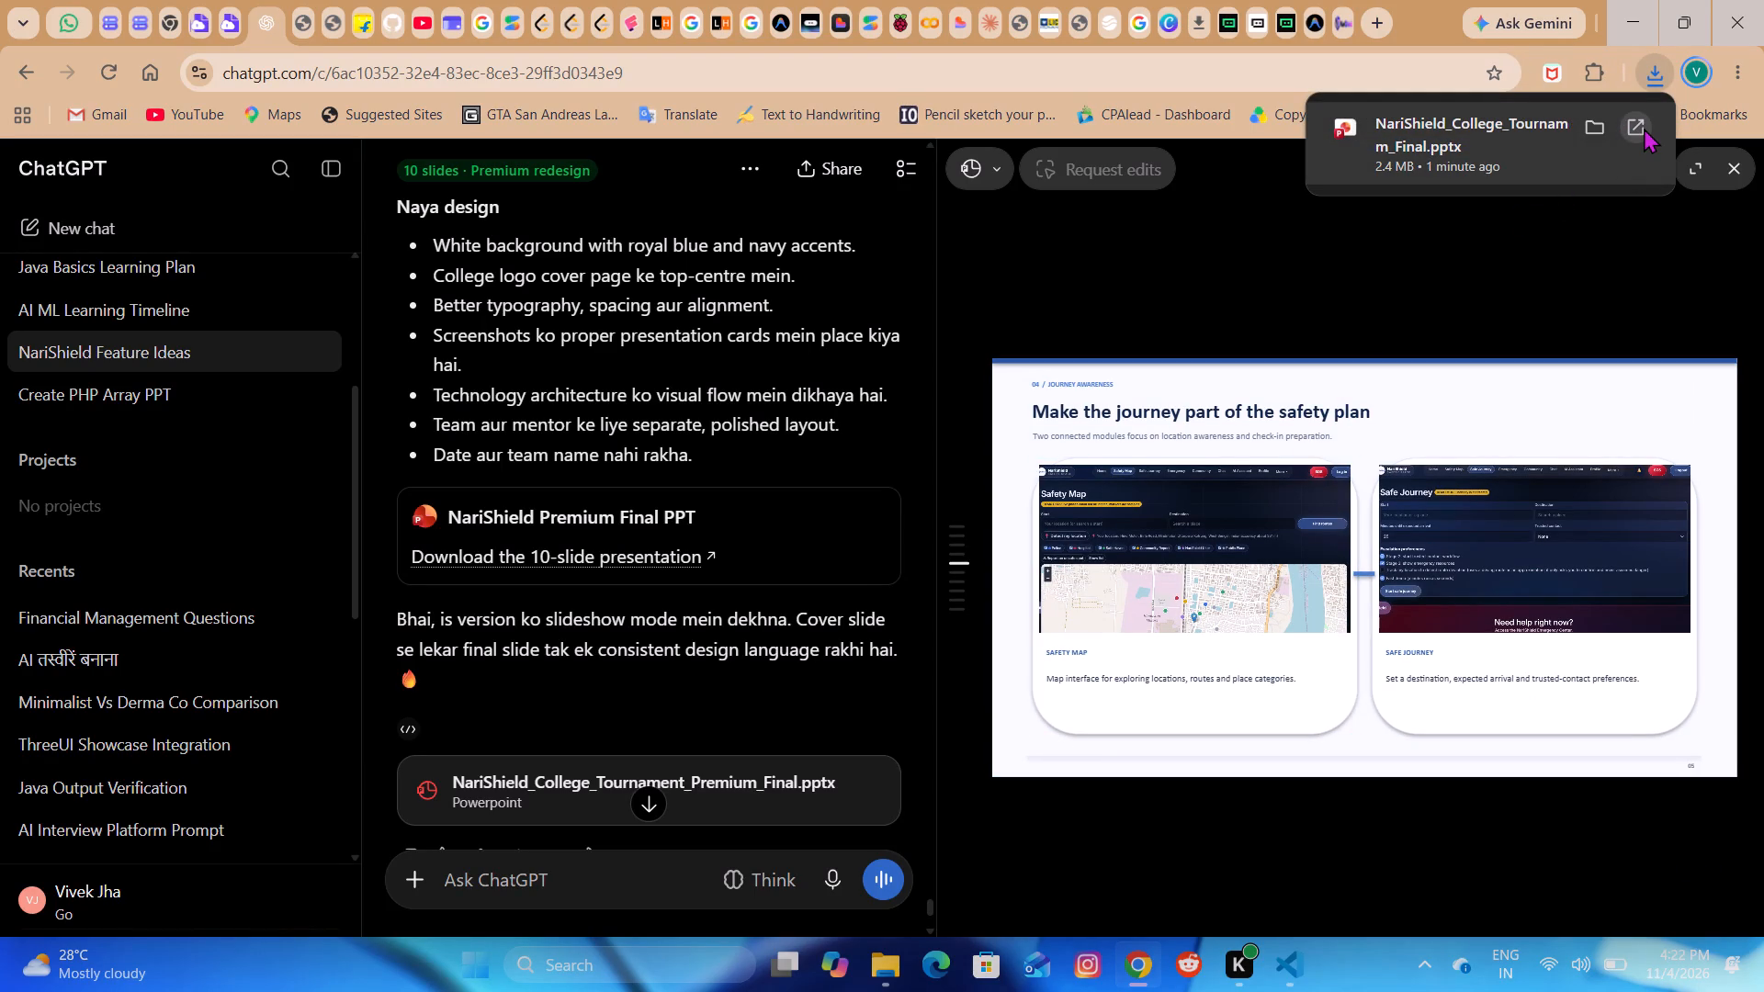
Open the downloaded NariShield_College_Tournament_Premium_Final file in PowerPoint and enable editing.
left_click(1644, 128)
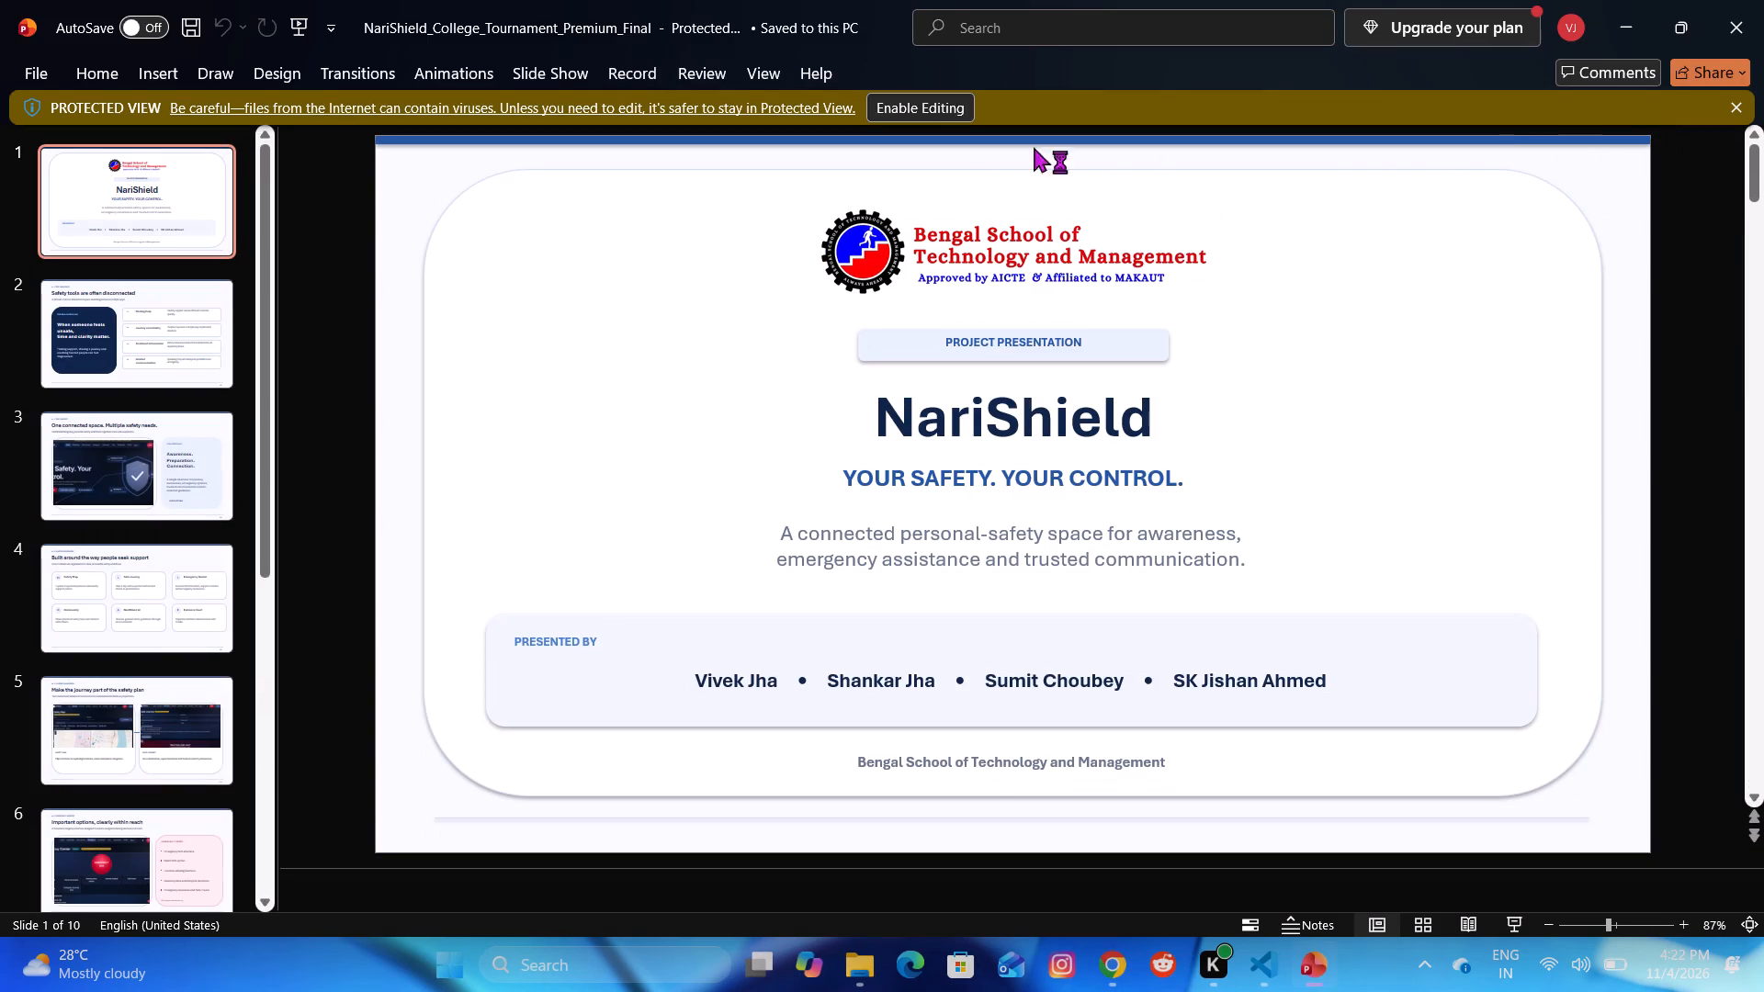
left_click(928, 107)
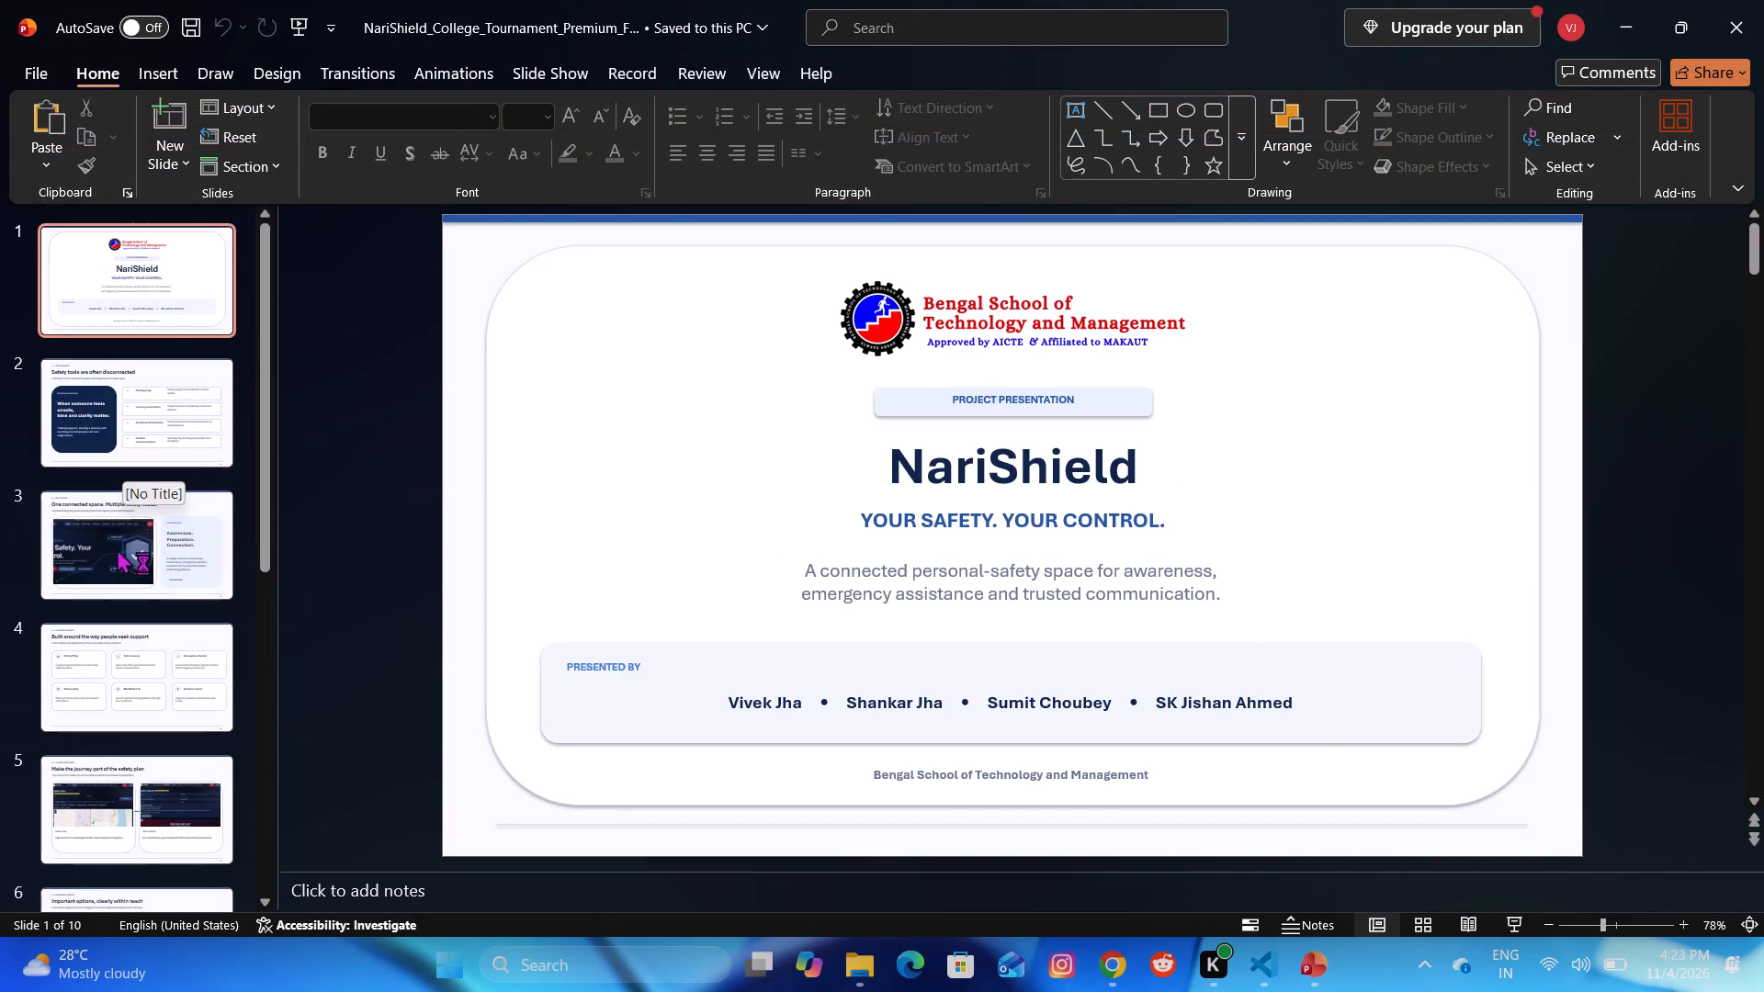
Replace the cropped home page screenshot on slide 3 with a picture file from the Screenshots folder.
left_click(117, 555)
left_click(620, 581)
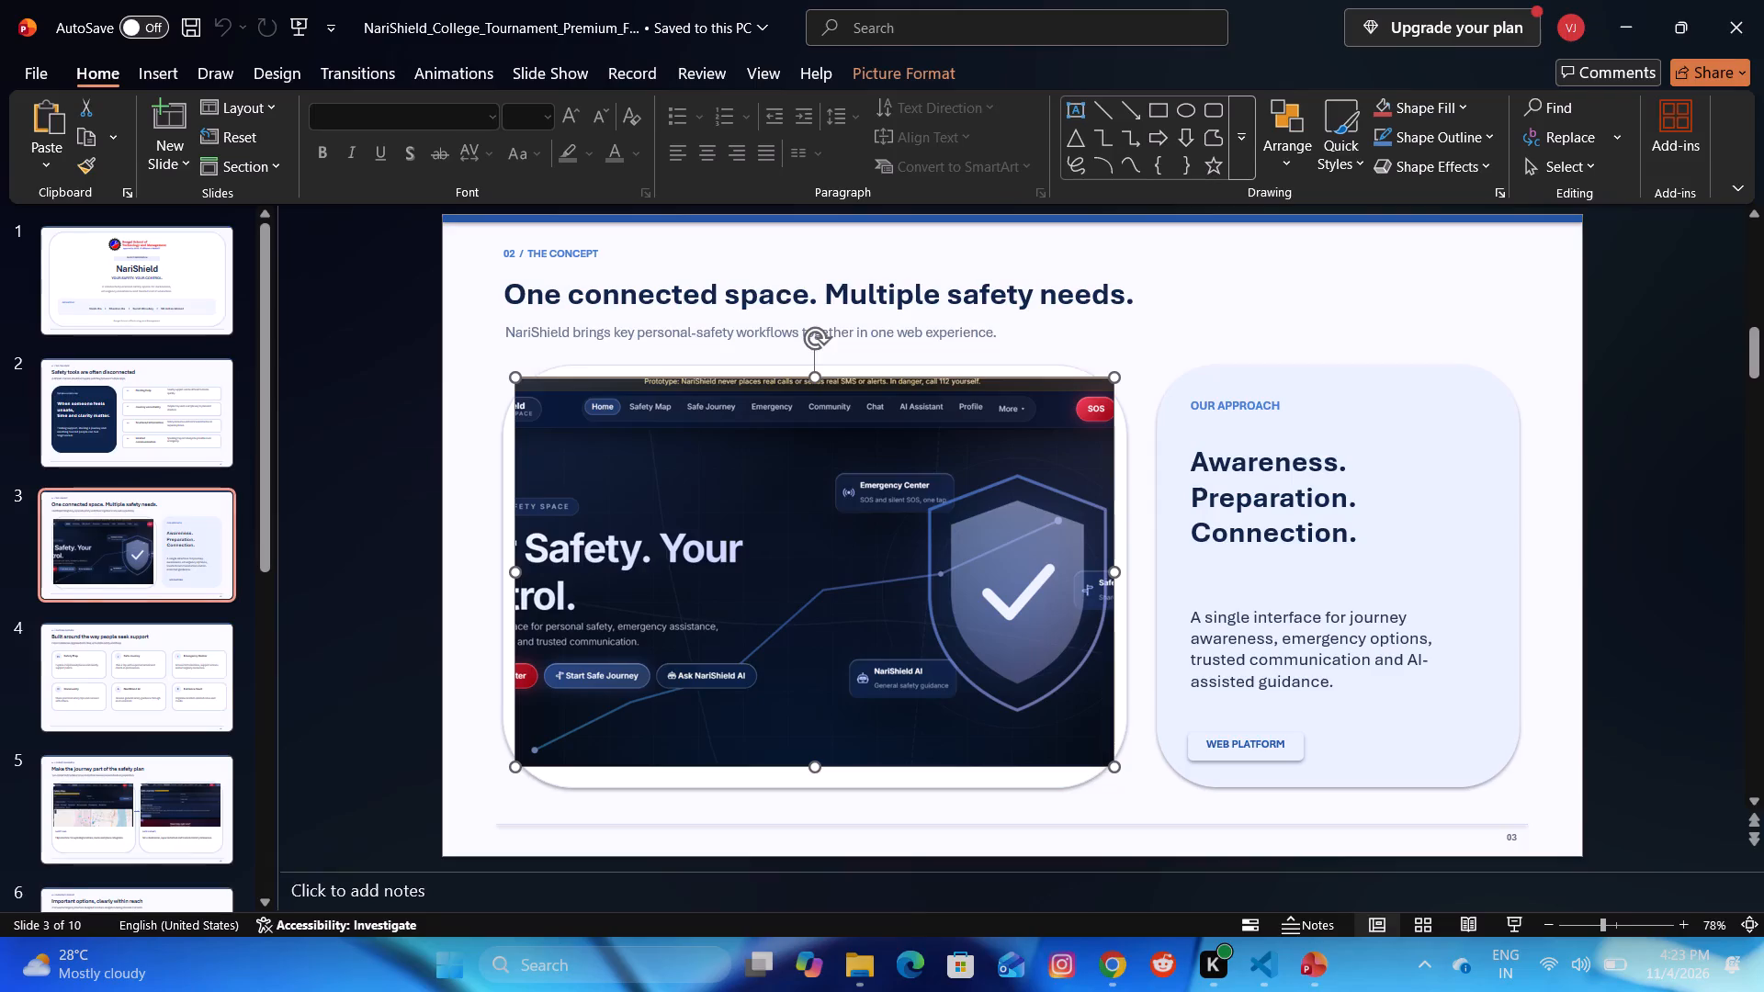
right_click(844, 532)
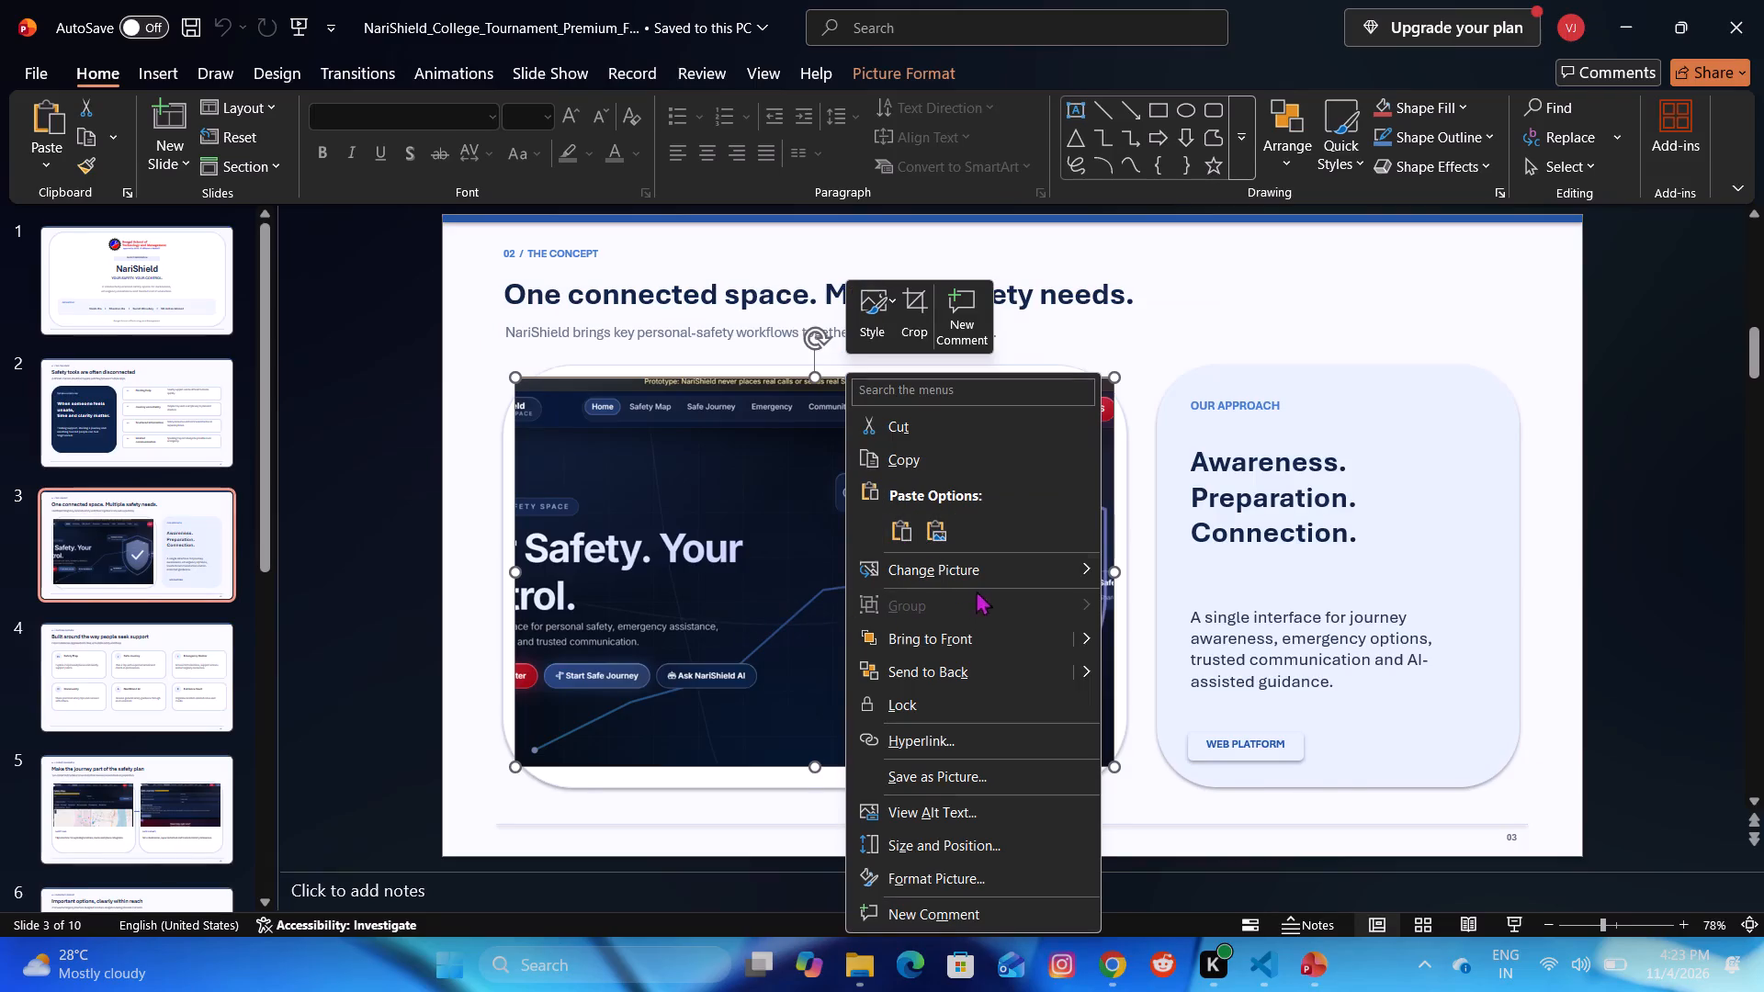
left_click(1024, 564)
left_click(1138, 569)
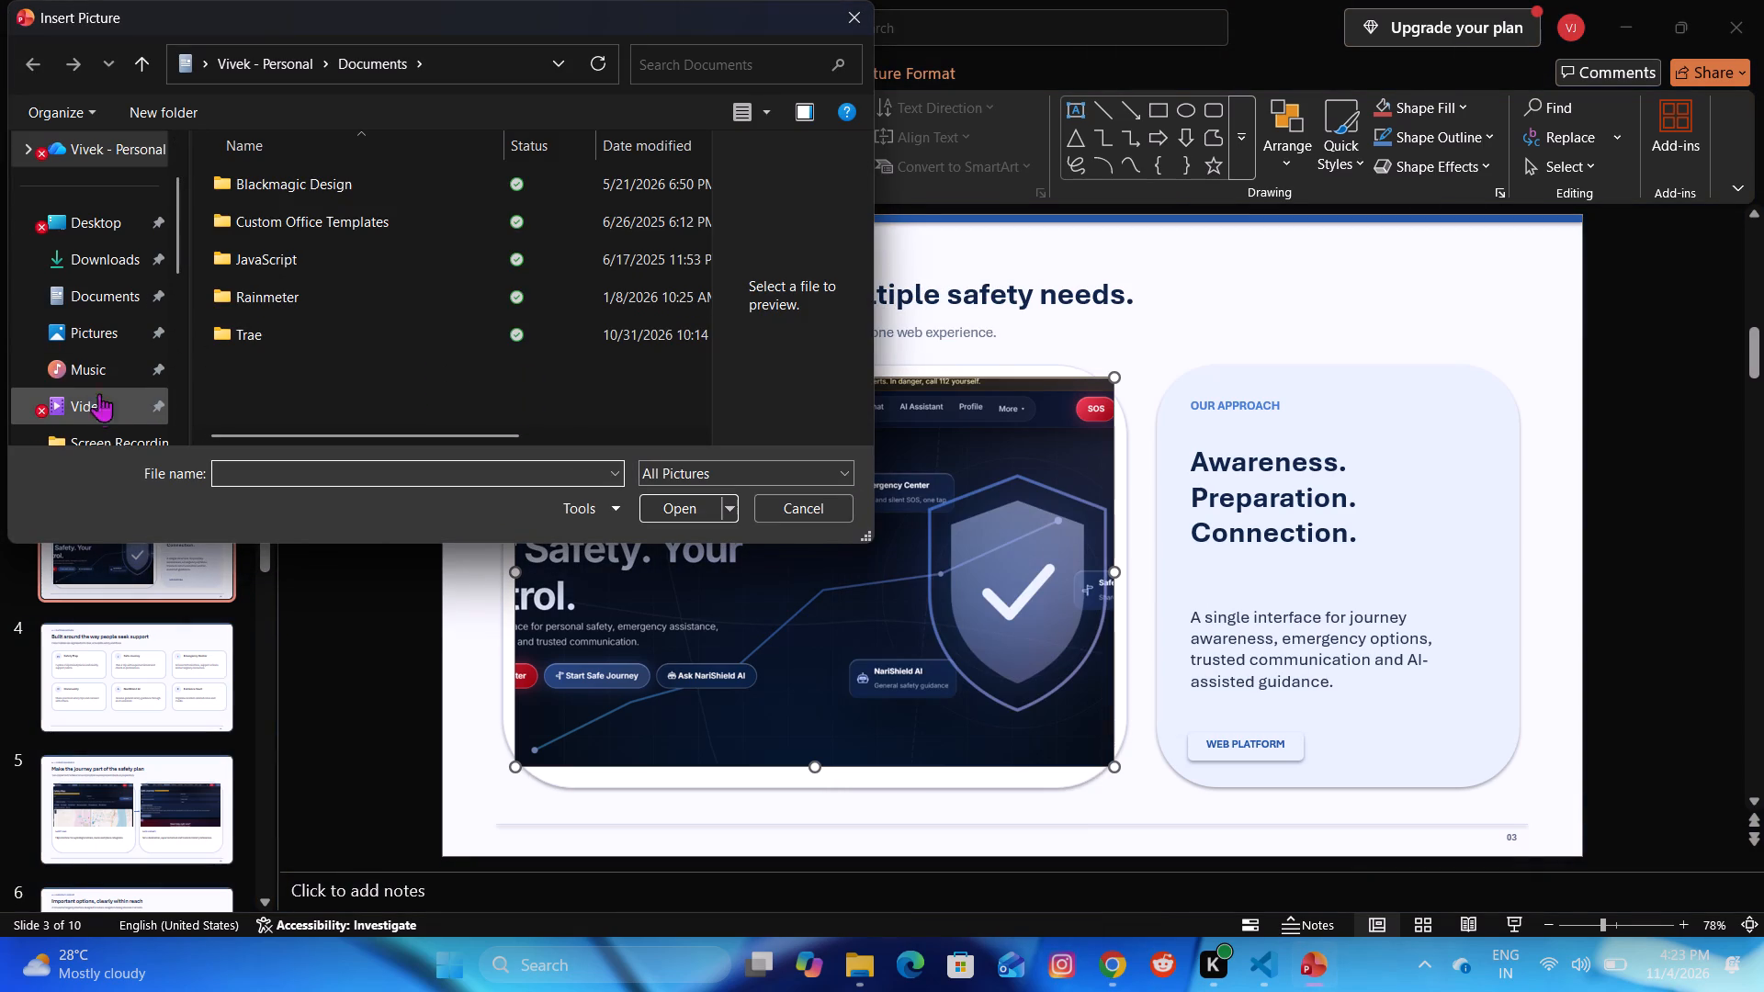
scroll(99, 404, "down", 1)
left_click(87, 190)
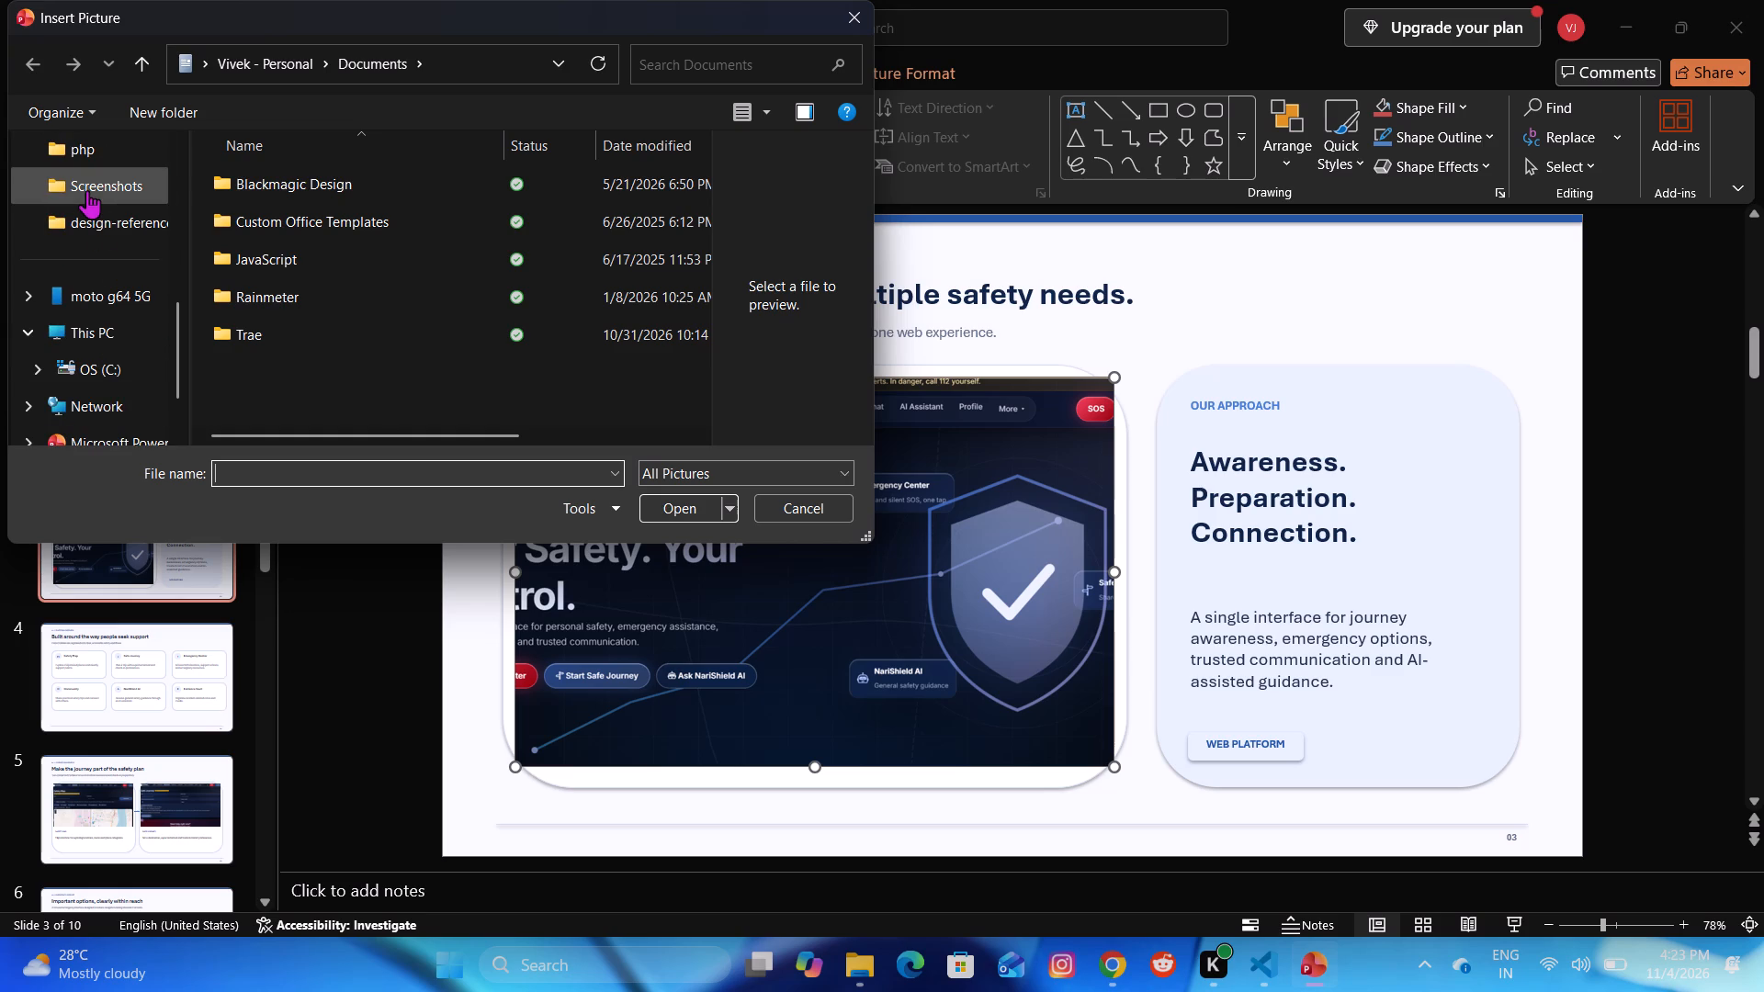
scroll(424, 378, "down", 10)
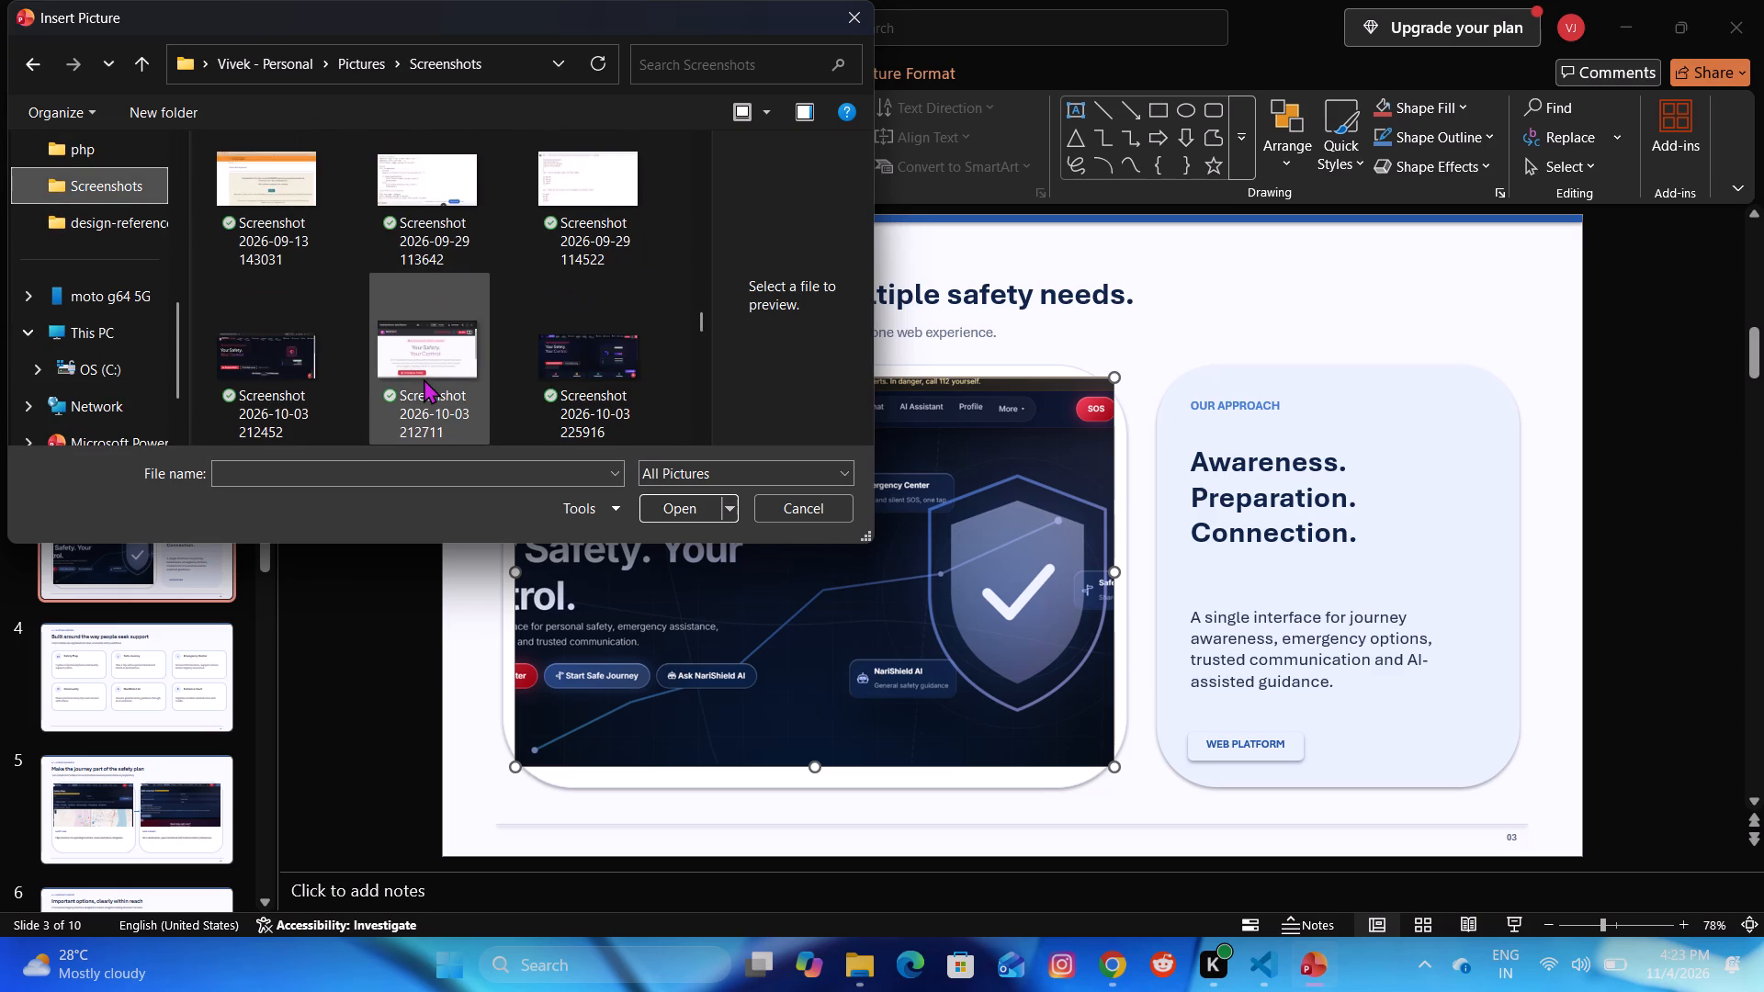
scroll(424, 378, "down", 5)
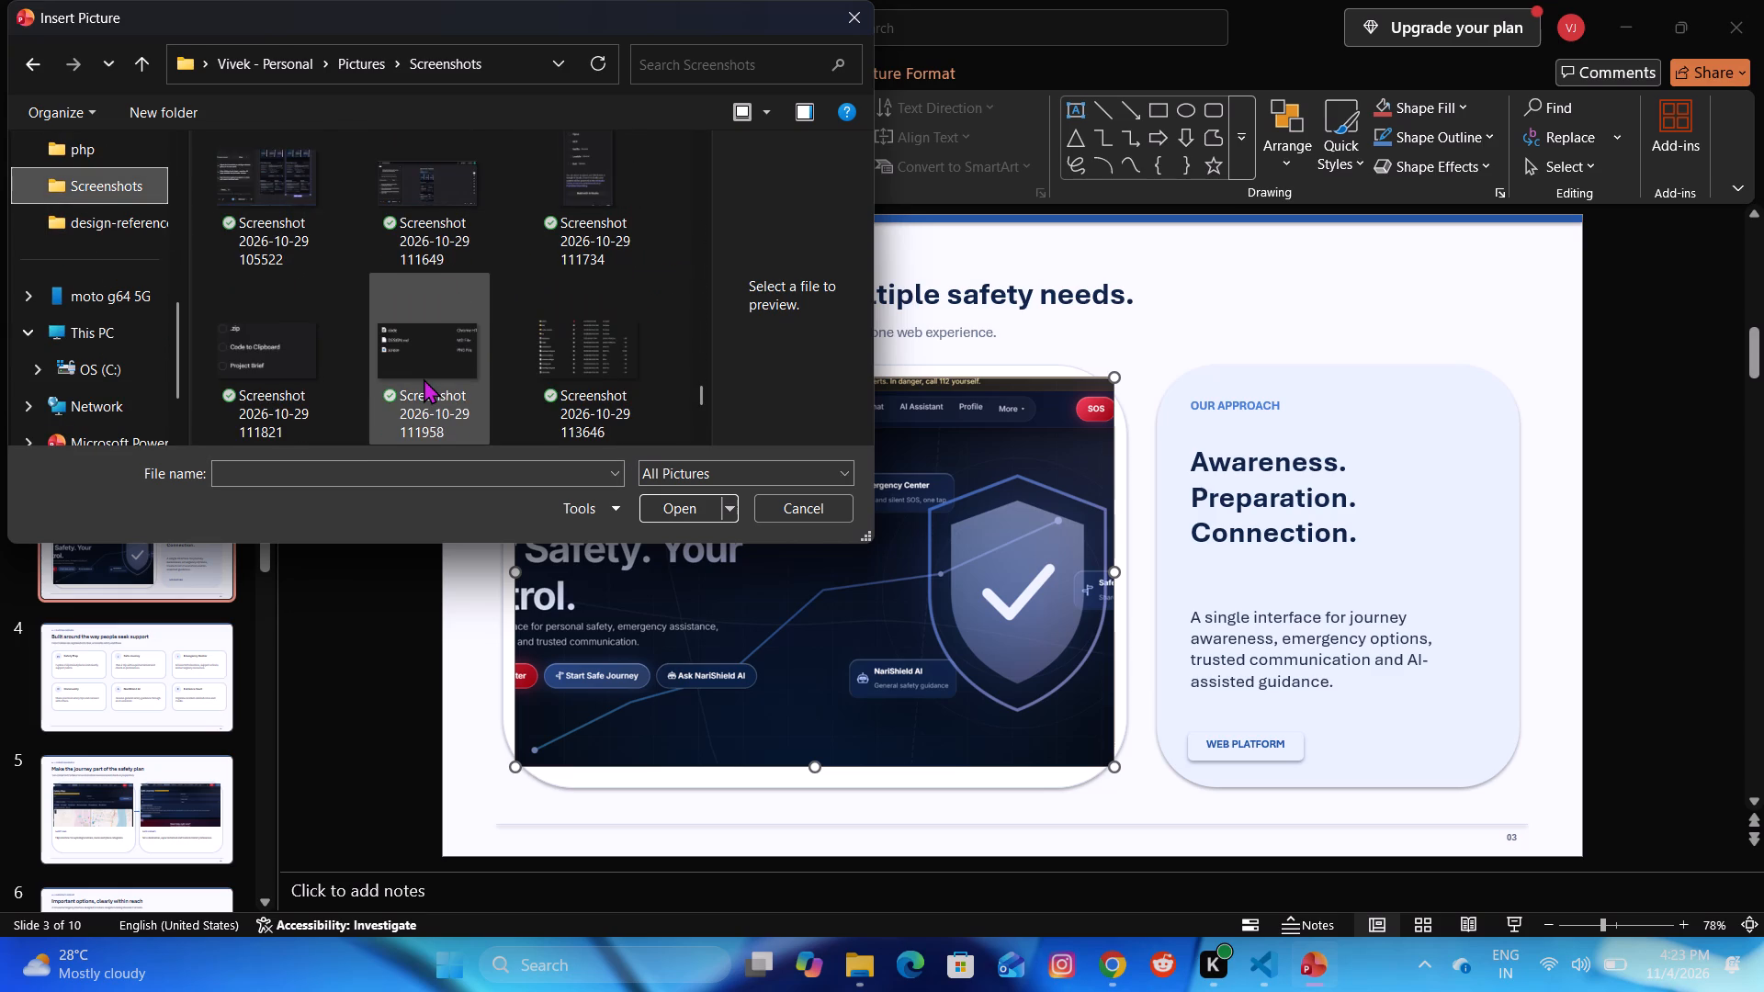
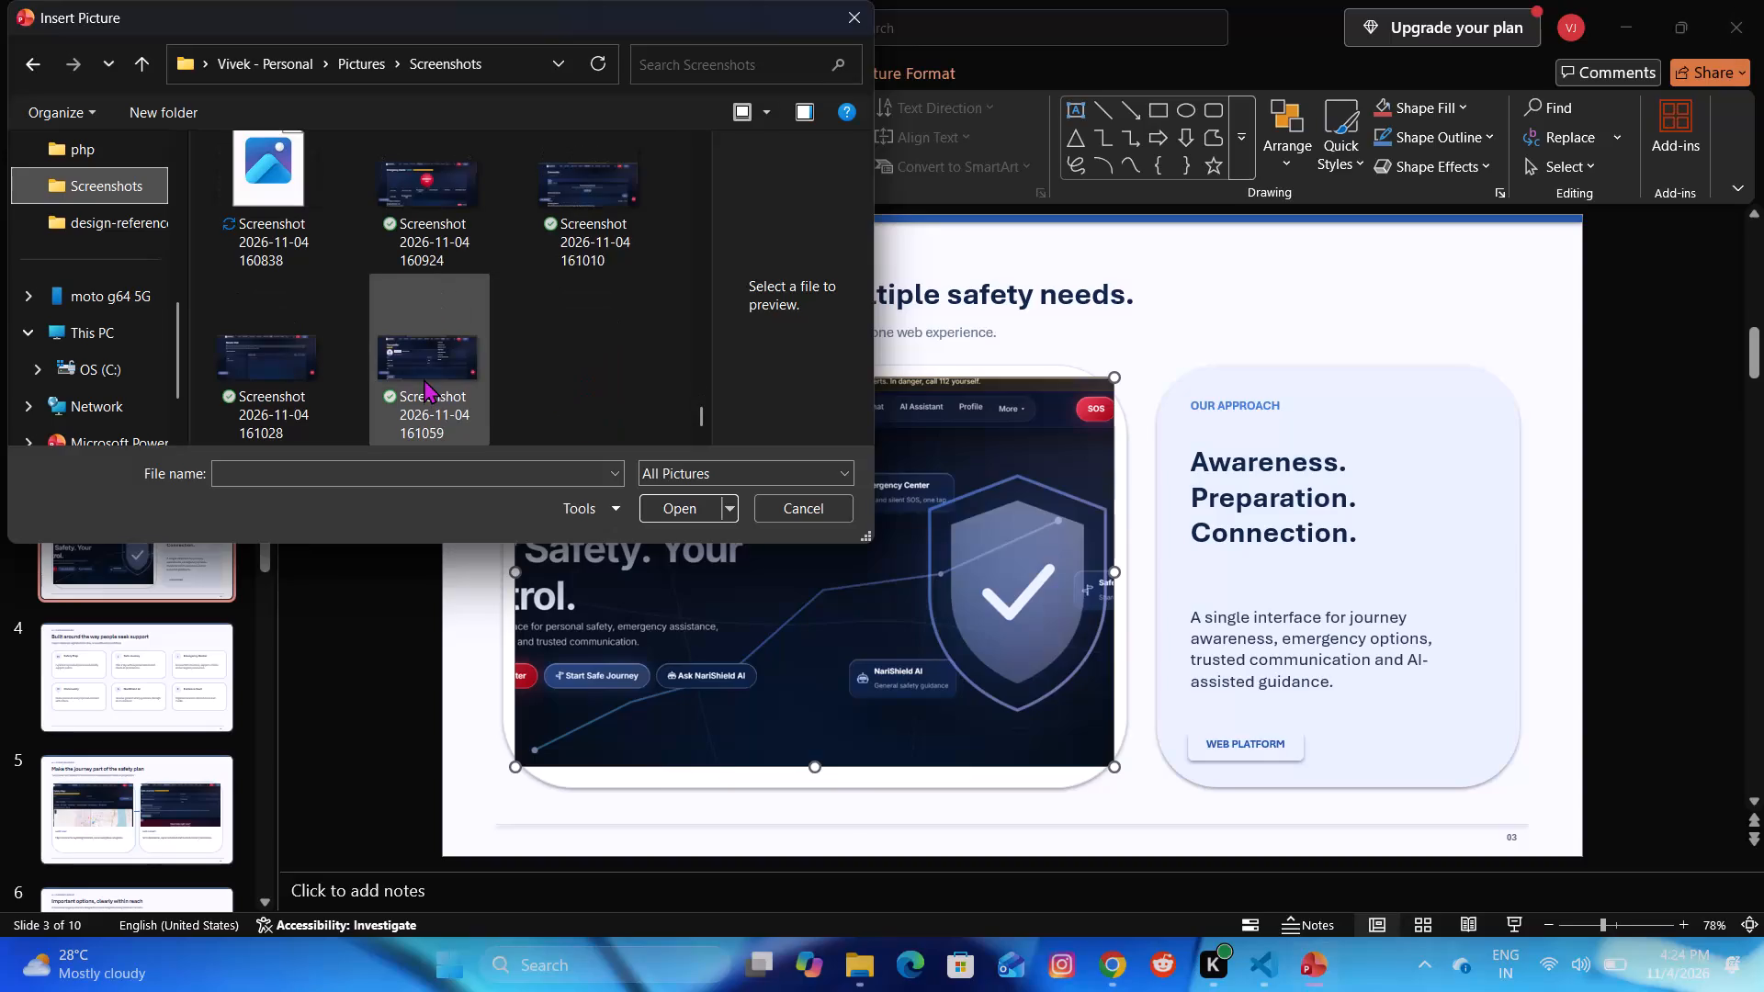
left_click(424, 223)
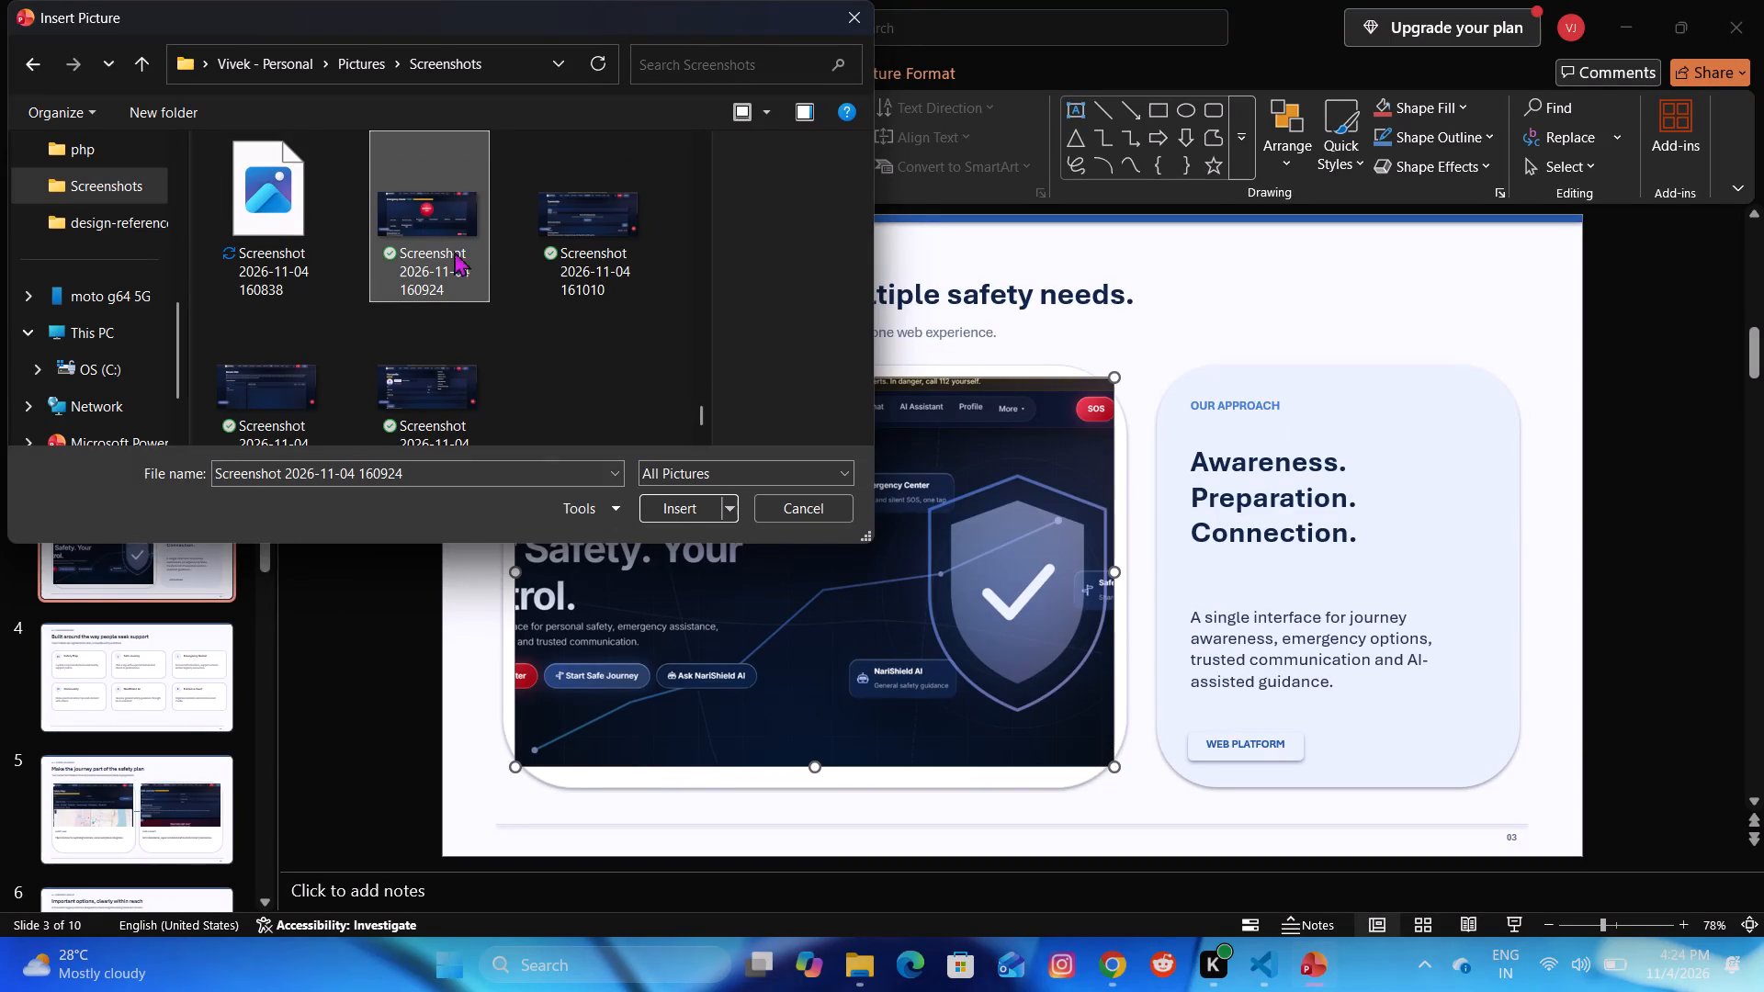
scroll(484, 274, "up", 1)
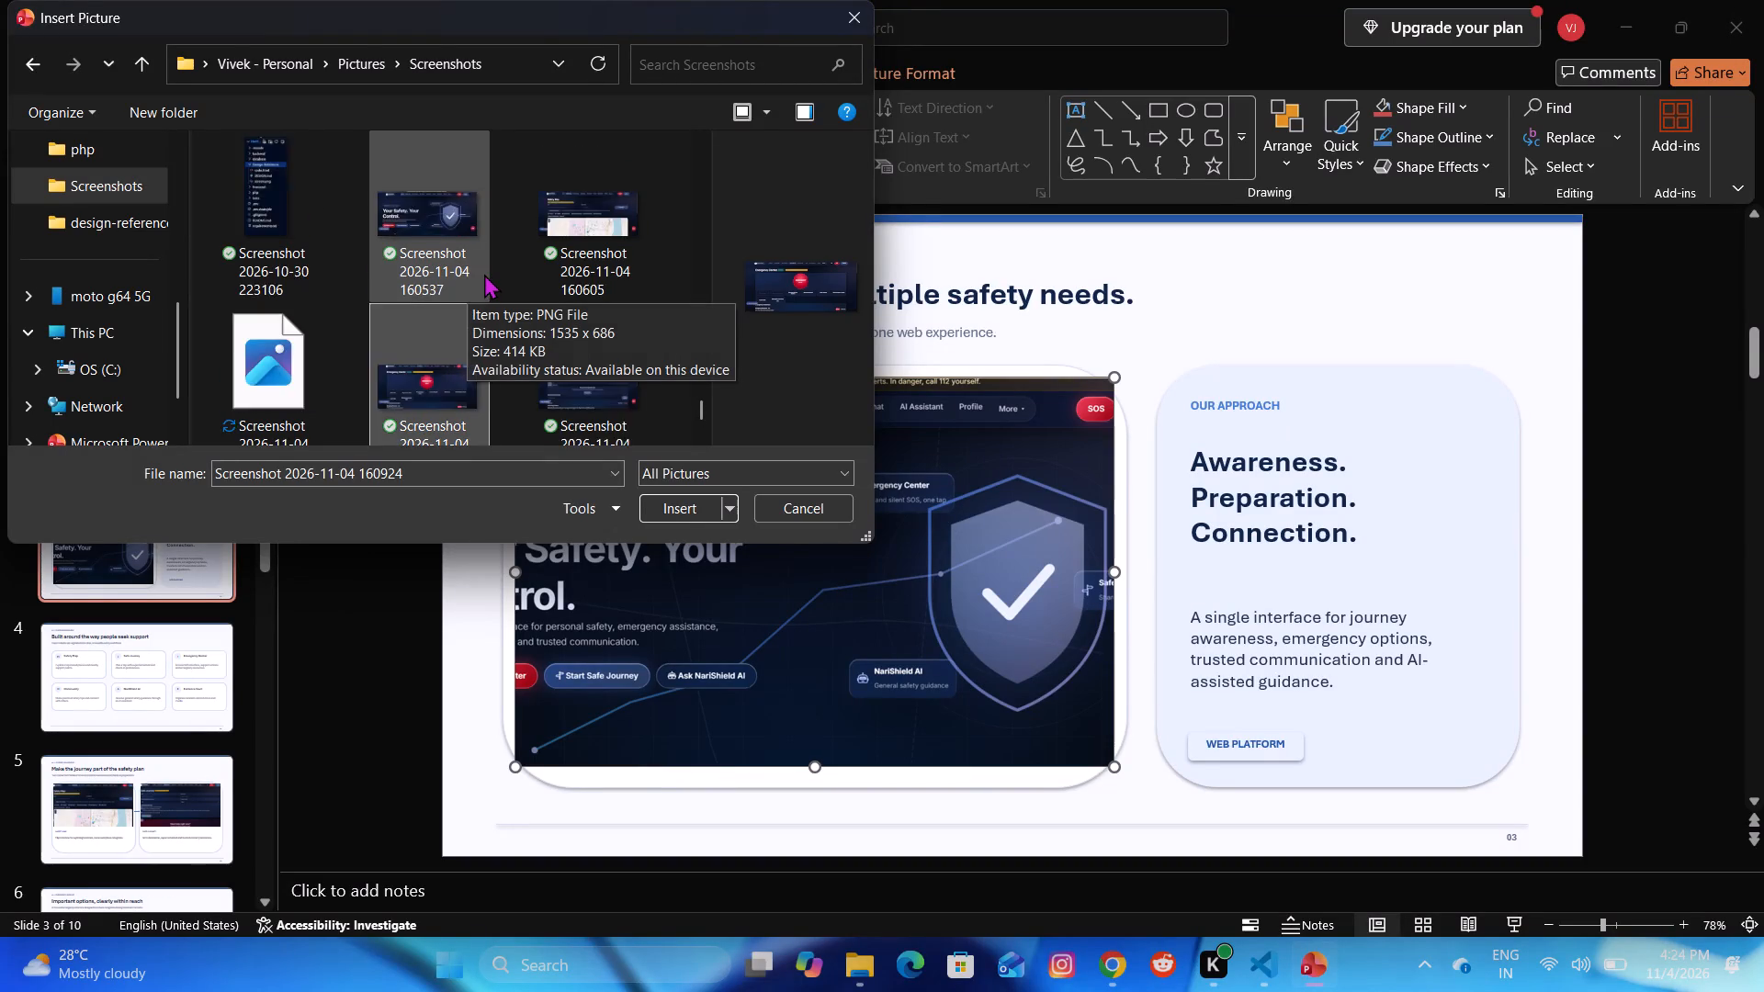
scroll(484, 274, "up", 1)
left_click(419, 348)
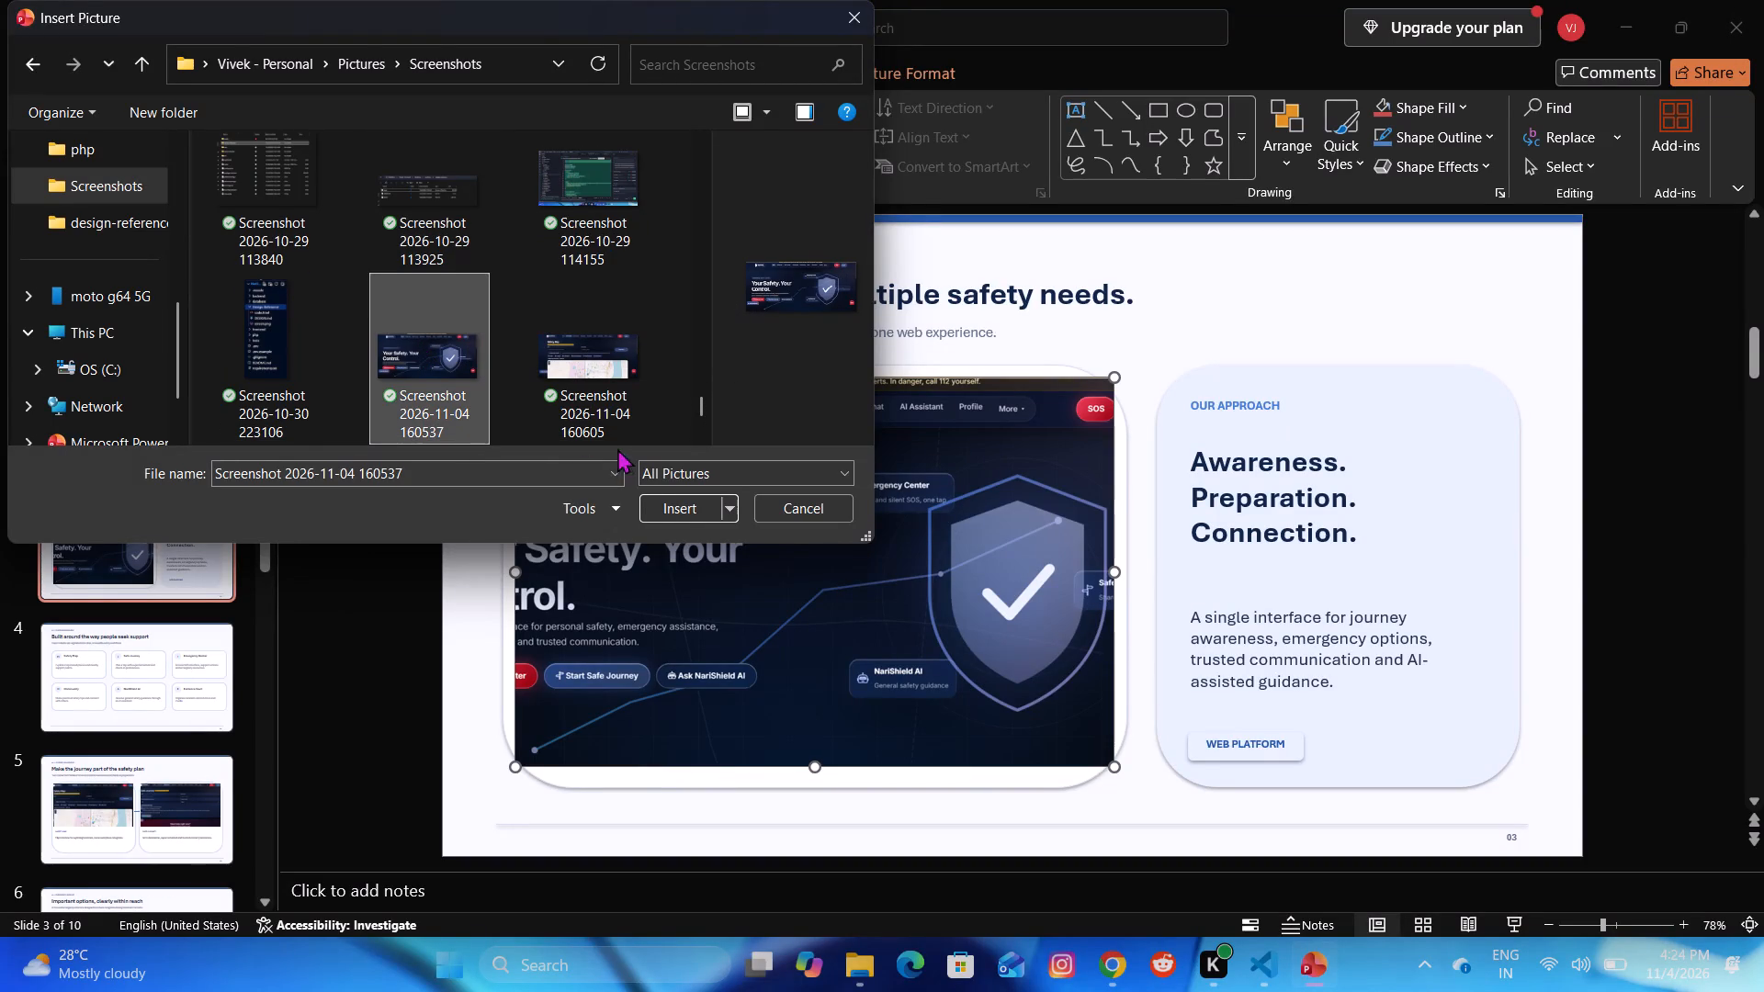
left_click(661, 511)
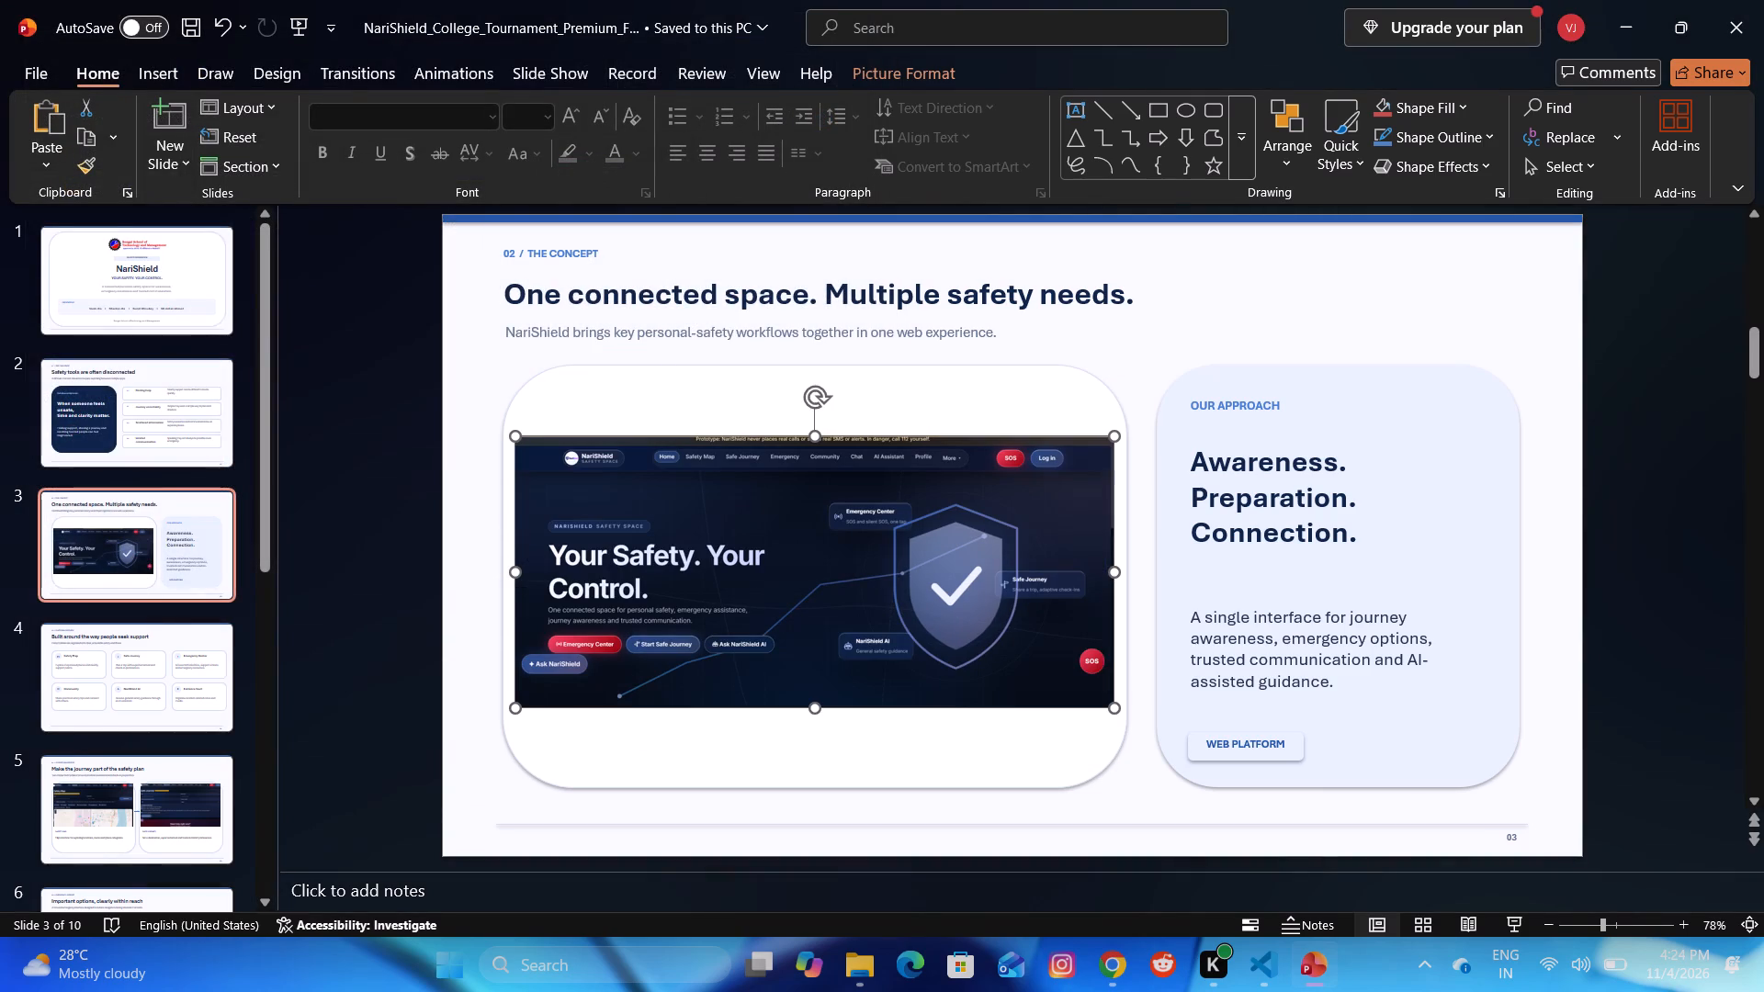
Select the white rounded card behind the home page screenshot on slide 3.
left_click(651, 738)
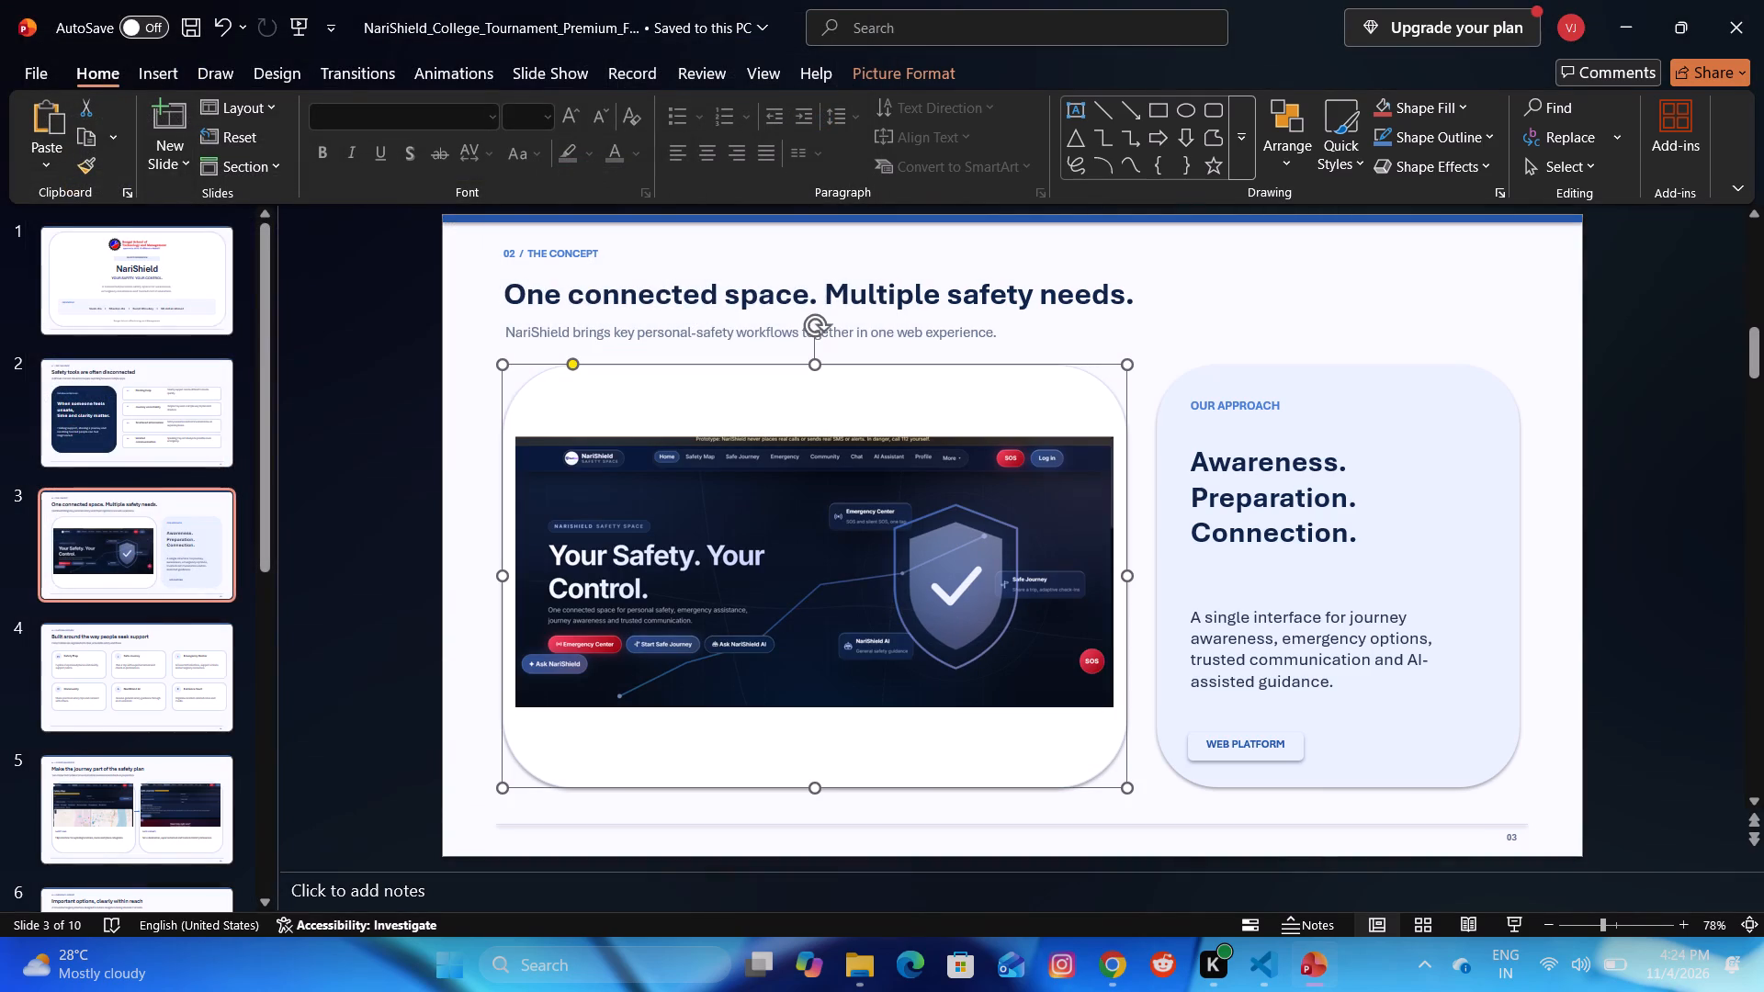
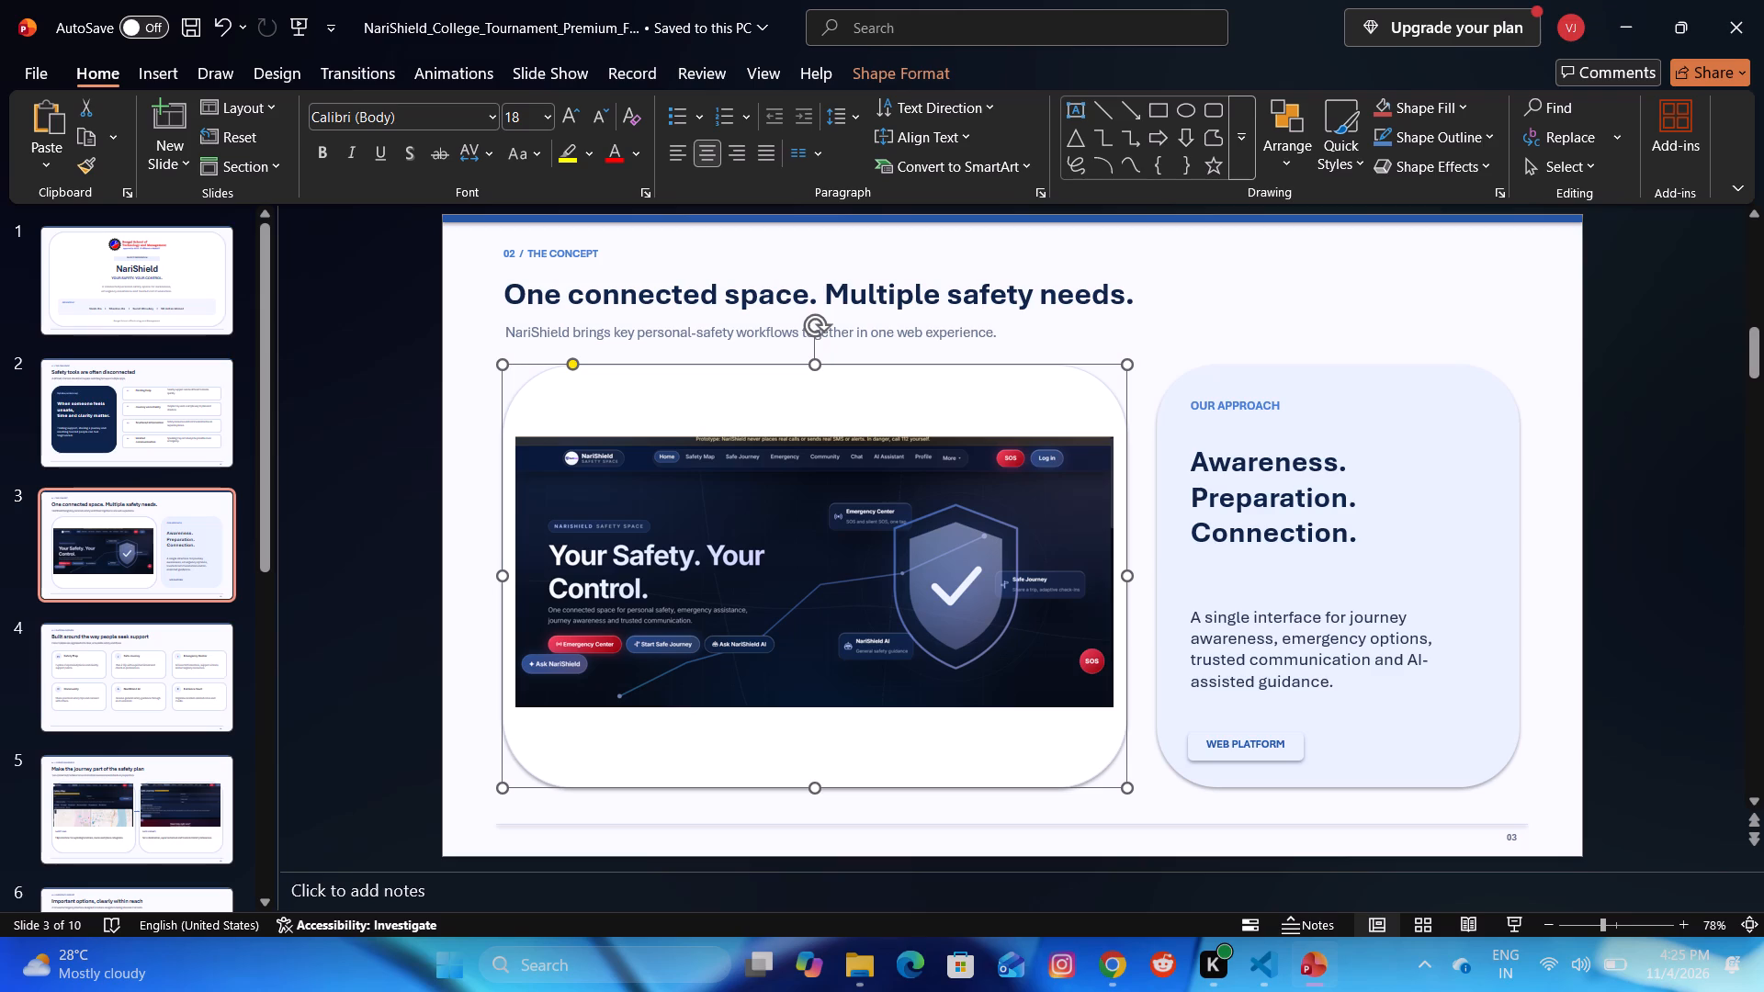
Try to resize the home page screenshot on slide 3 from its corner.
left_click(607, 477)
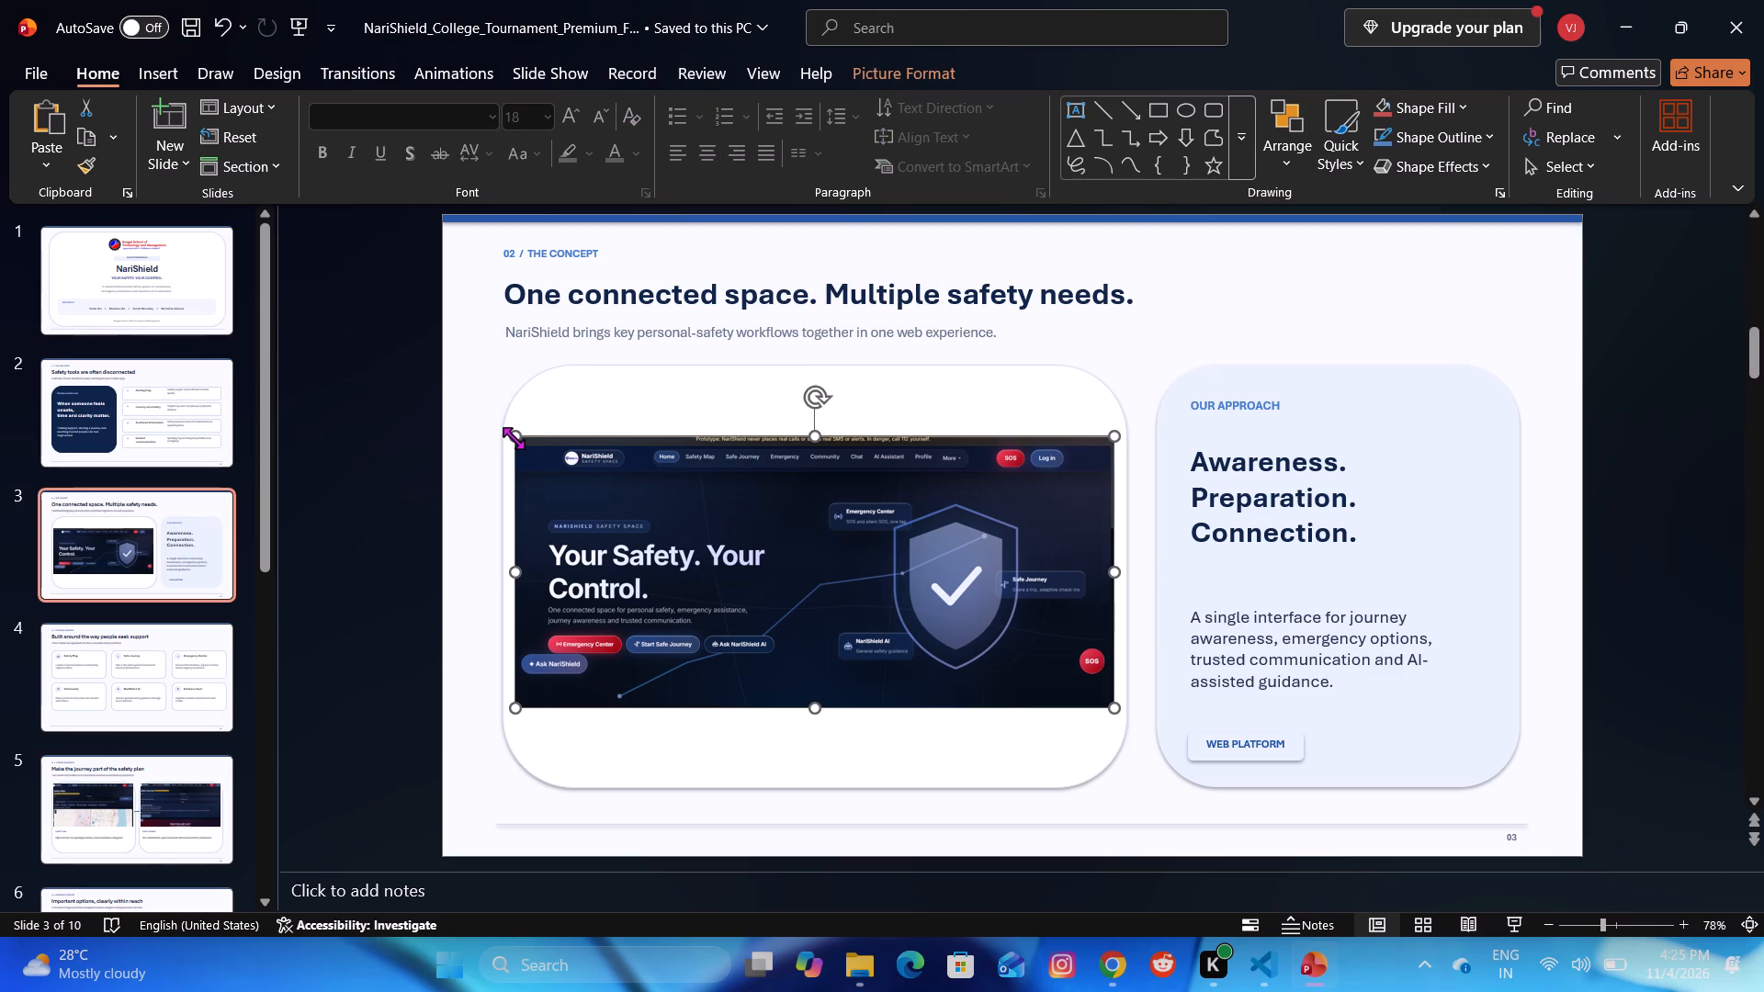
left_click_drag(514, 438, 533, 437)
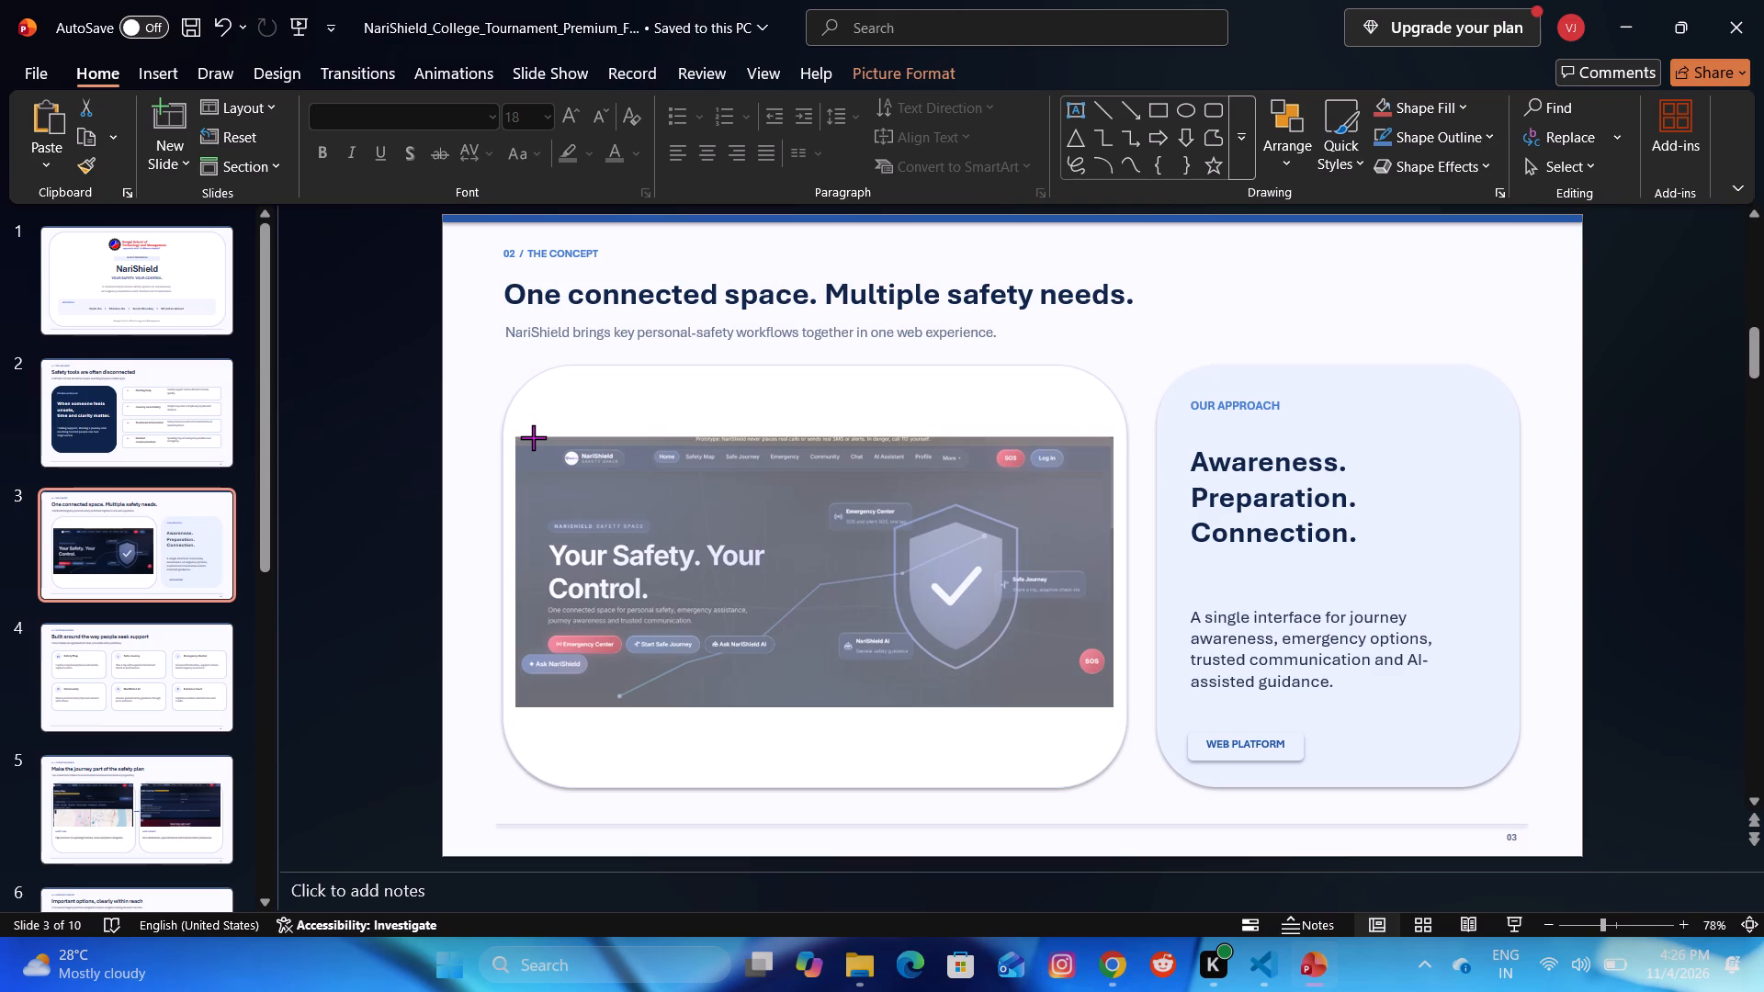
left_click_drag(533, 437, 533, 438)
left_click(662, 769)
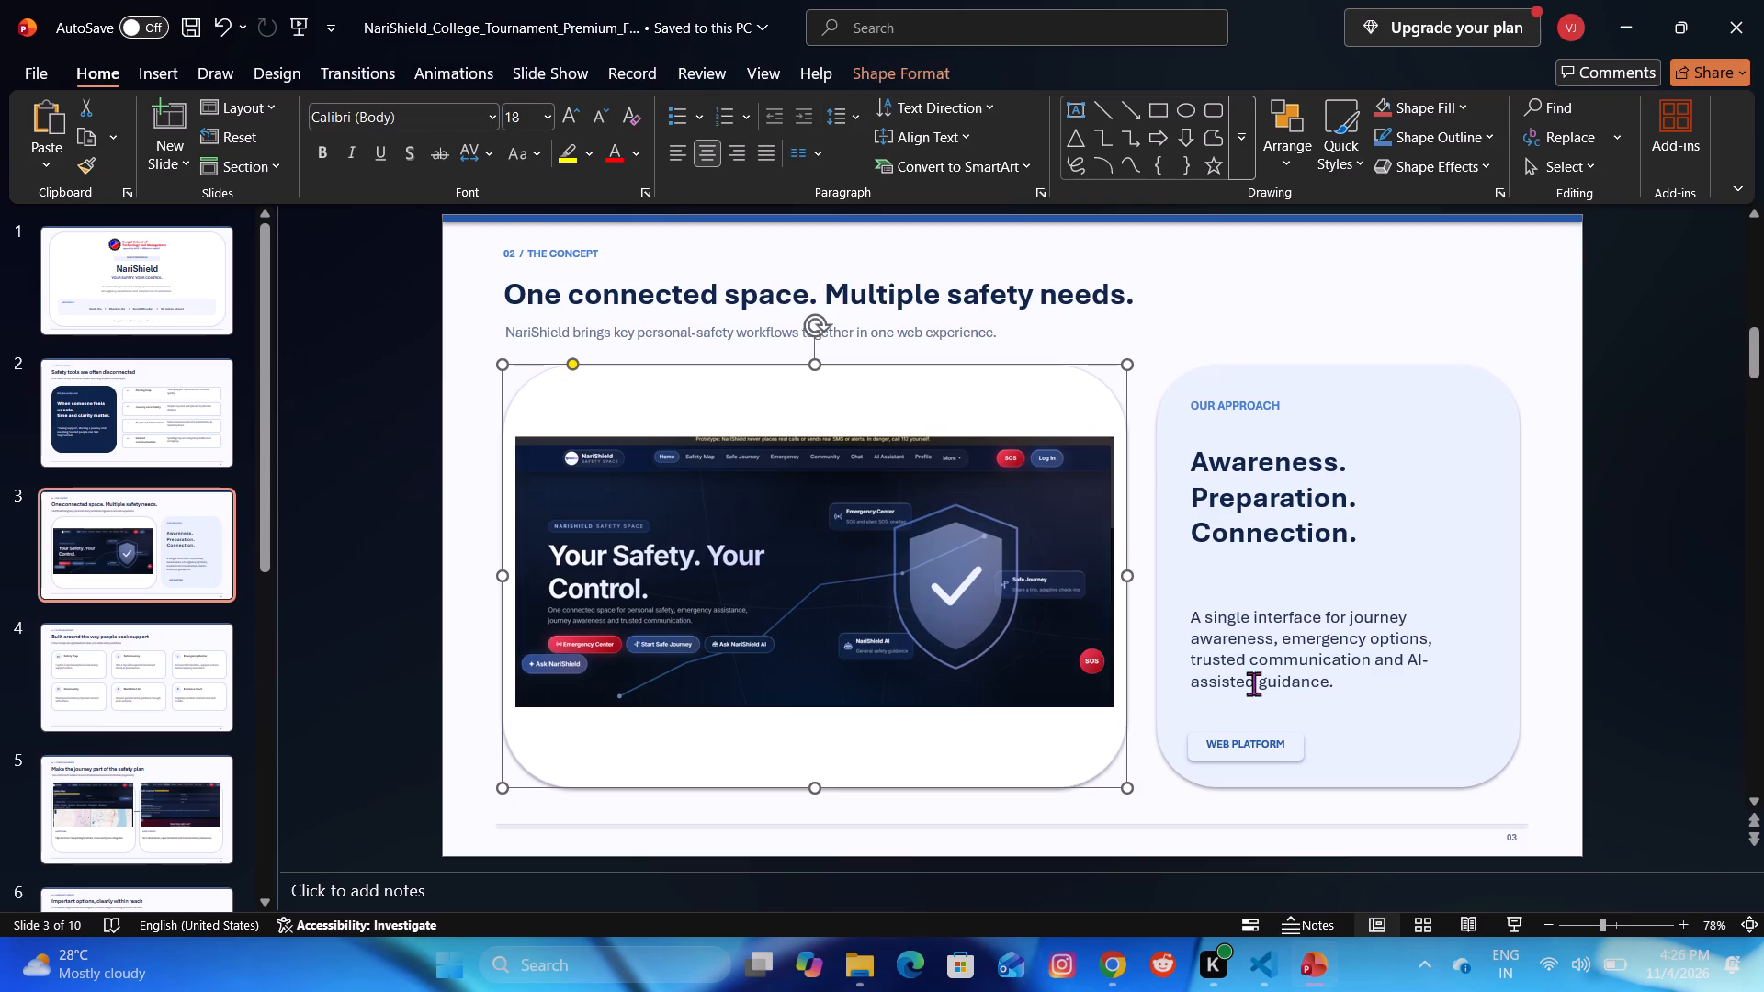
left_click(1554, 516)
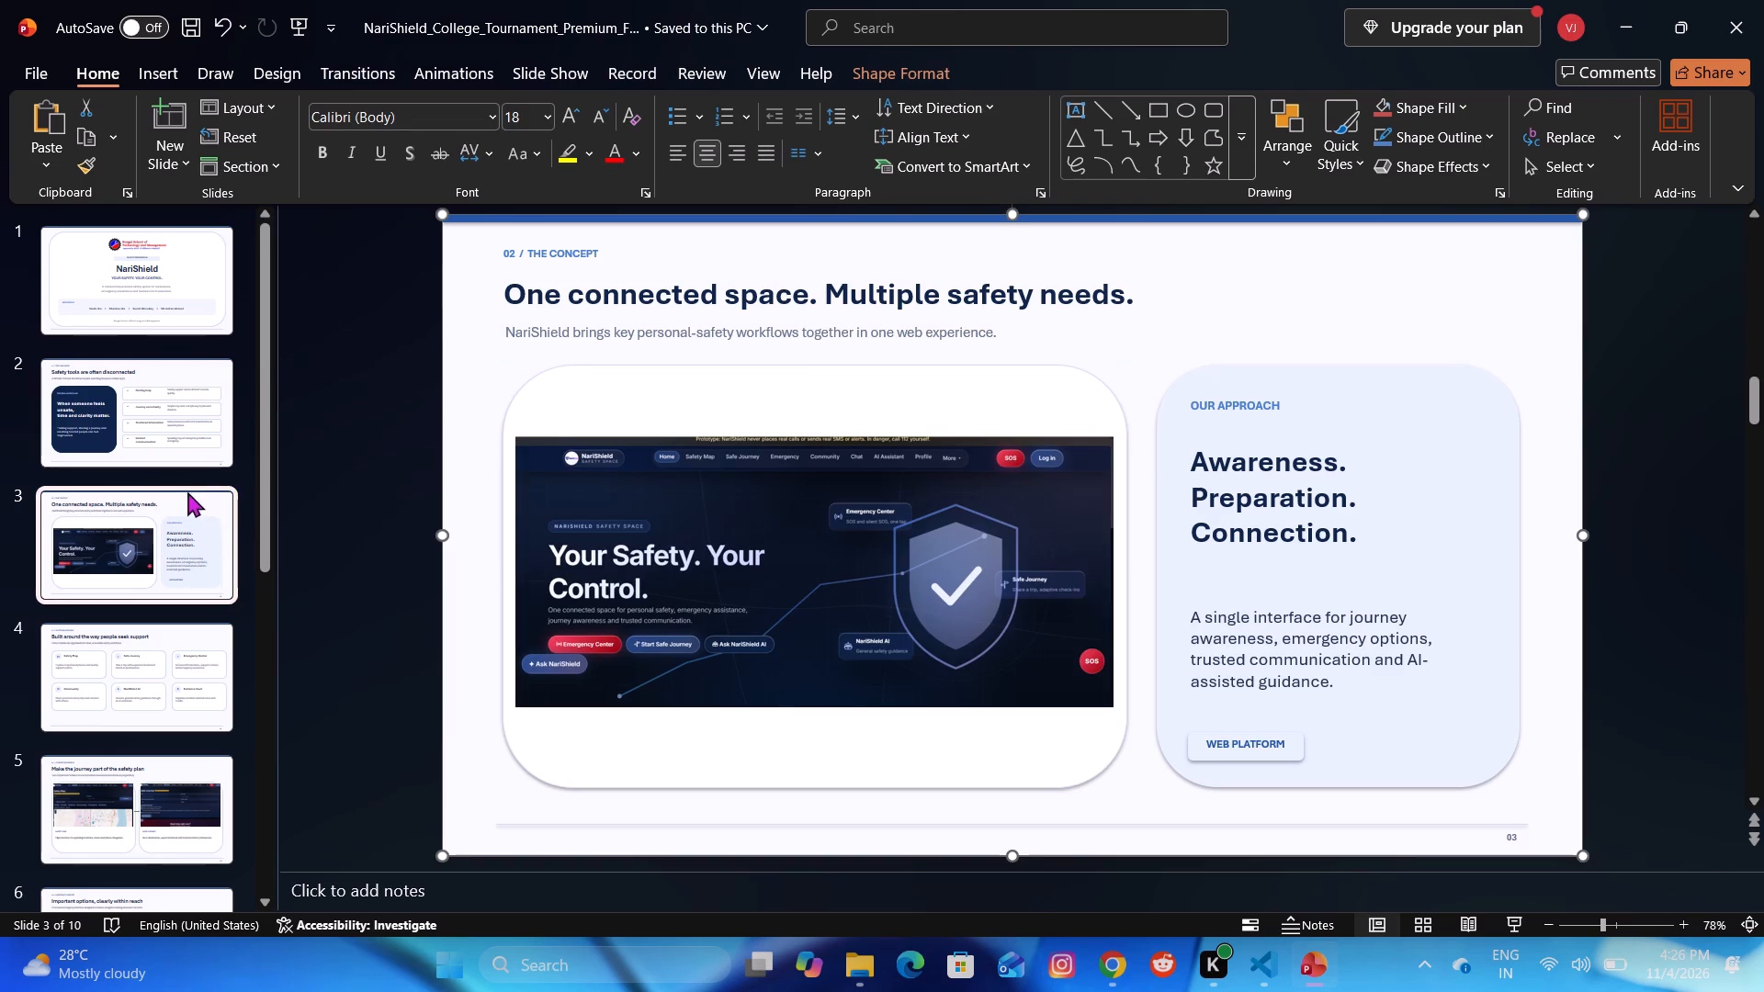
On slide 9, change the "Community, chat and AI guidance" text in the dark blue card to white.
left_click(143, 659)
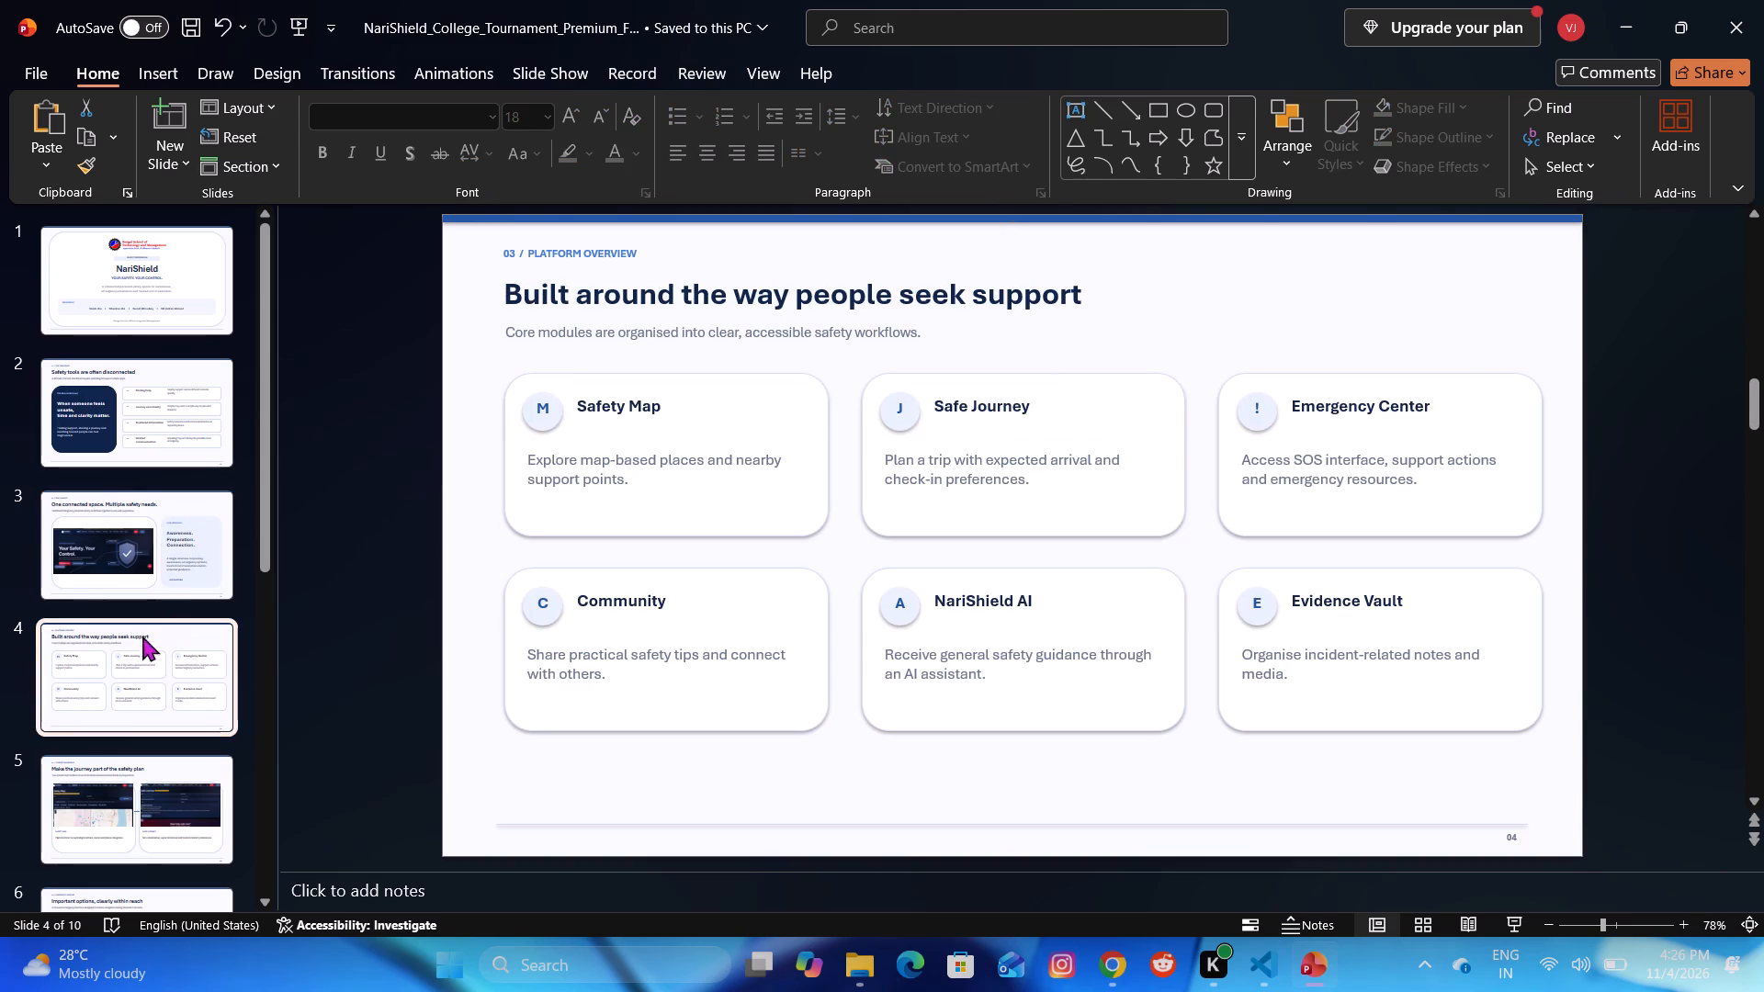
scroll(130, 673, "down", 1)
left_click(153, 658)
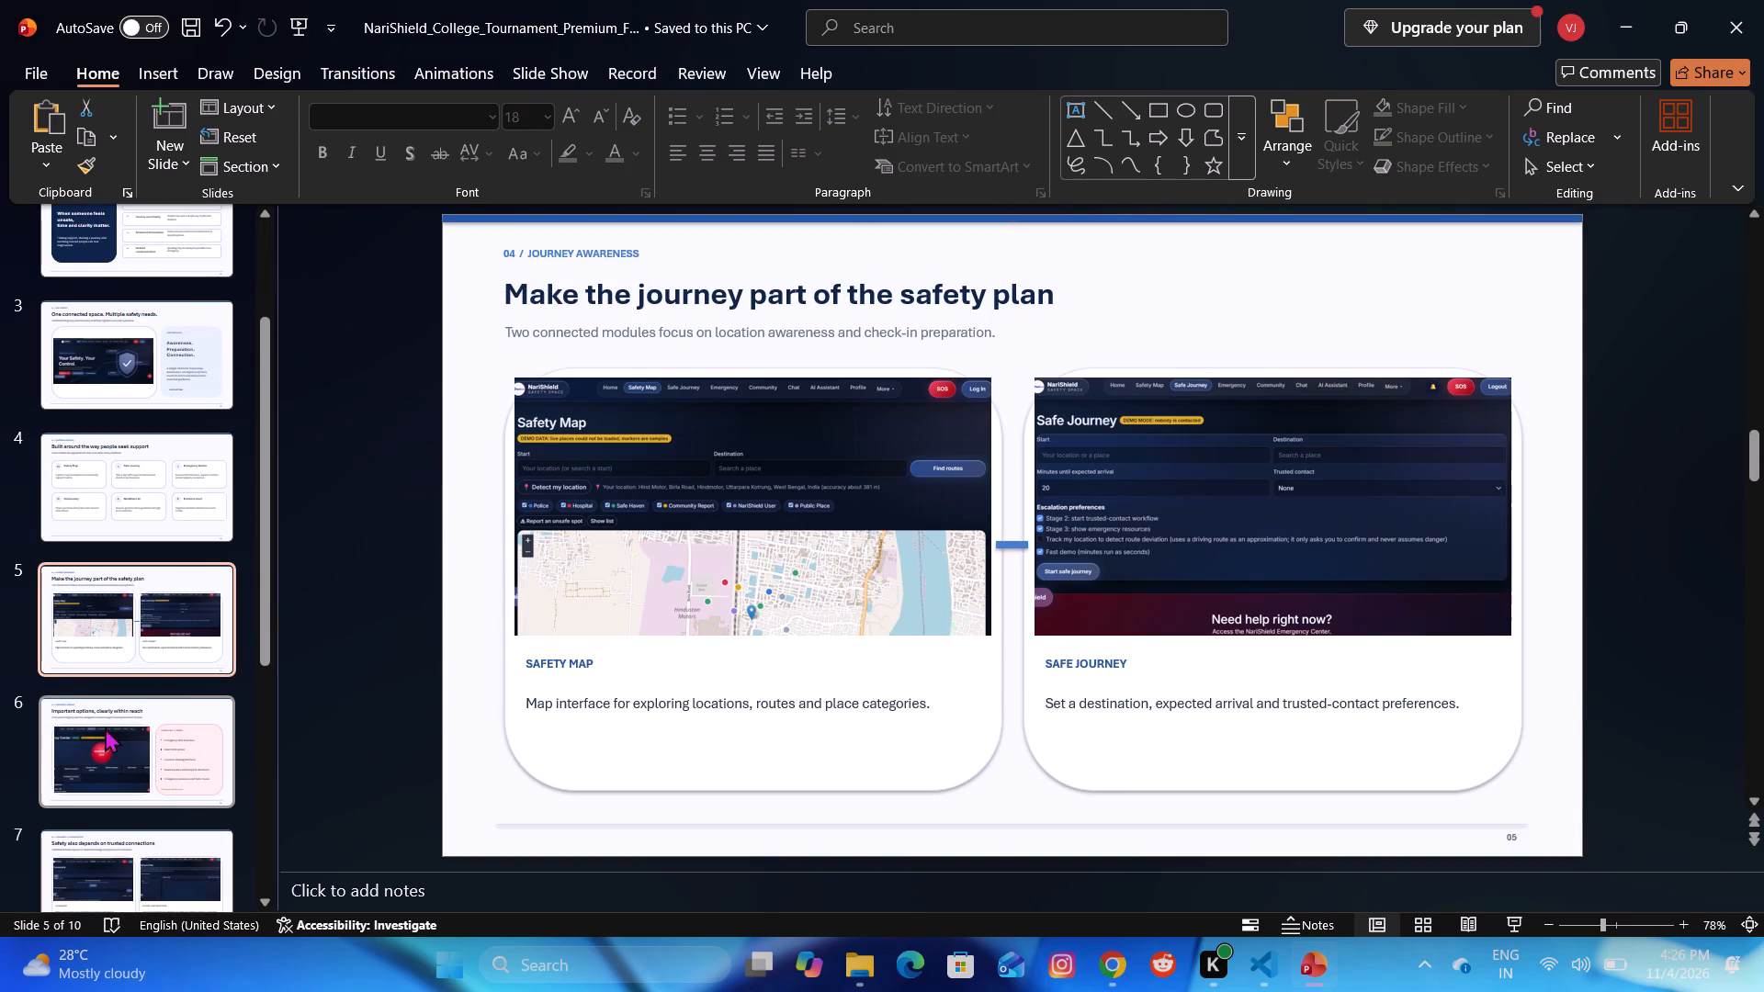
scroll(108, 759, "down", 4)
left_click(107, 828)
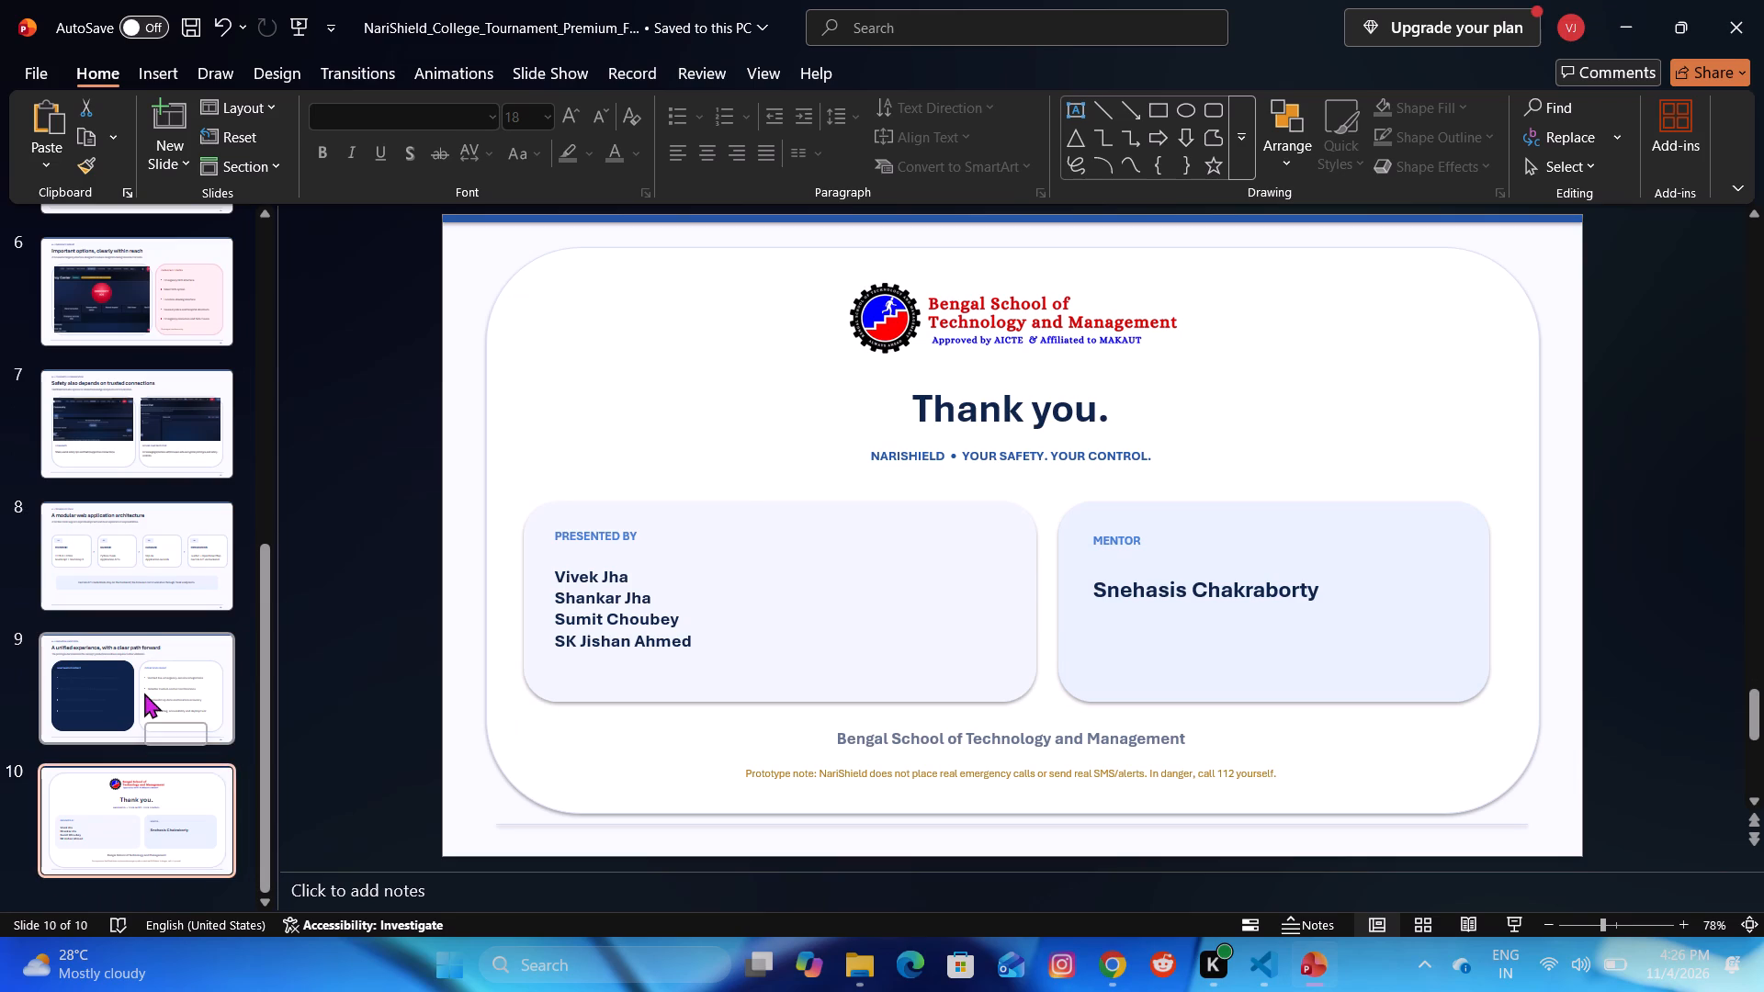
left_click(144, 693)
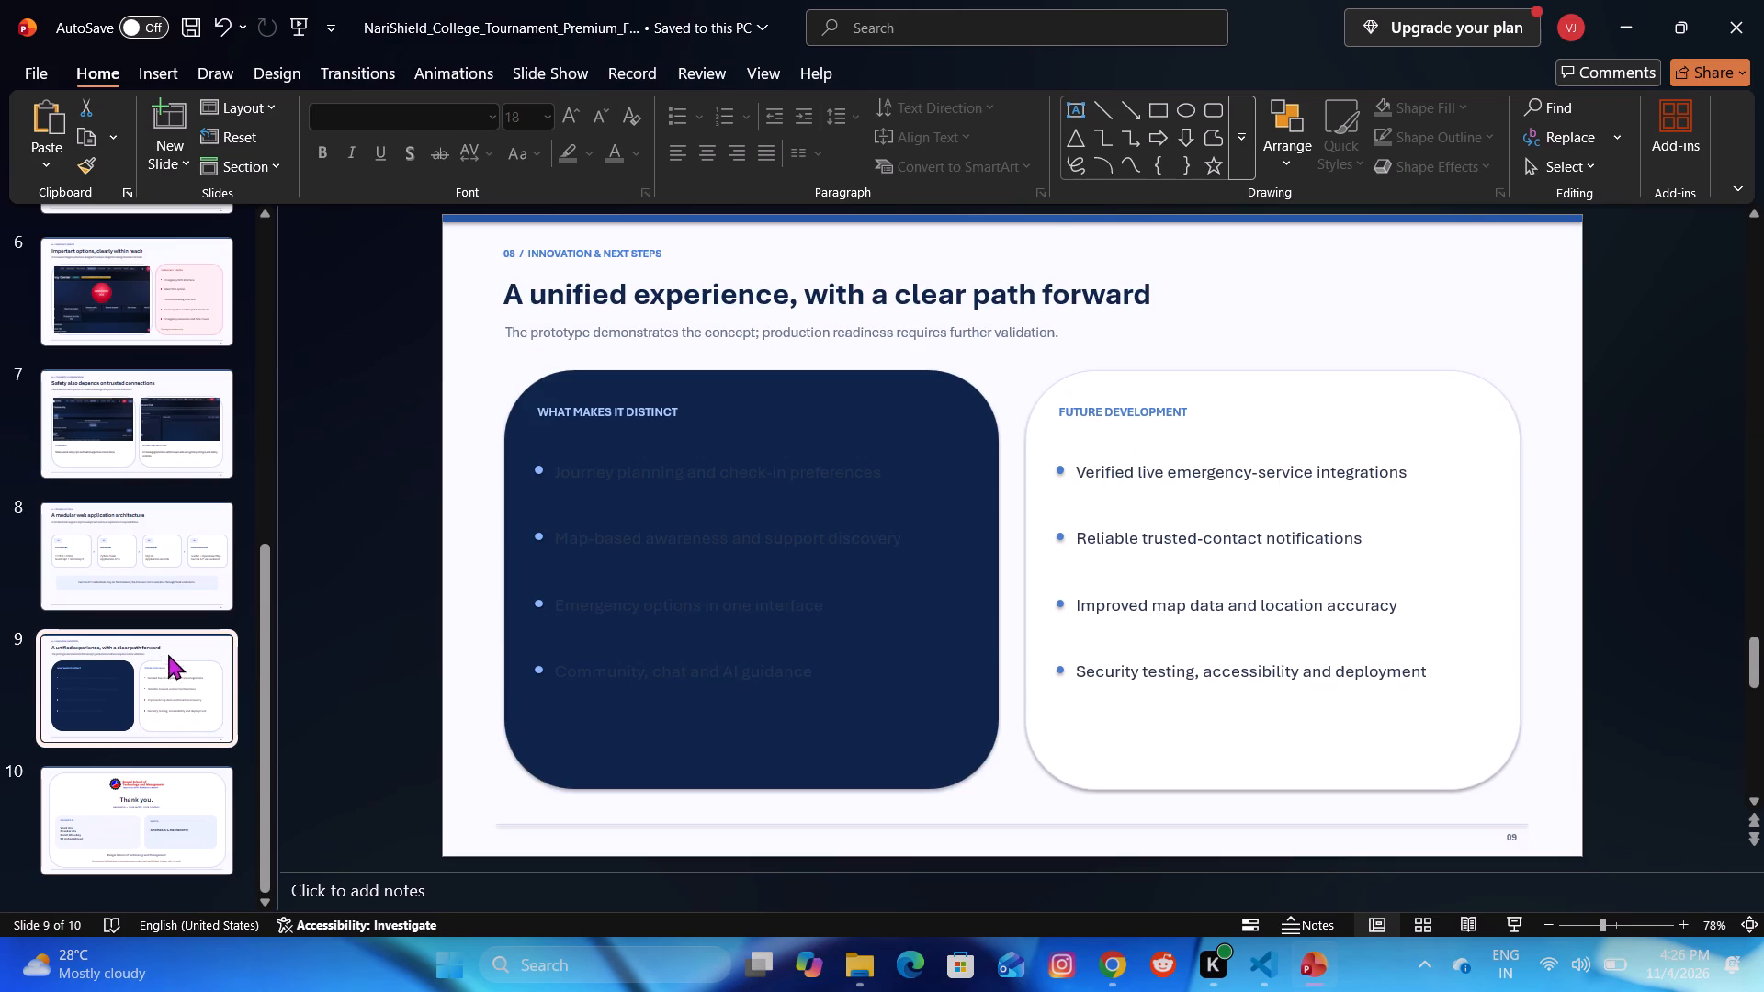
left_click(738, 700)
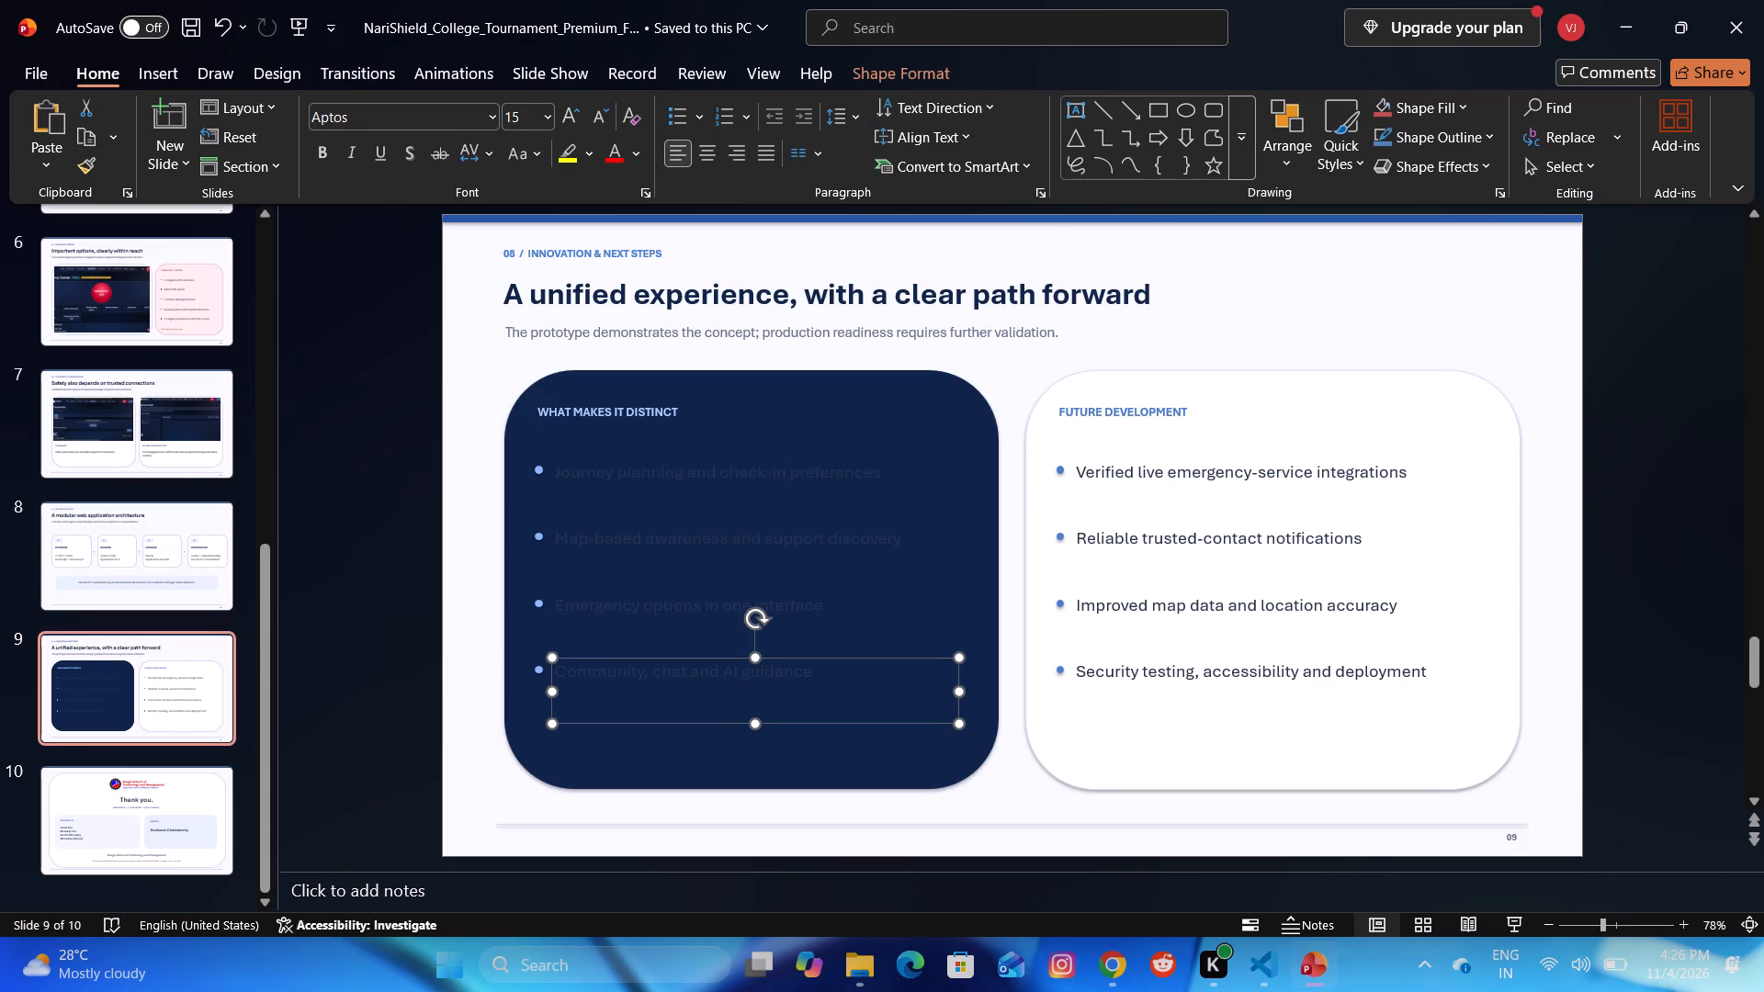
left_click(809, 674)
left_click_drag(809, 678, 565, 690)
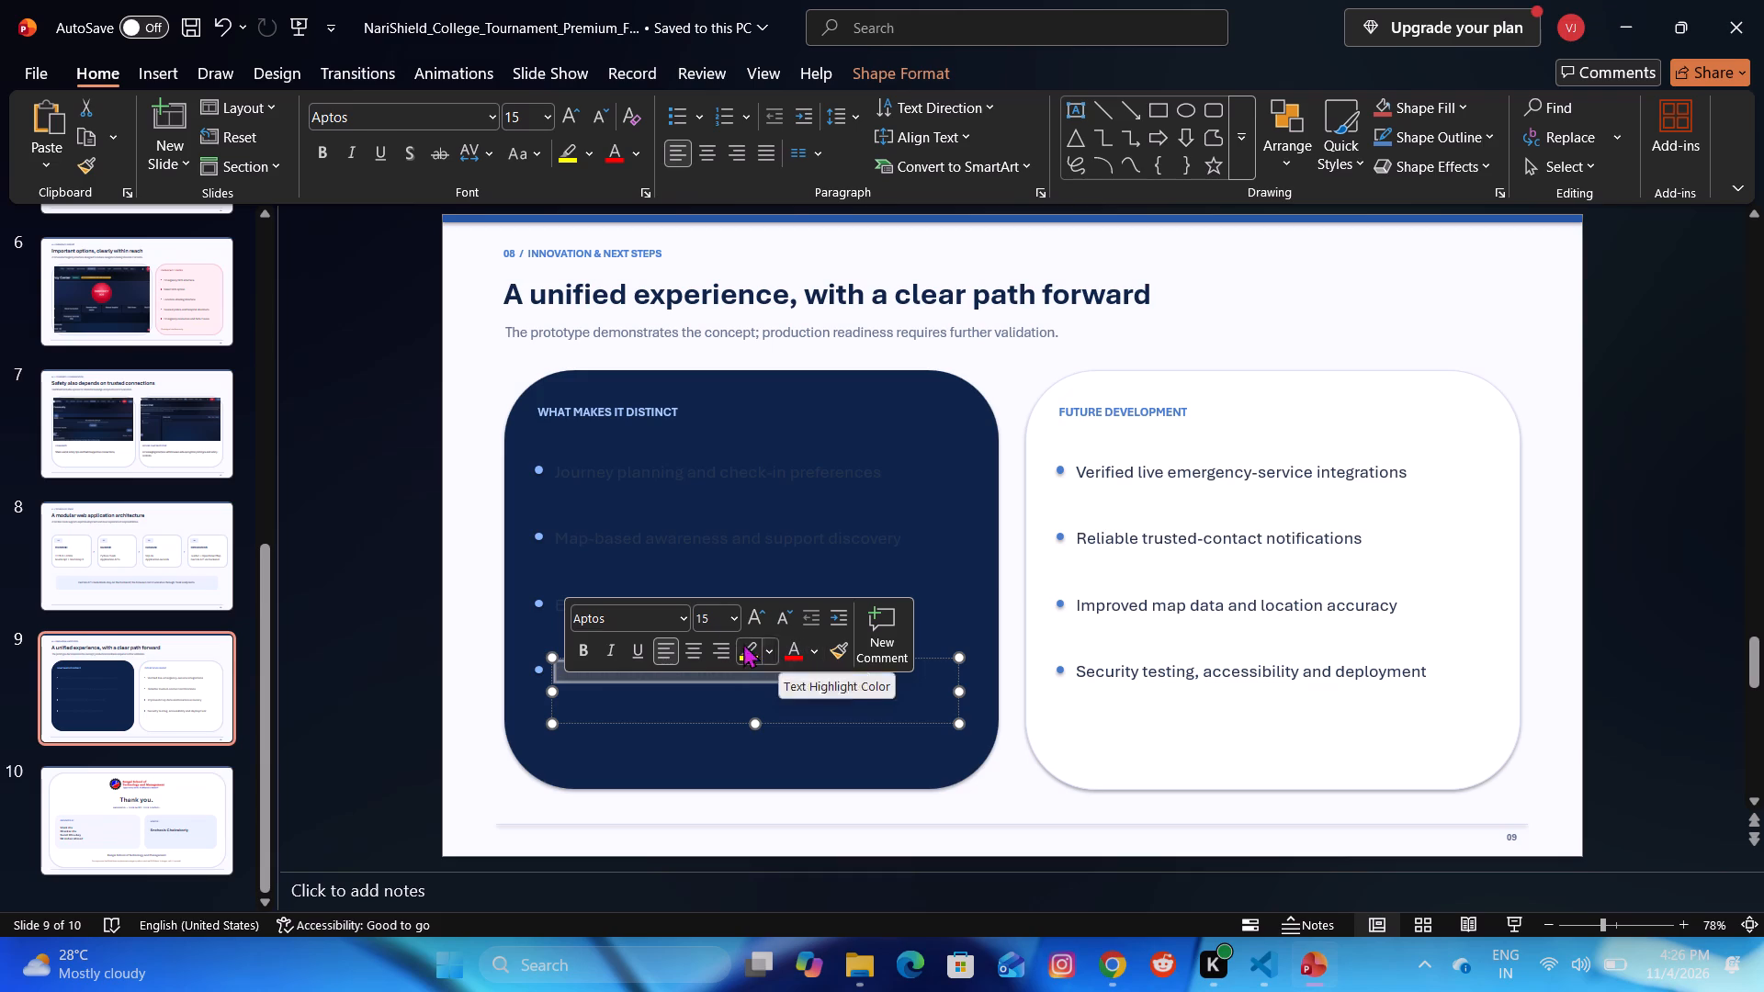
left_click(646, 152)
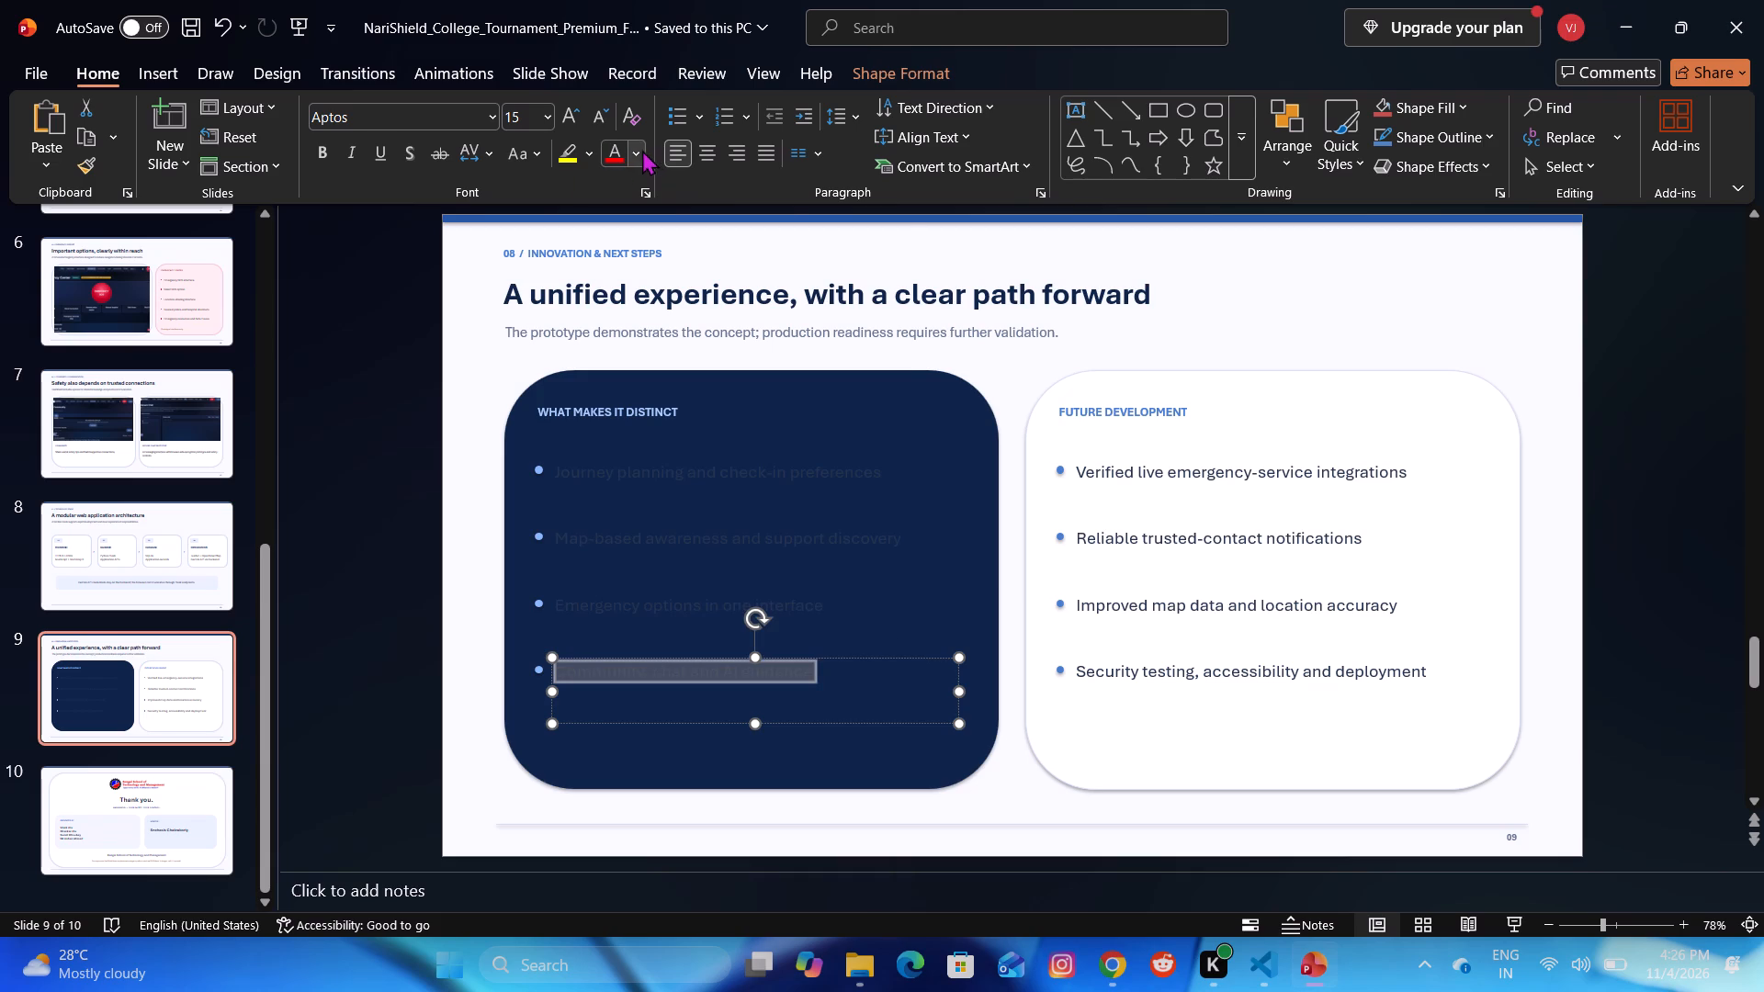
left_click(639, 148)
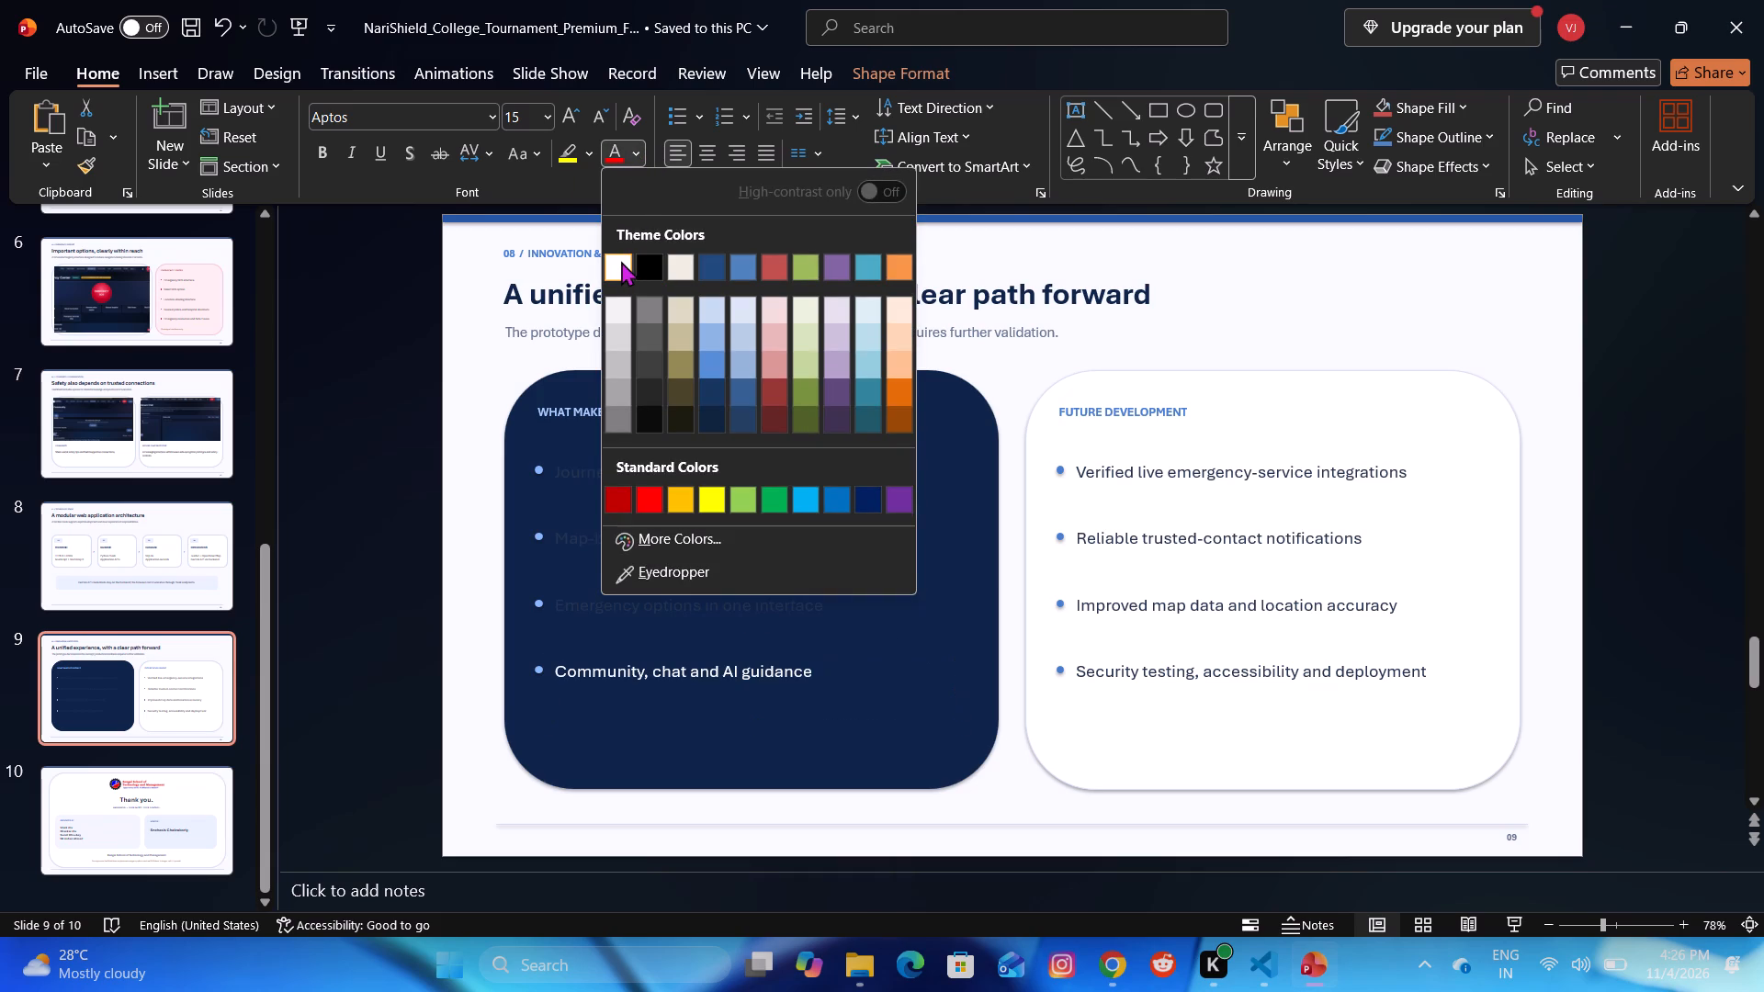
left_click(621, 261)
Change the "Emergency options in one interface" text in slide 9's dark blue card to white.
left_click(628, 607)
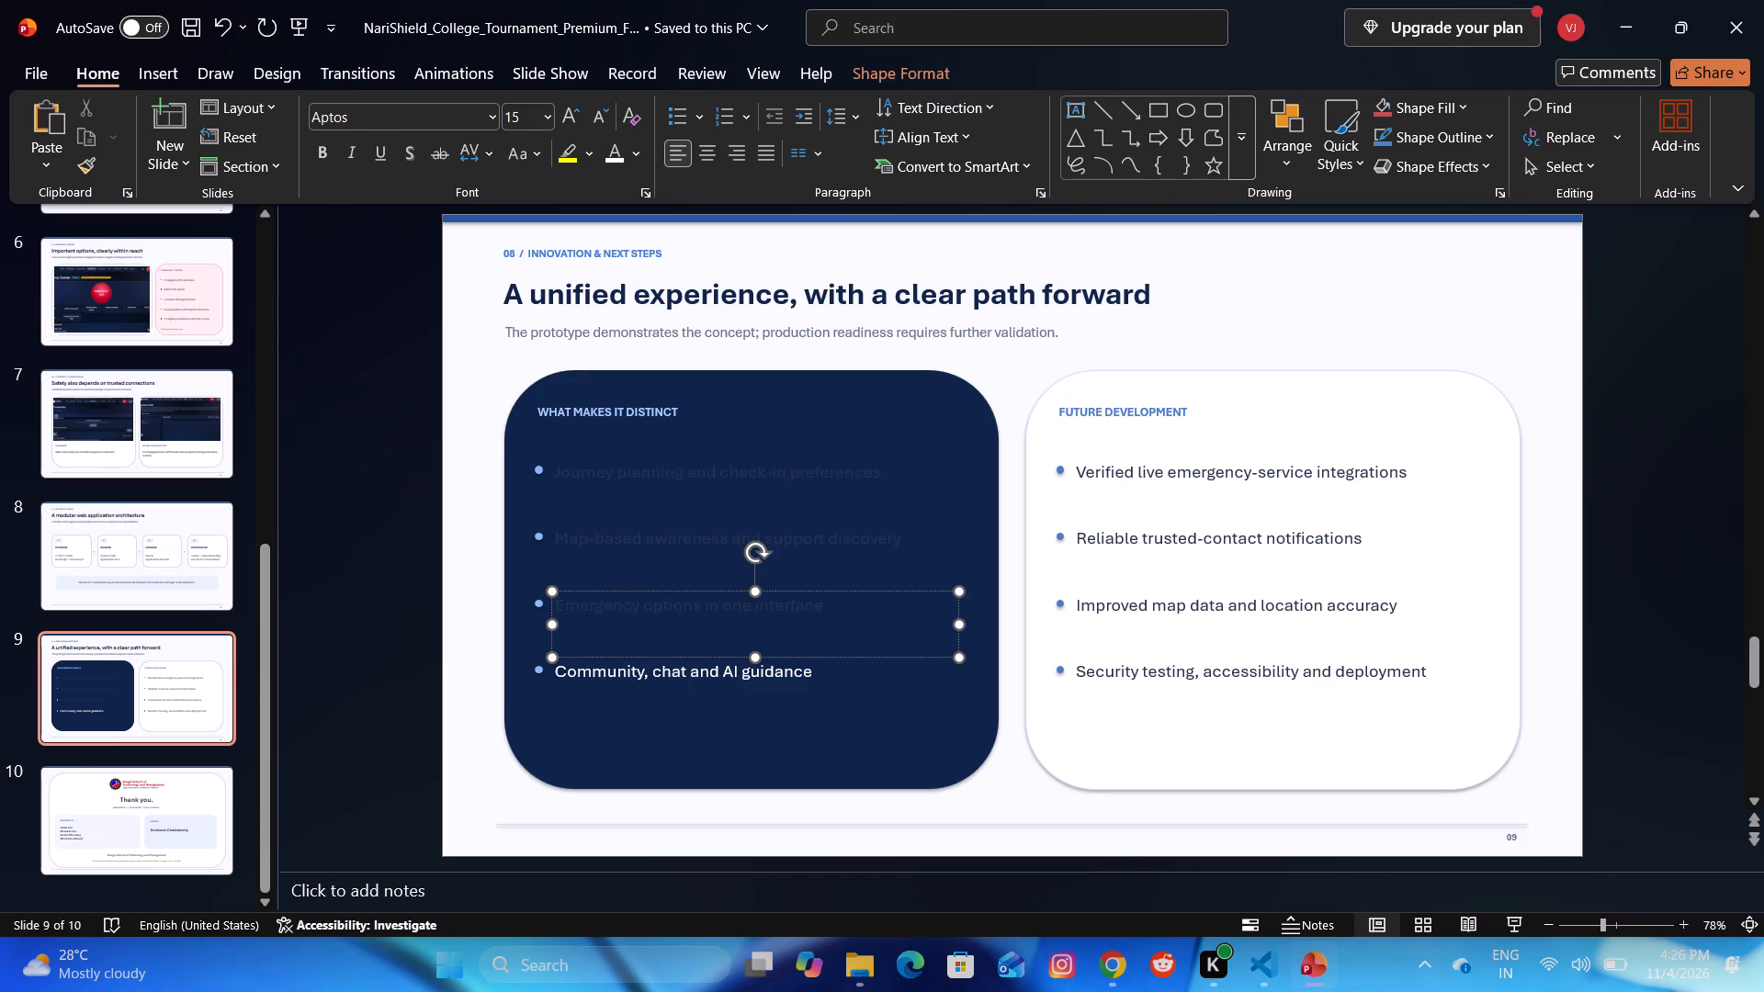
key("Right")
key("Right")
key("Right")
key("Right")
key("Right")
key("Right")
key("Right")
key("Right")
key("Right")
key("Right")
key("Right")
key("Right")
key("Right")
key("Right")
key("Right")
key("Right")
key("Right")
key("Right")
key("Right")
key("Right")
key("shift+Left")
key("shift+Left")
key("shift+Left")
key("shift+Left")
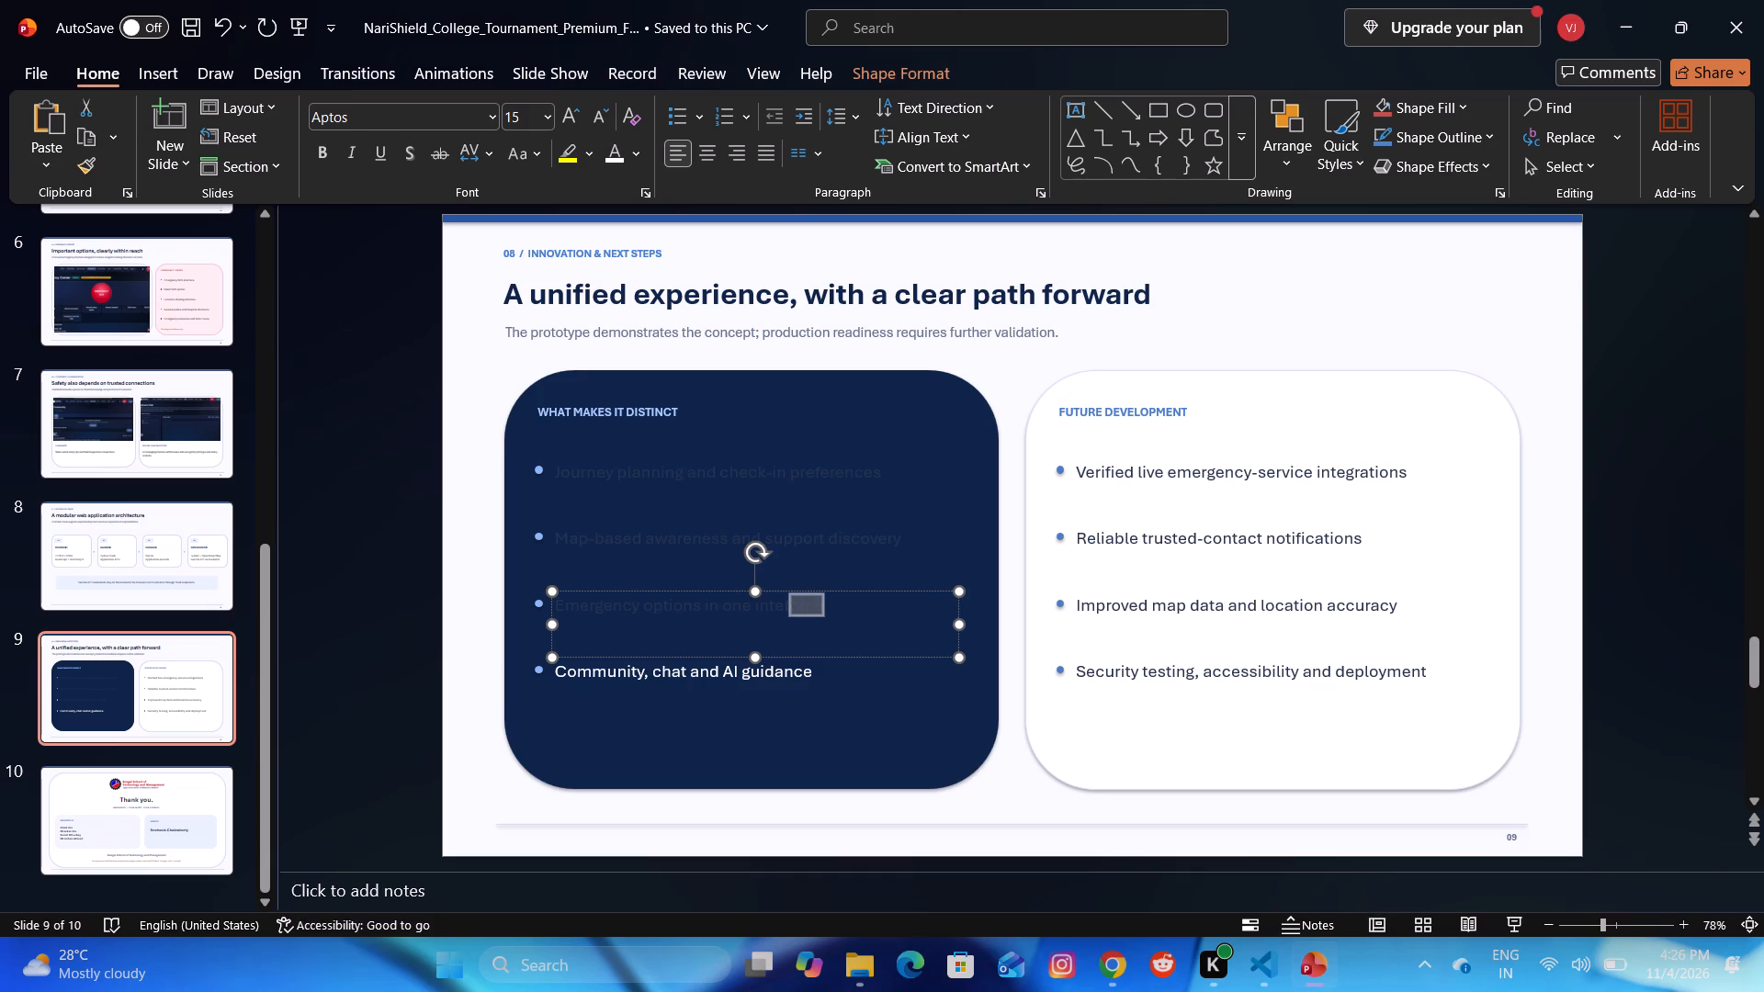
key("shift+Left")
key("shift+Left")
key("shift+Left")
key("shift+Left")
key("shift+Left")
key("shift+Left")
key("shift+Left")
key("shift+Left")
key("shift+Left")
key("shift+Left")
key("shift+Left")
key("shift+Left")
key("shift+Left")
key("shift+Left")
key("shift+Left")
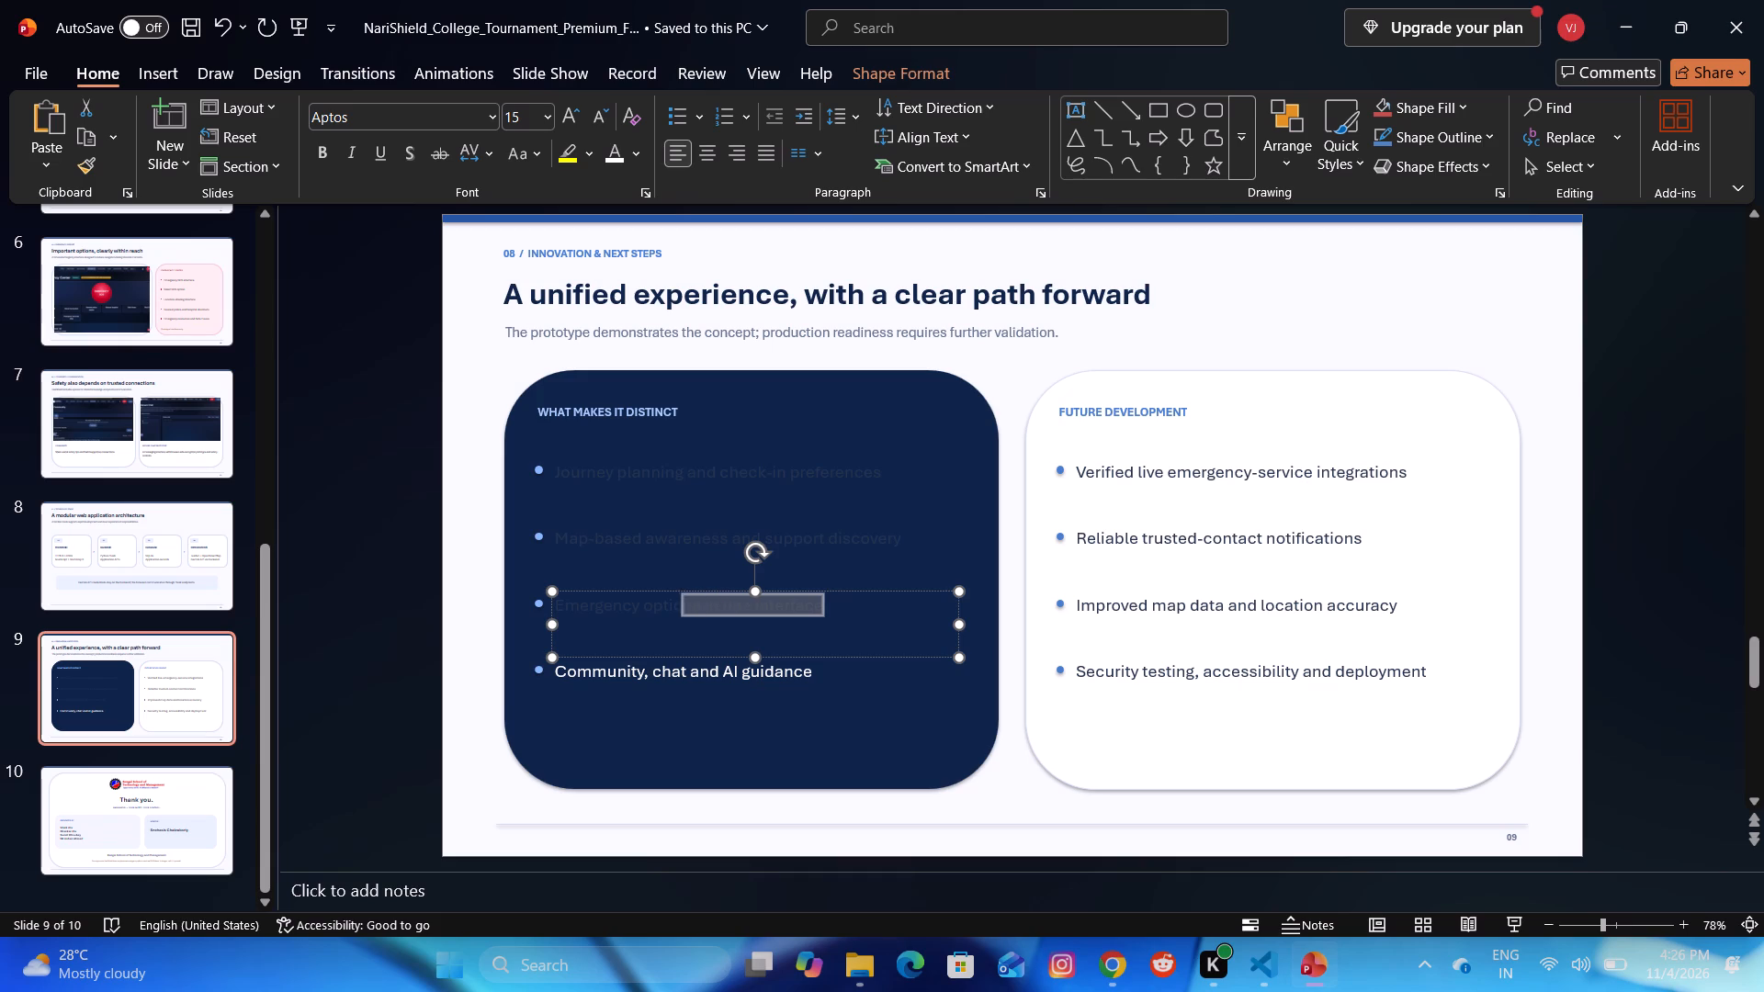
key("shift+Left")
key("shift+Left")
key("shift+Left")
key("shift+Left")
key("shift+Left")
key("shift+Left")
key("shift+Left")
key("shift+Left")
key("shift+Left")
key("shift+Left")
key("shift+Left")
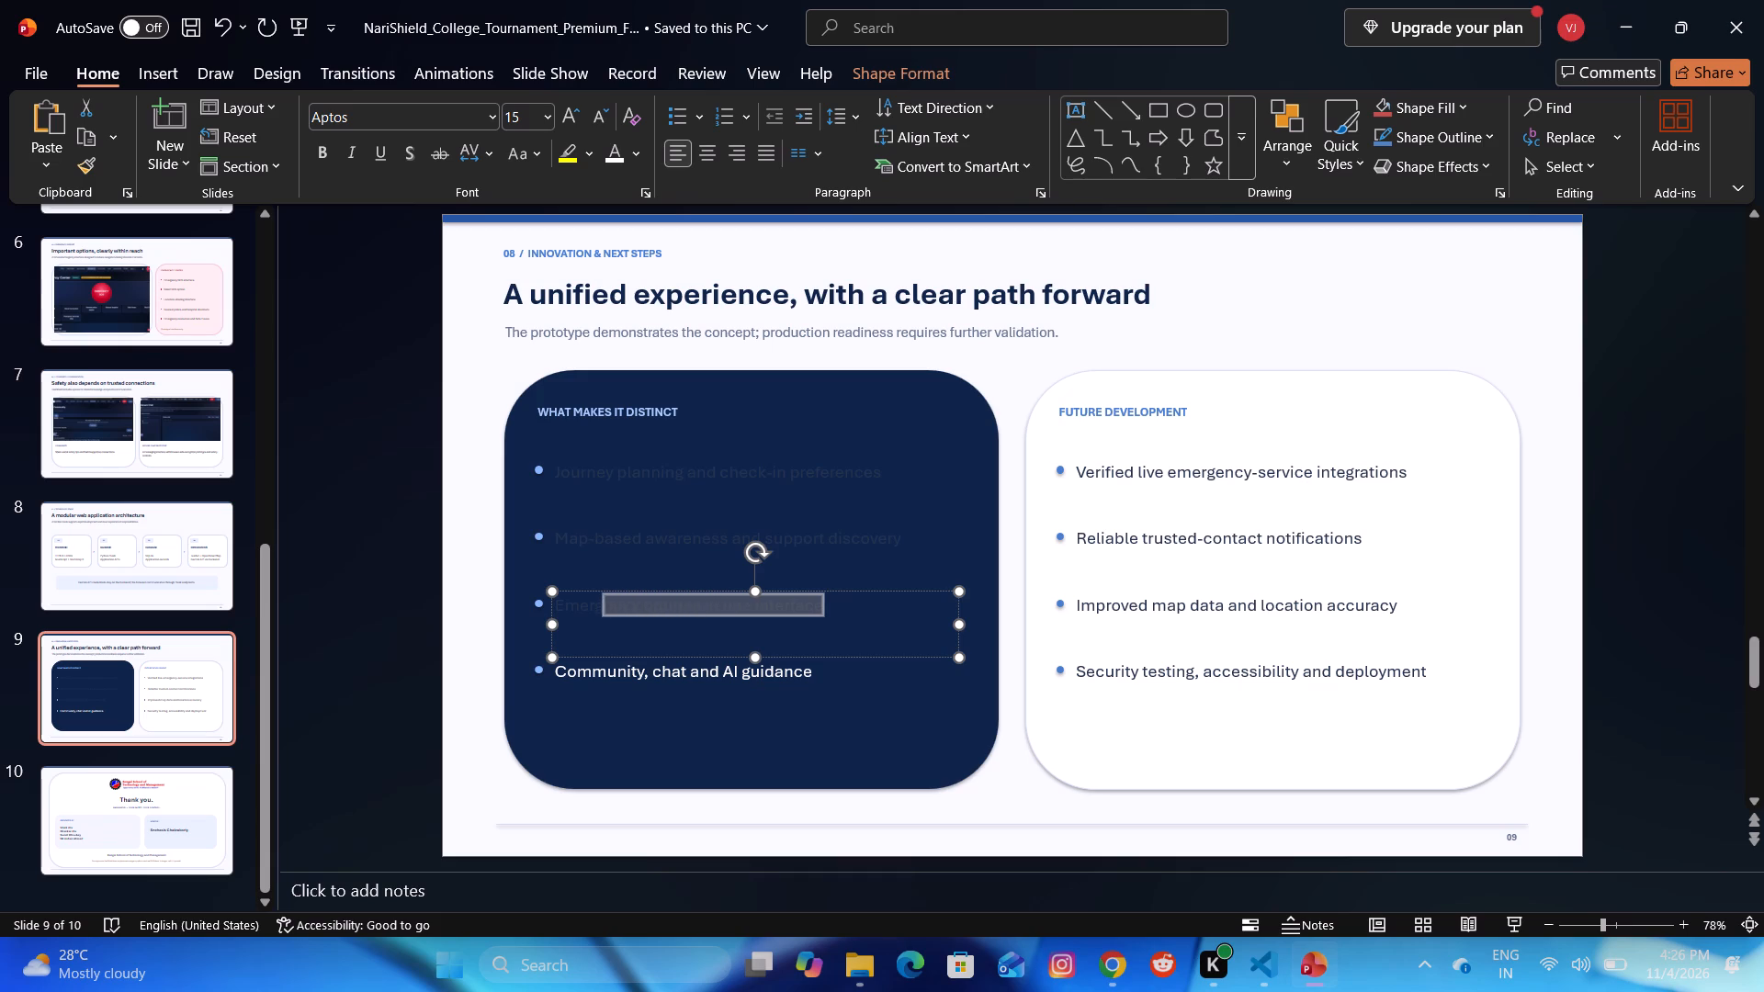
key("shift+Left")
key("shift+Left")
key("shift+Left")
key("shift+Left")
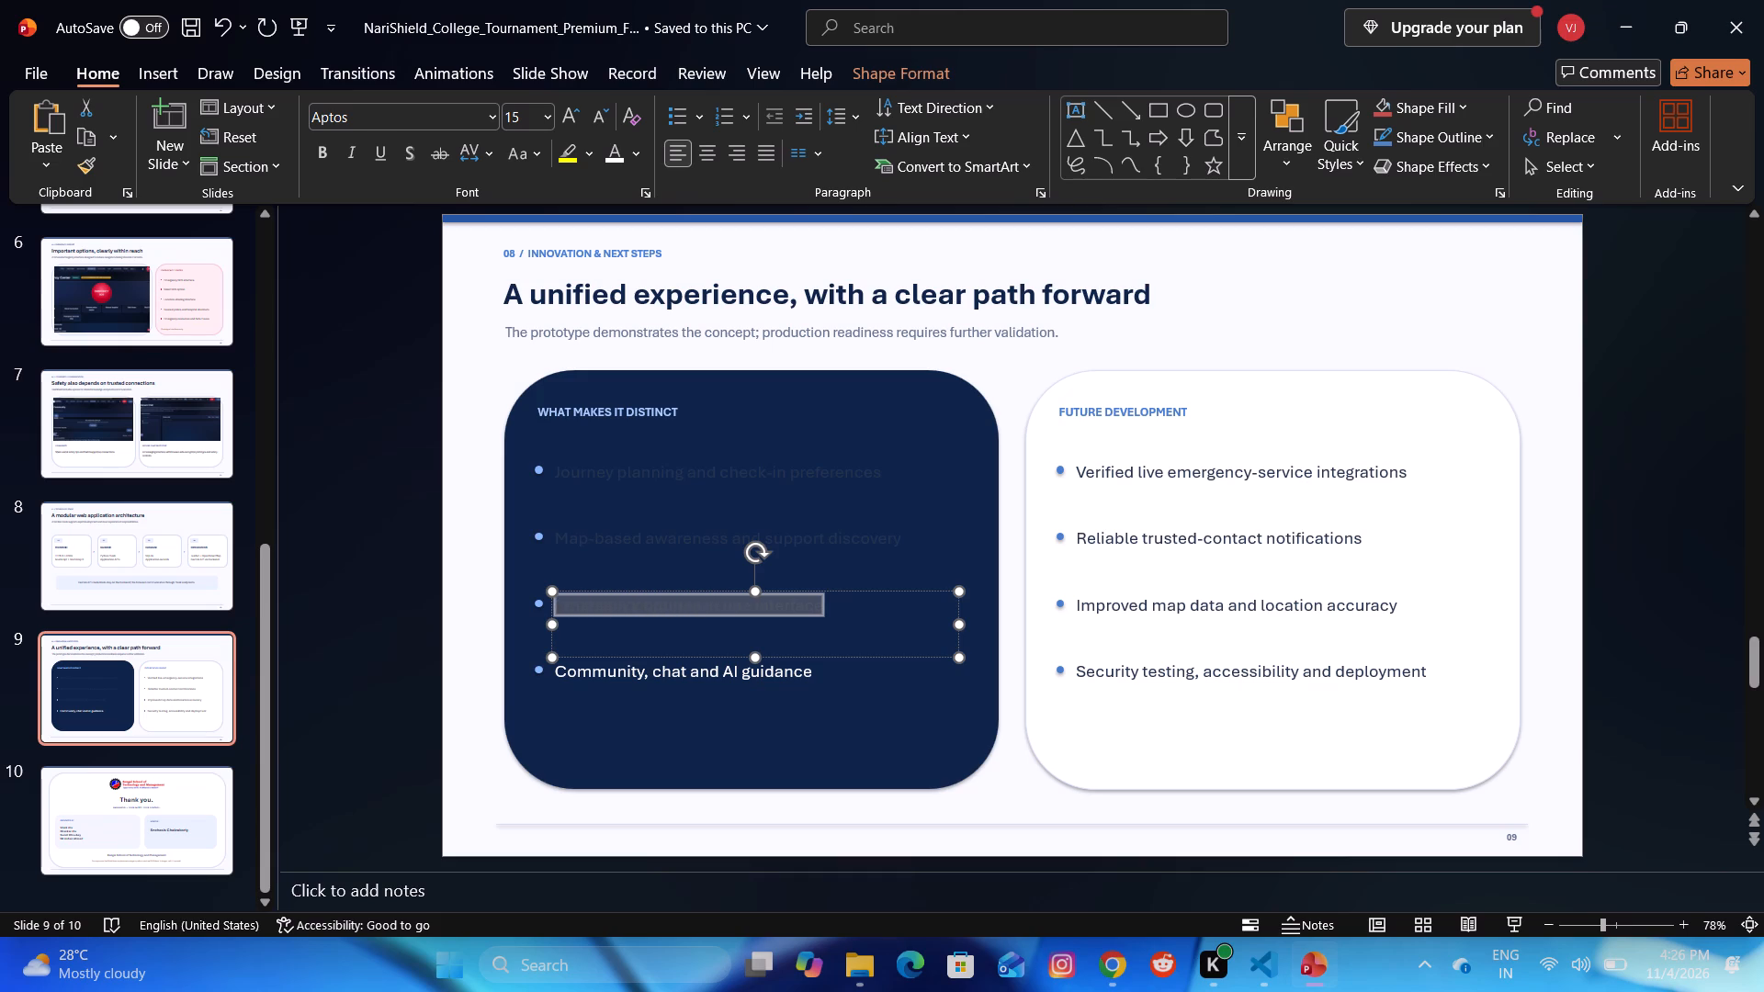
left_click(628, 144)
Change the "Map-based awareness and support discovery" text in slide 9's dark blue card to white.
left_click(789, 547)
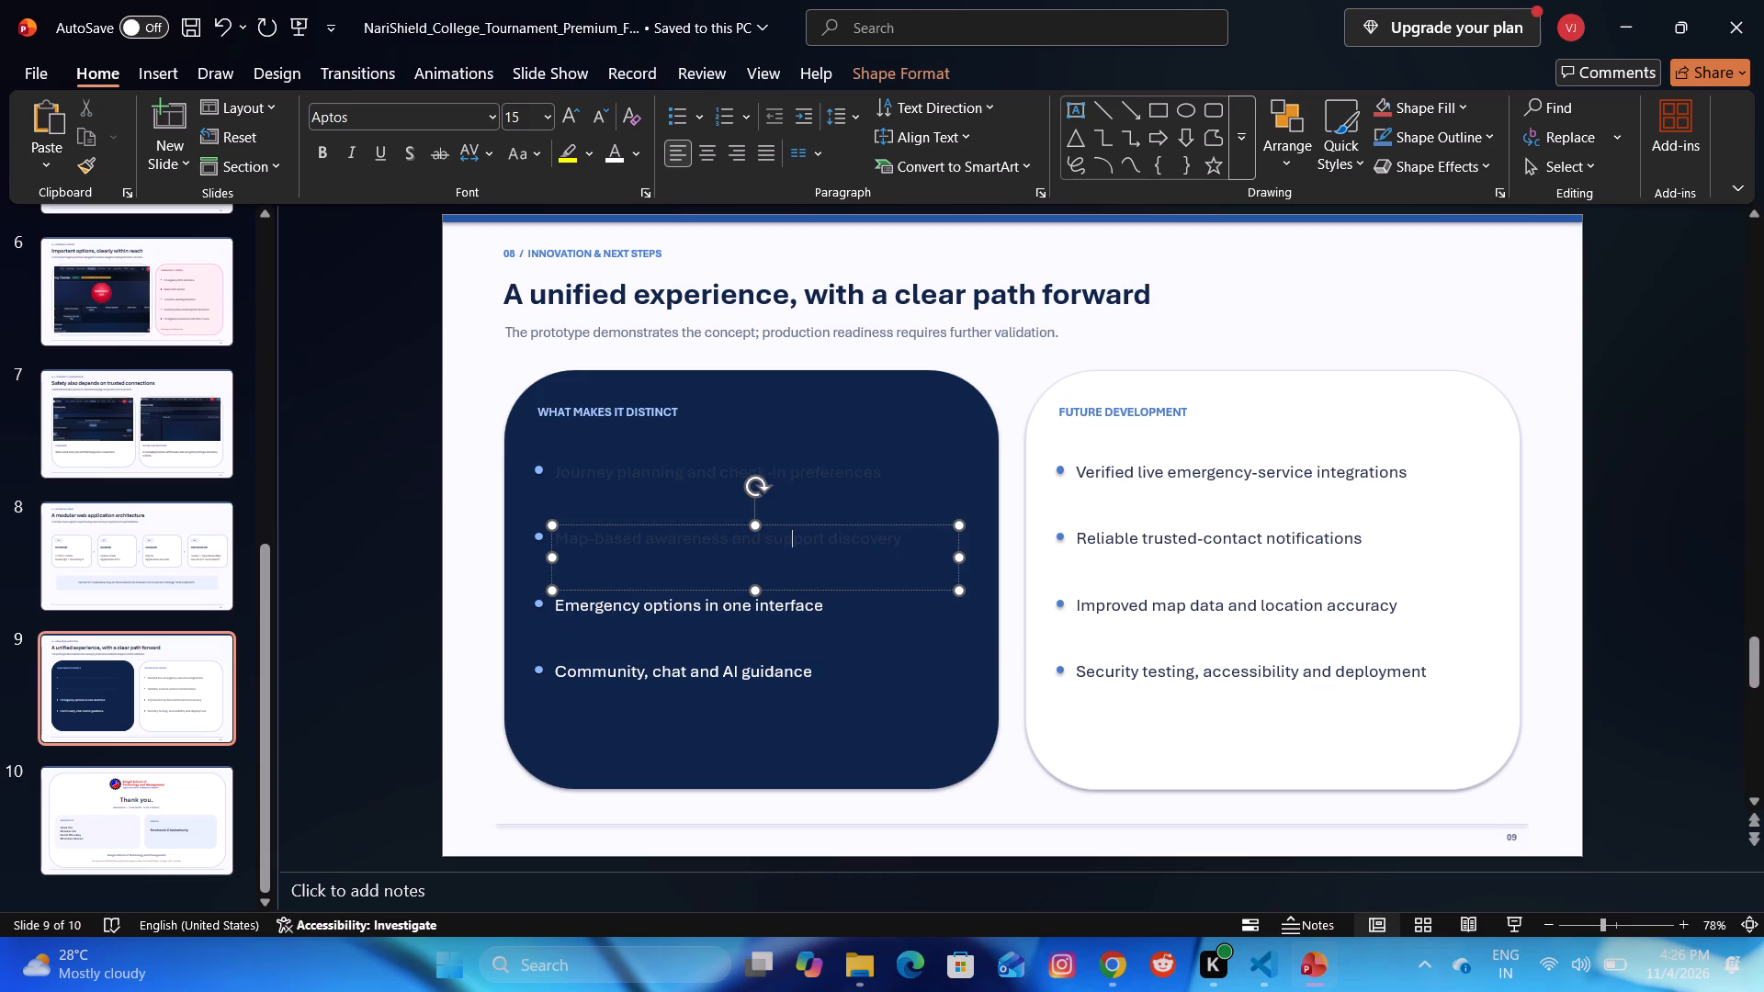
key("Right")
key("Right")
key("Right")
key("Right")
key("Right")
key("Right")
key("Right")
key("Right")
key("Right")
key("Right")
key("Right")
key("Right")
key("Right")
key("Right")
key("shift+Left")
key("shift+Left")
key("shift+Left")
key("shift+Left")
key("shift+Left")
key("shift+Left")
key("shift+Left")
key("shift+Left")
key("shift+Left")
key("shift+Left")
key("shift+Left")
key("shift+Left")
key("shift+Left")
key("shift+Left")
key("shift+Left")
key("shift+Left")
key("shift+Left")
key("shift+Left")
key("shift+Left")
key("shift+Left")
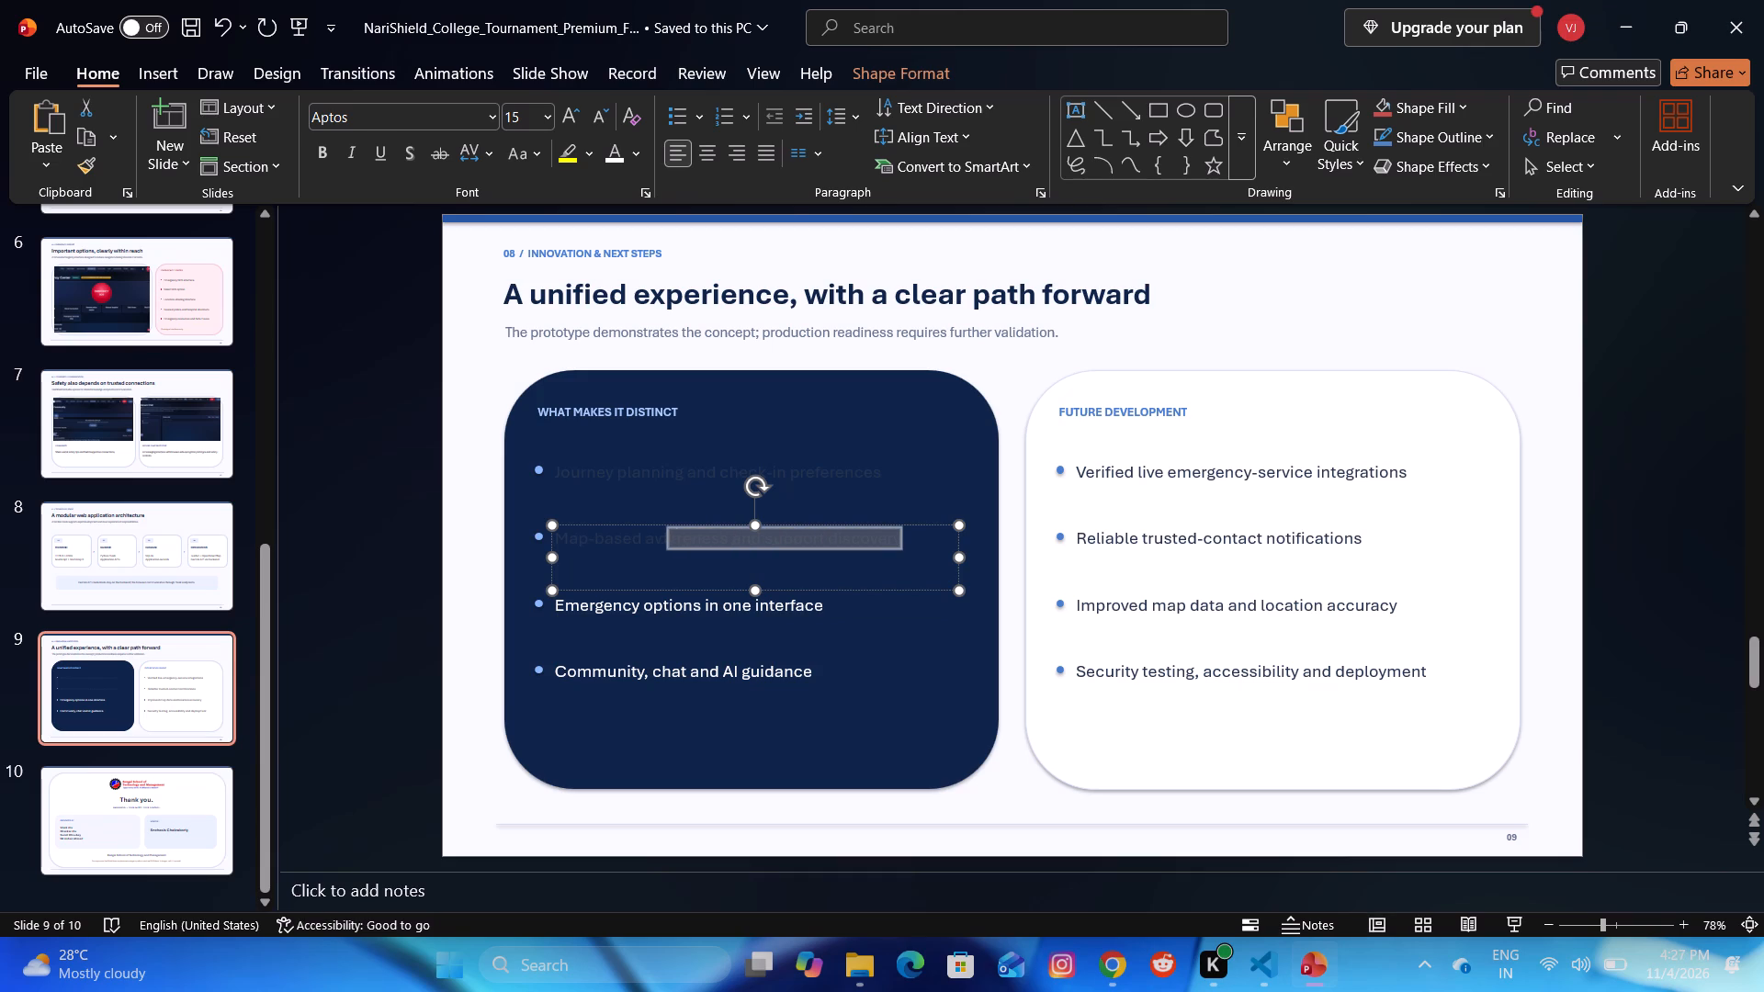
key("shift+Left")
key("shift+Left")
key("shift+Left")
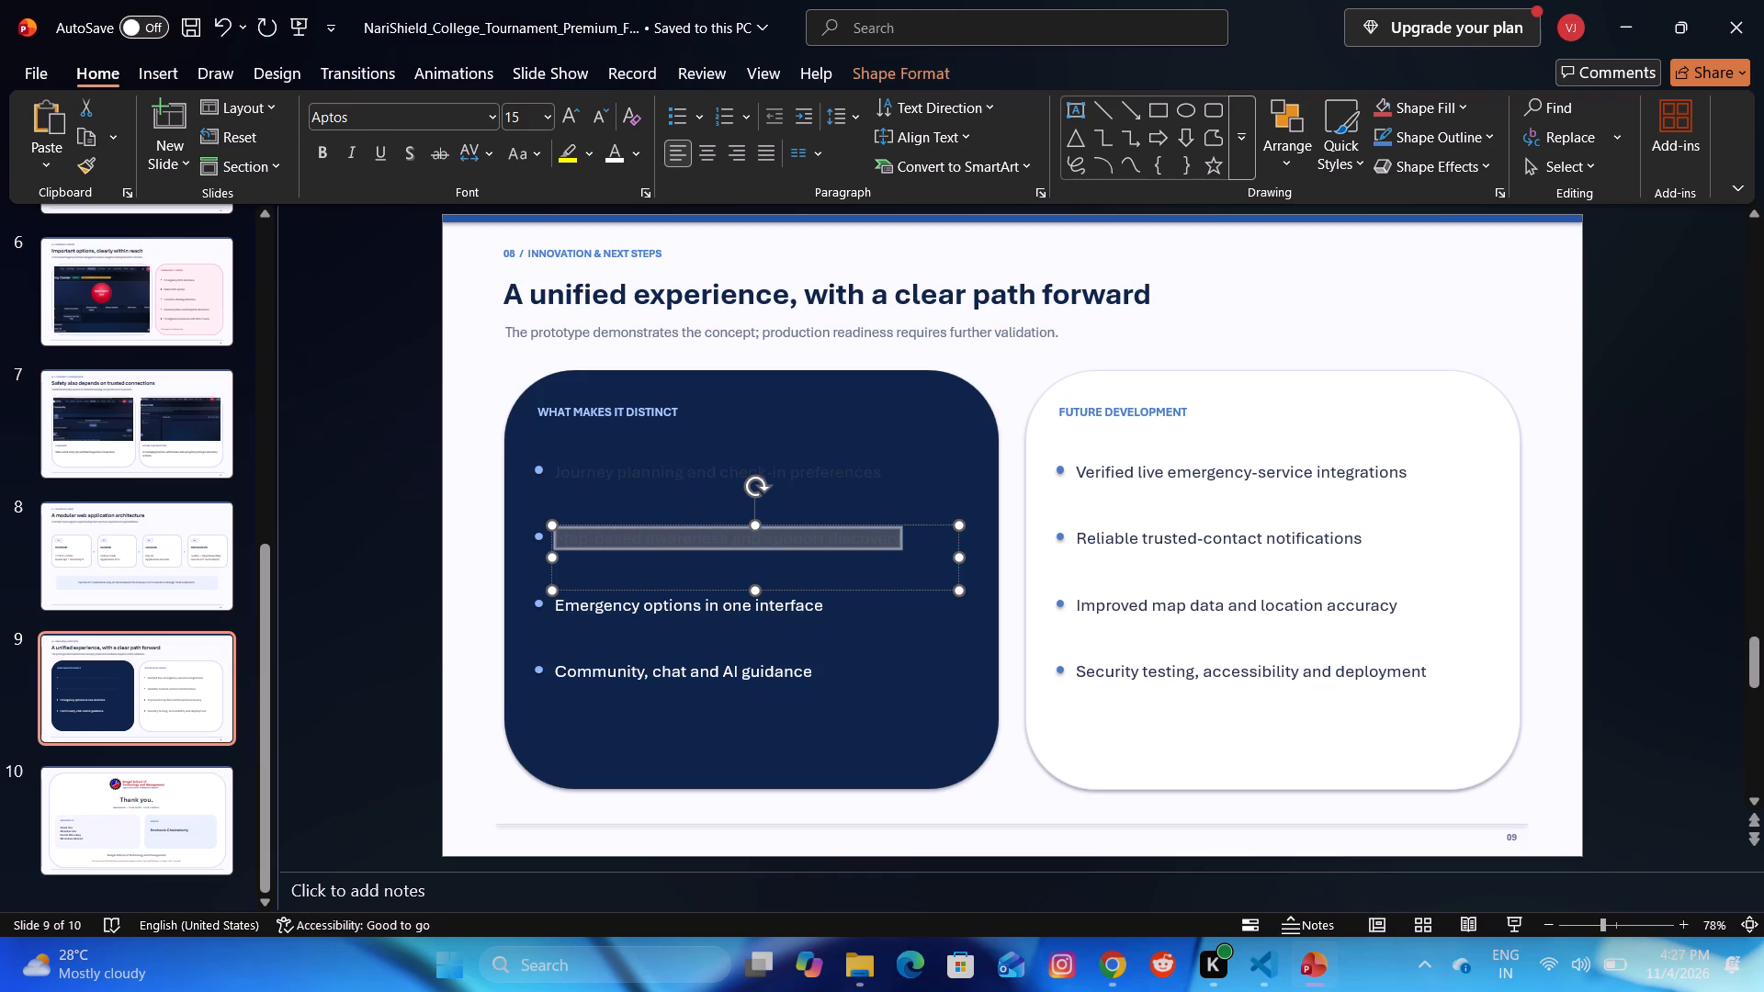
left_click(612, 154)
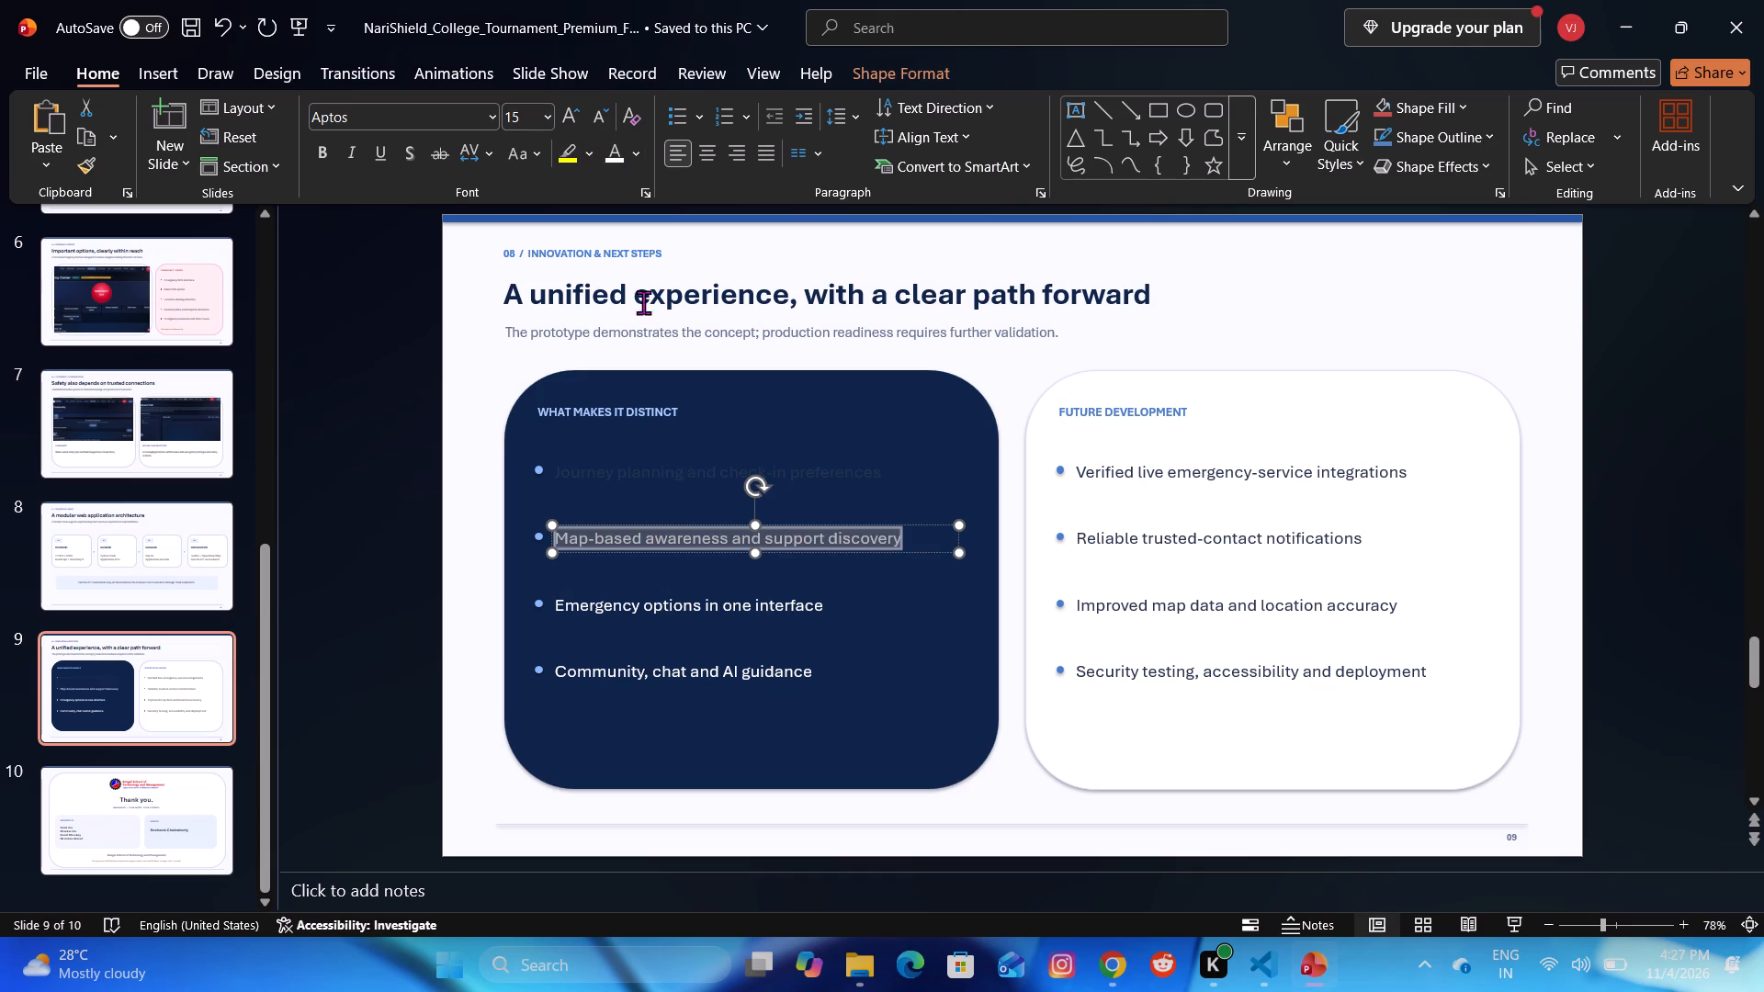
Change the "Journey planning and check-in preferences" text in slide 9's dark blue card to white.
left_click(635, 478)
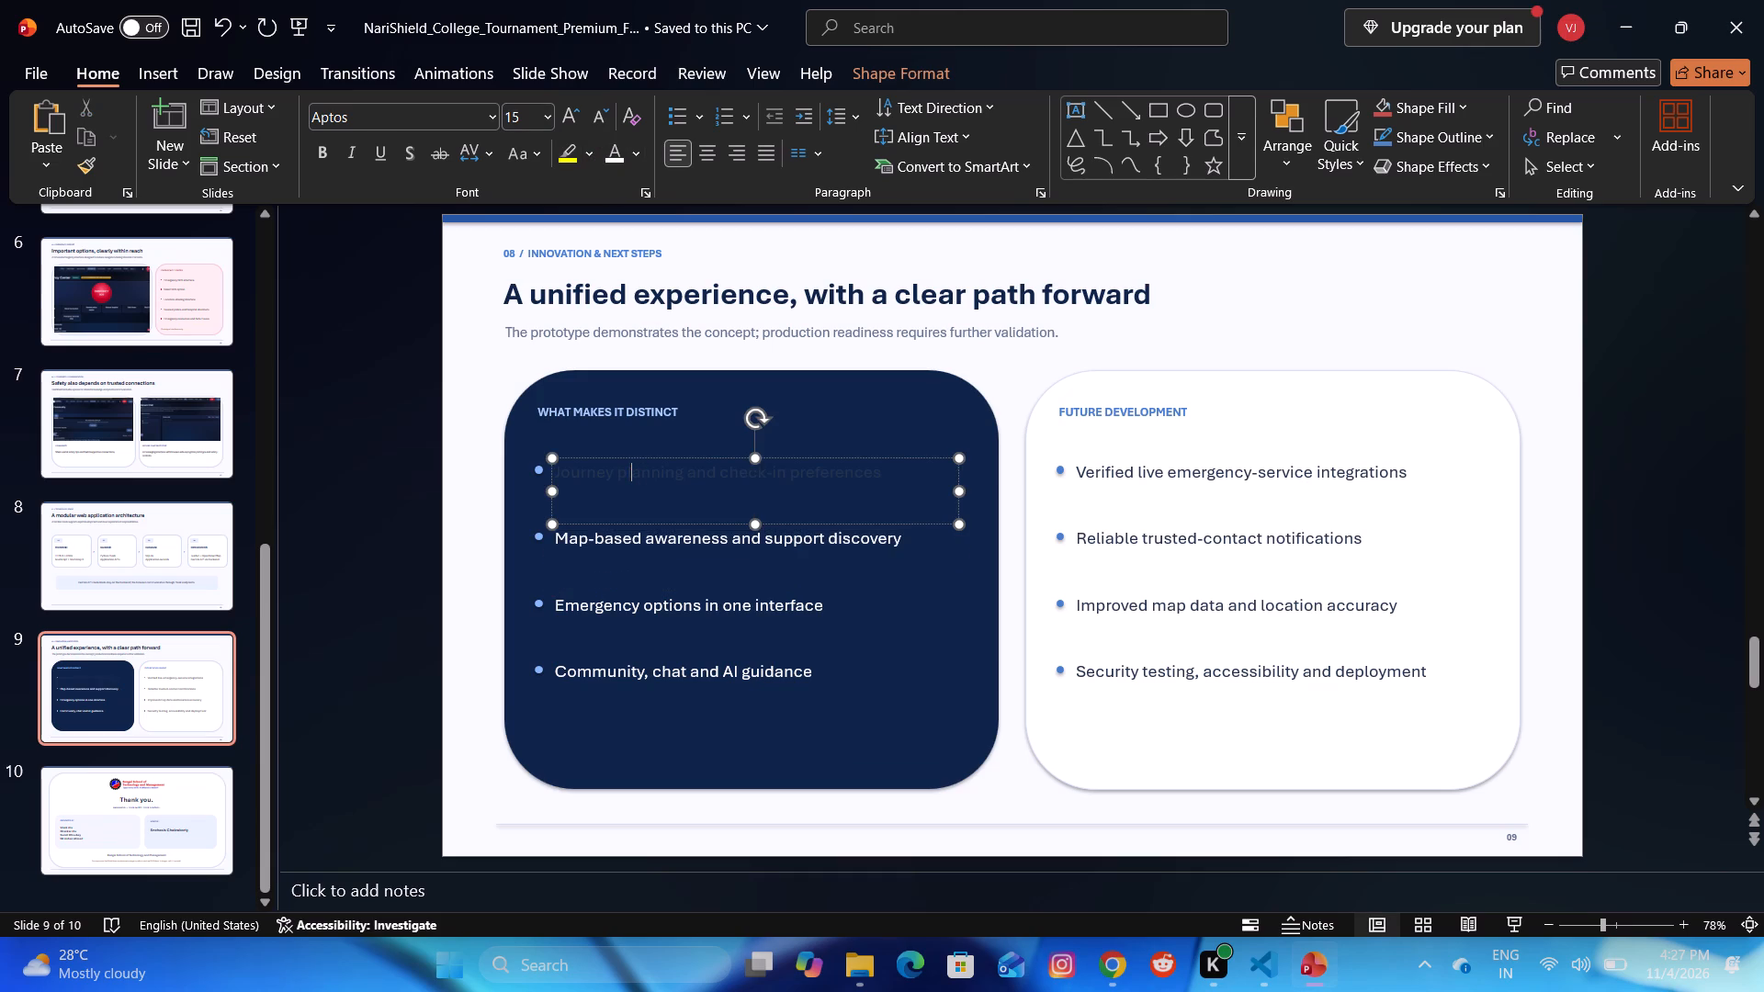
left_click(874, 474)
key("Right")
key("shift+Left")
key("shift+Left")
key("shift+Left")
key("shift+Left")
key("shift+Left")
key("shift+Left")
key("shift+Left")
key("shift+Left")
key("shift+Left")
key("shift+Left")
key("shift+Left")
key("shift+Left")
key("shift+Left")
key("shift+Left")
key("shift+Left")
key("shift+Left")
key("shift+Left")
key("shift+Left")
key("shift+Left")
key("shift+Left")
key("shift+Left")
key("shift+Left")
key("shift+Left")
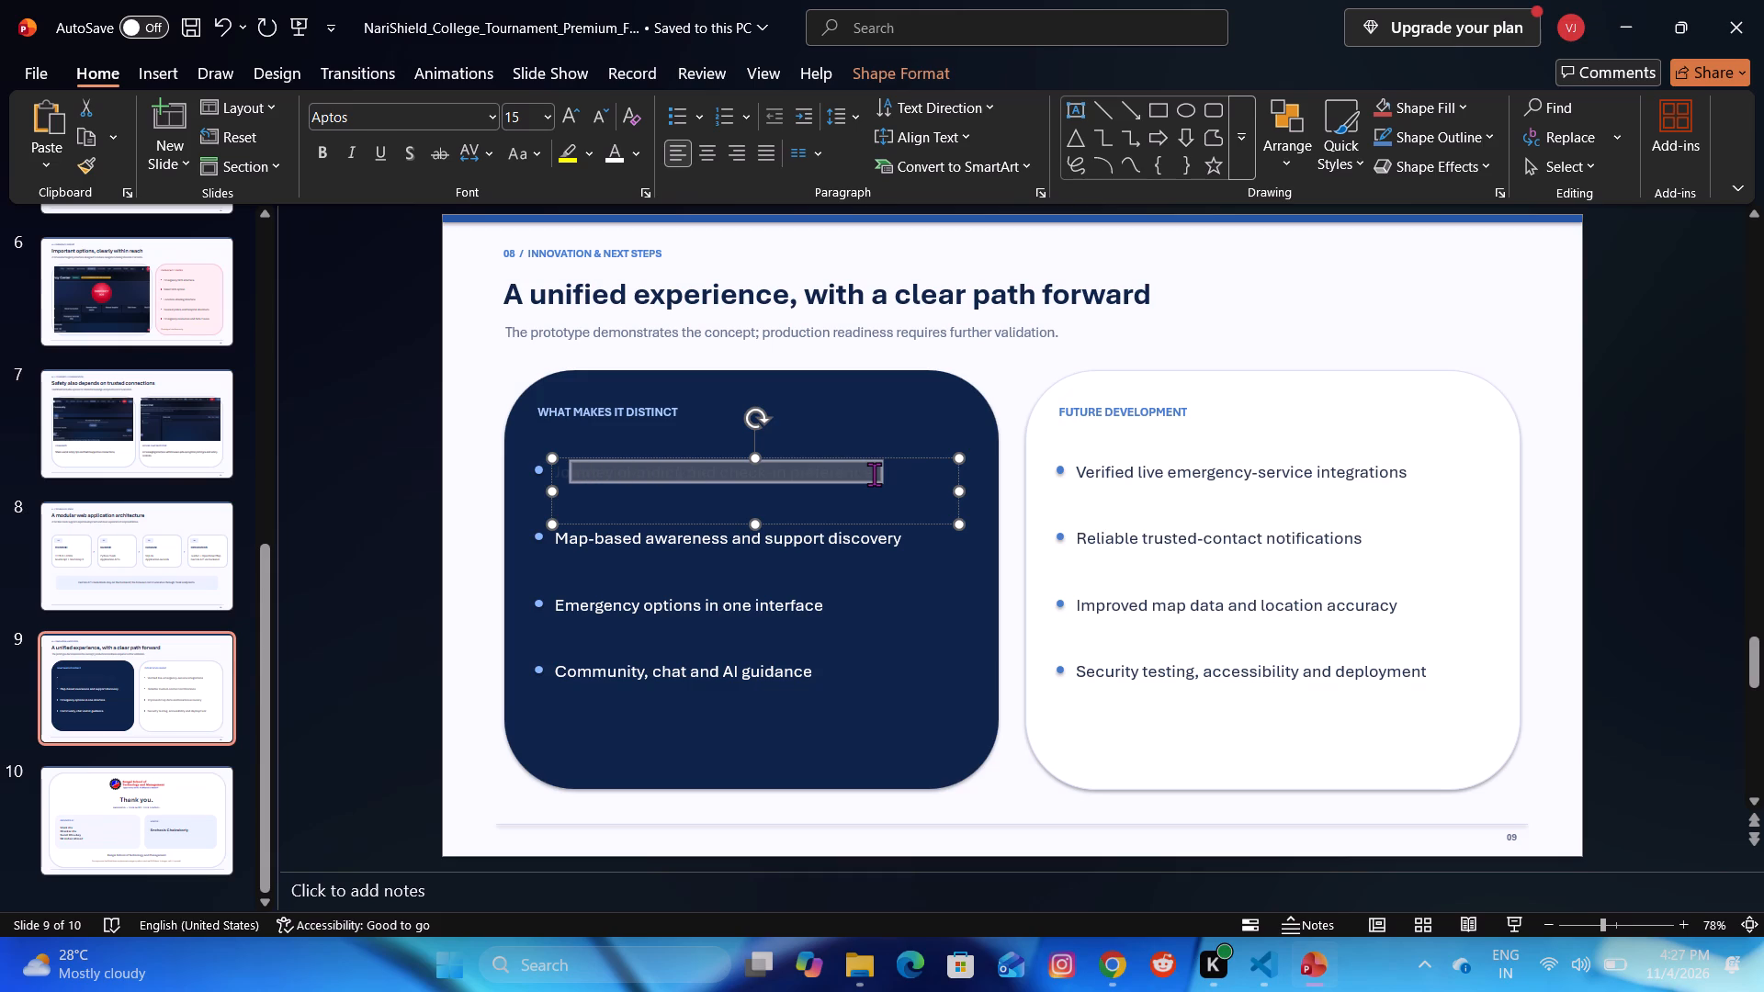
key("shift+Left")
key("shift+Left")
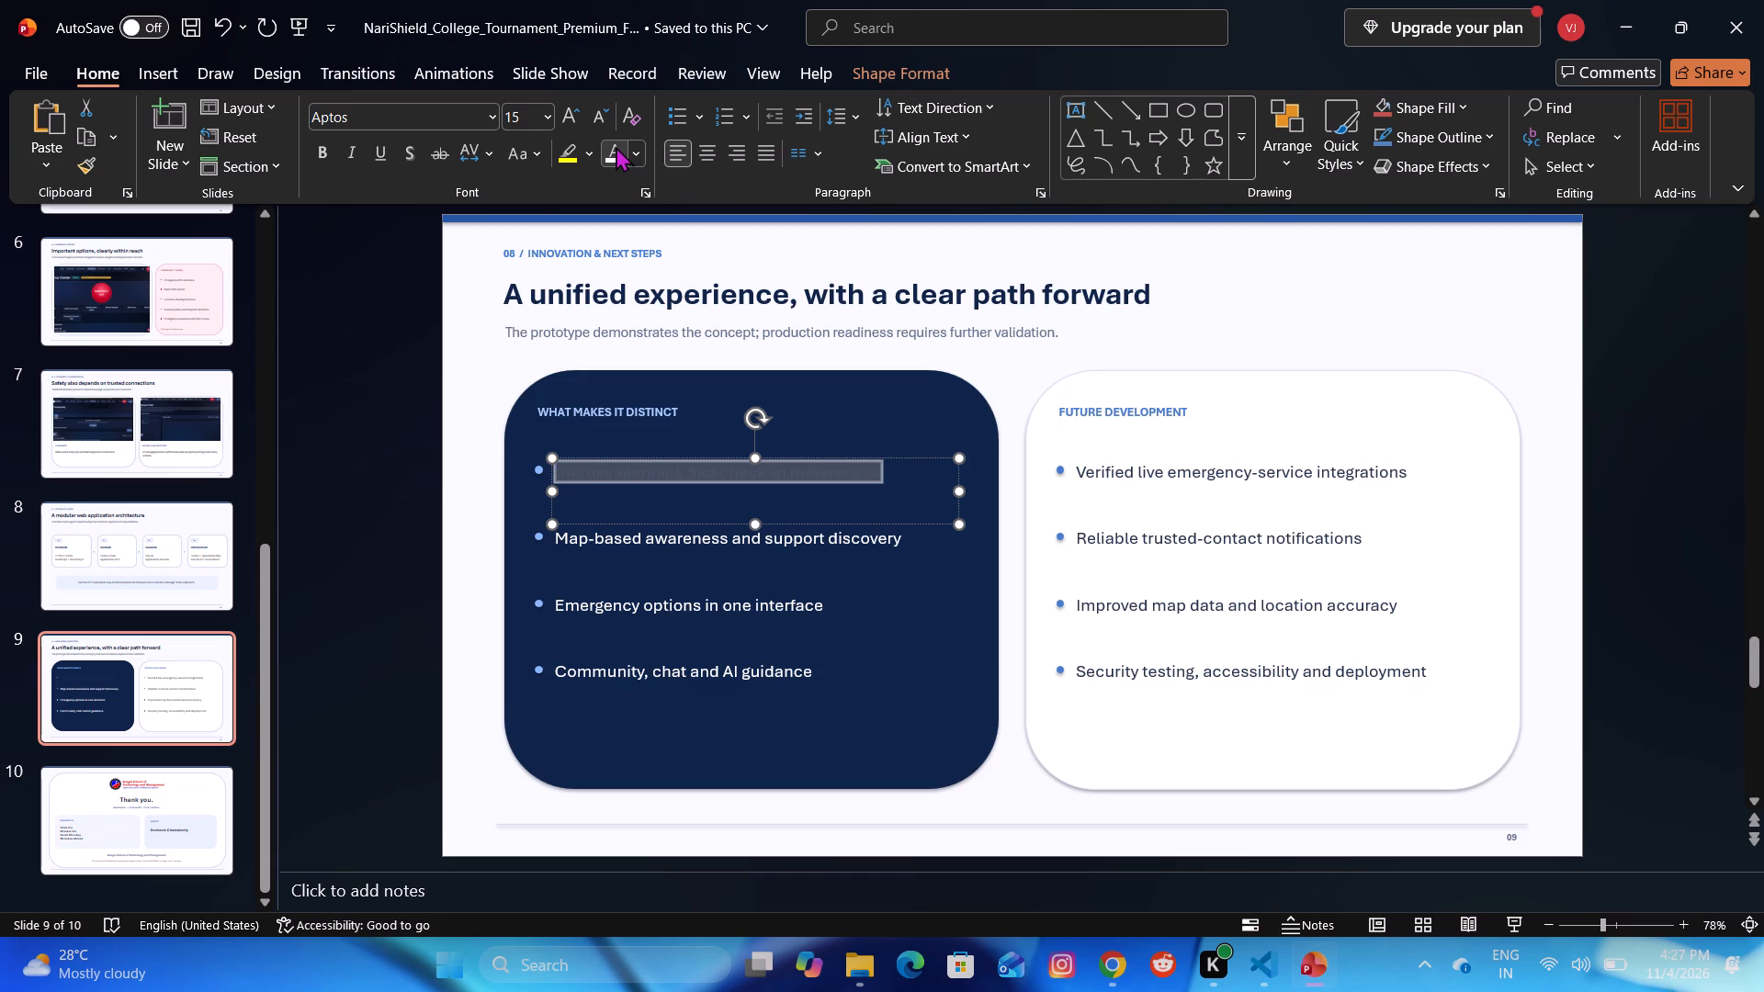
left_click(616, 146)
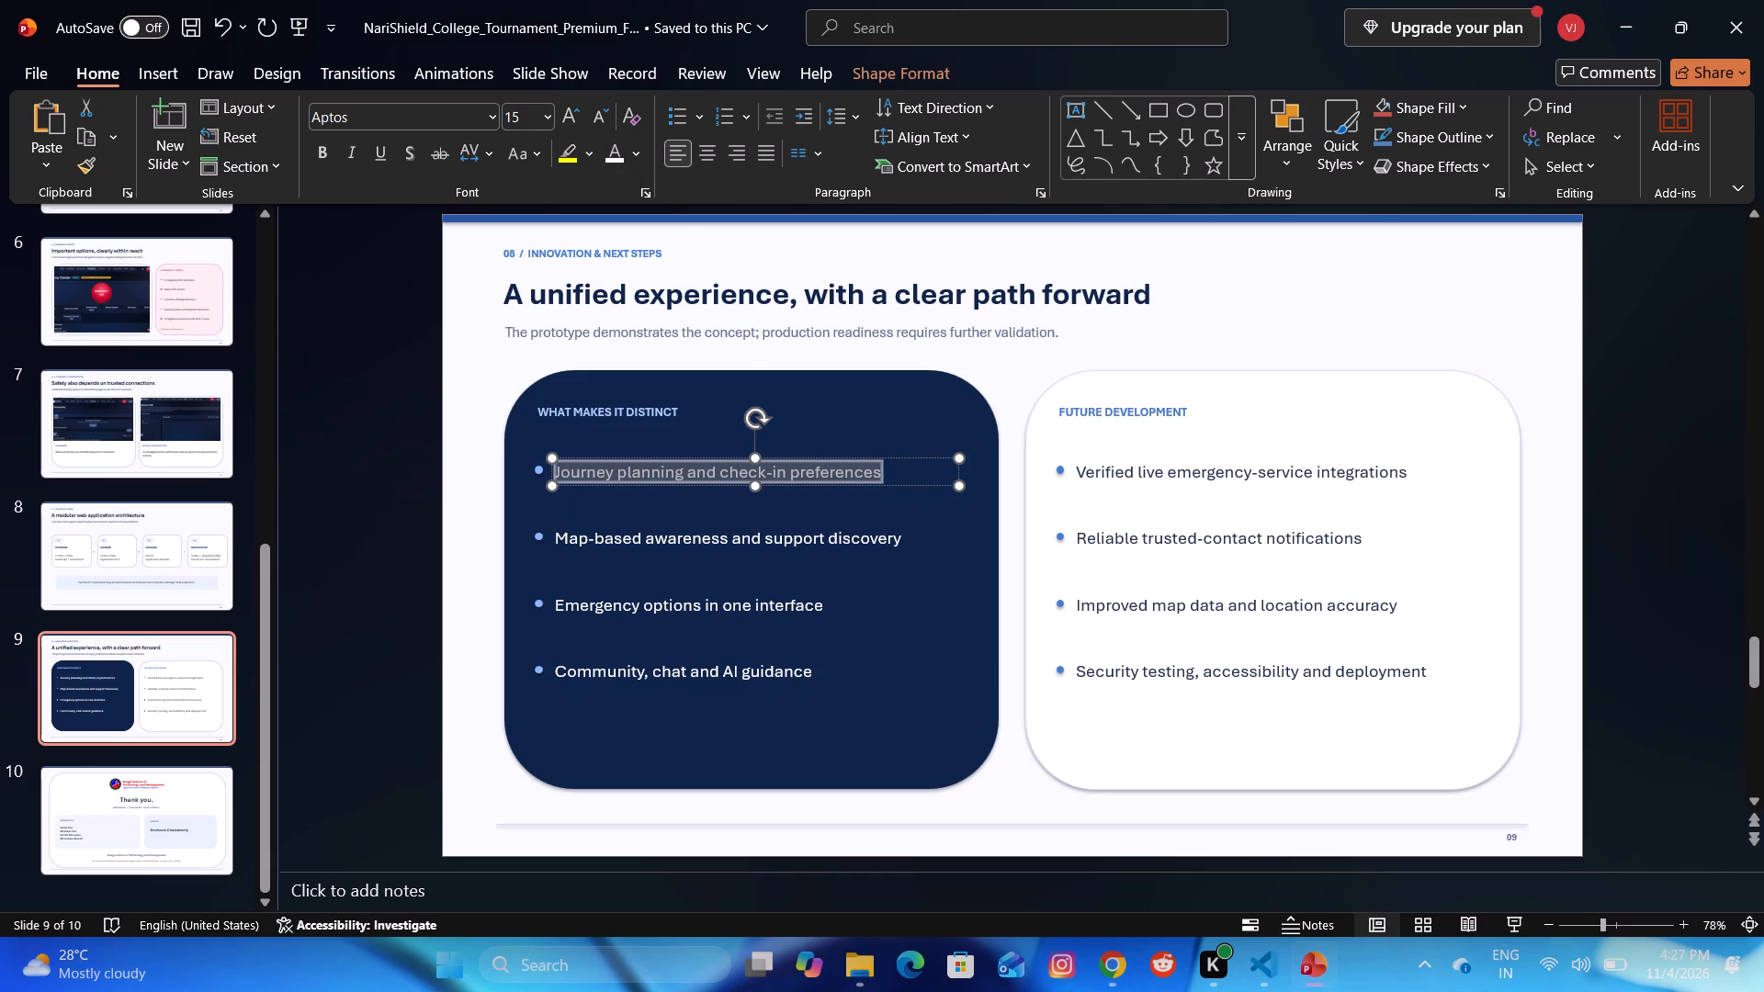
left_click(995, 373)
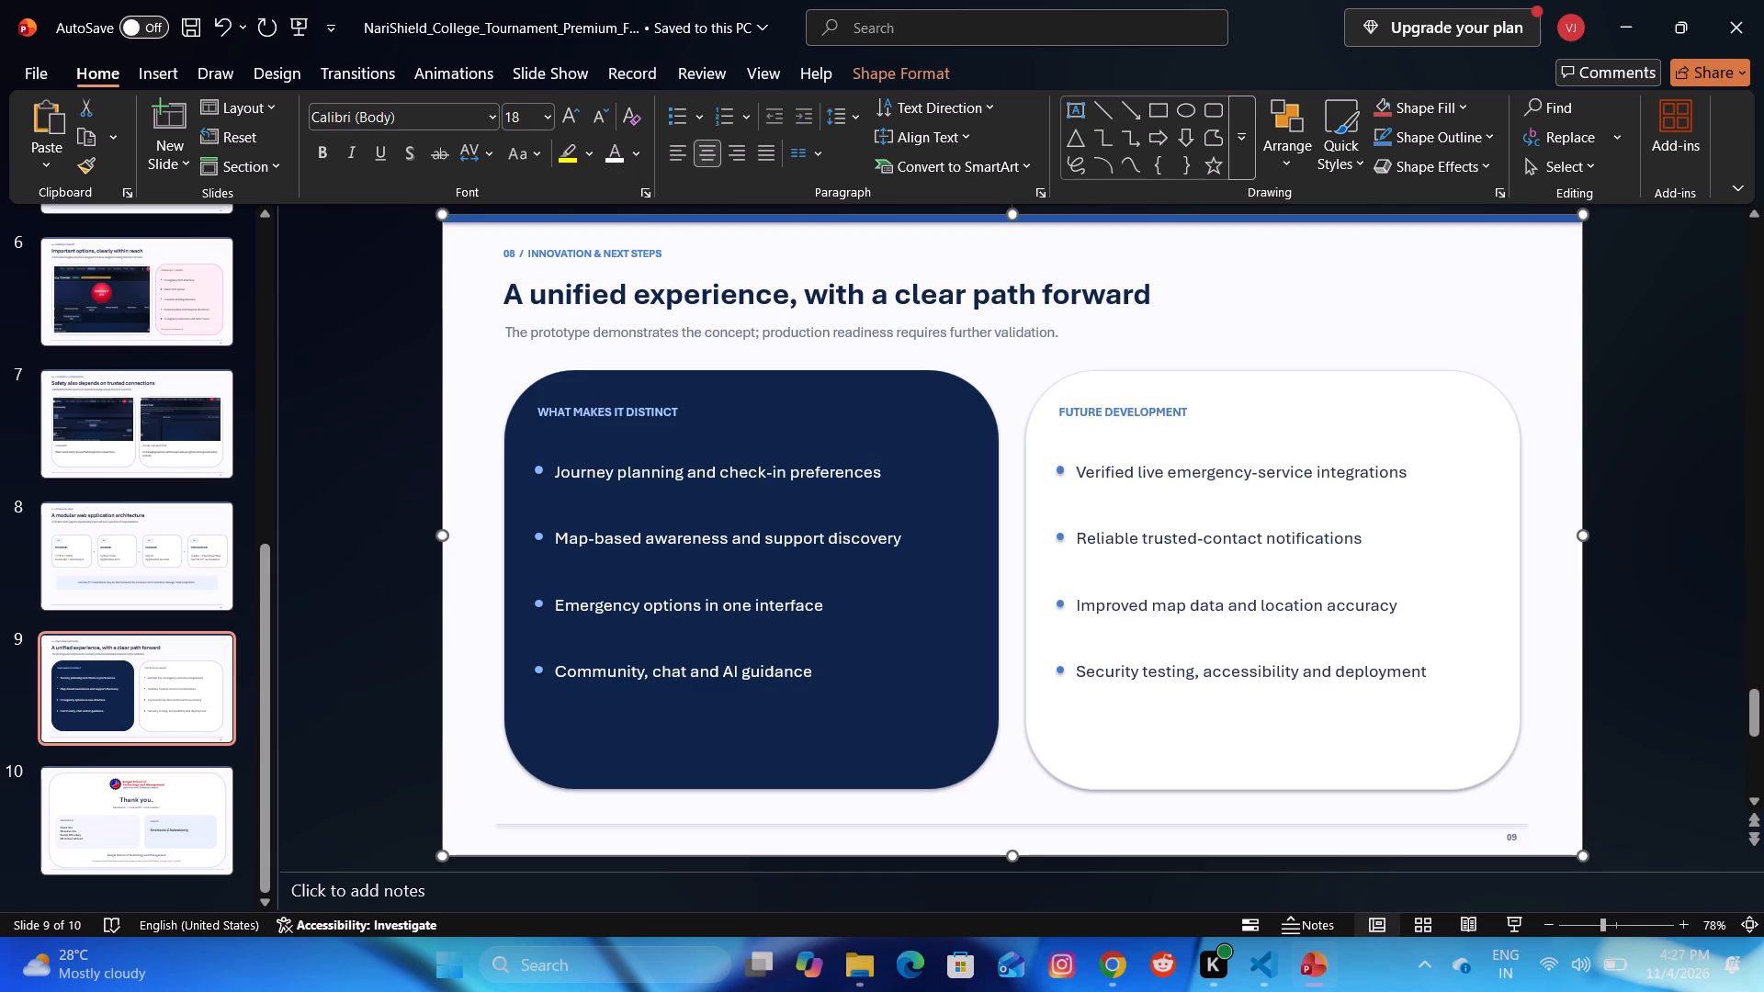
On slide 7, shrink the Community screenshot slightly from its upper corners and move it inside its rounded card.
left_click(140, 552)
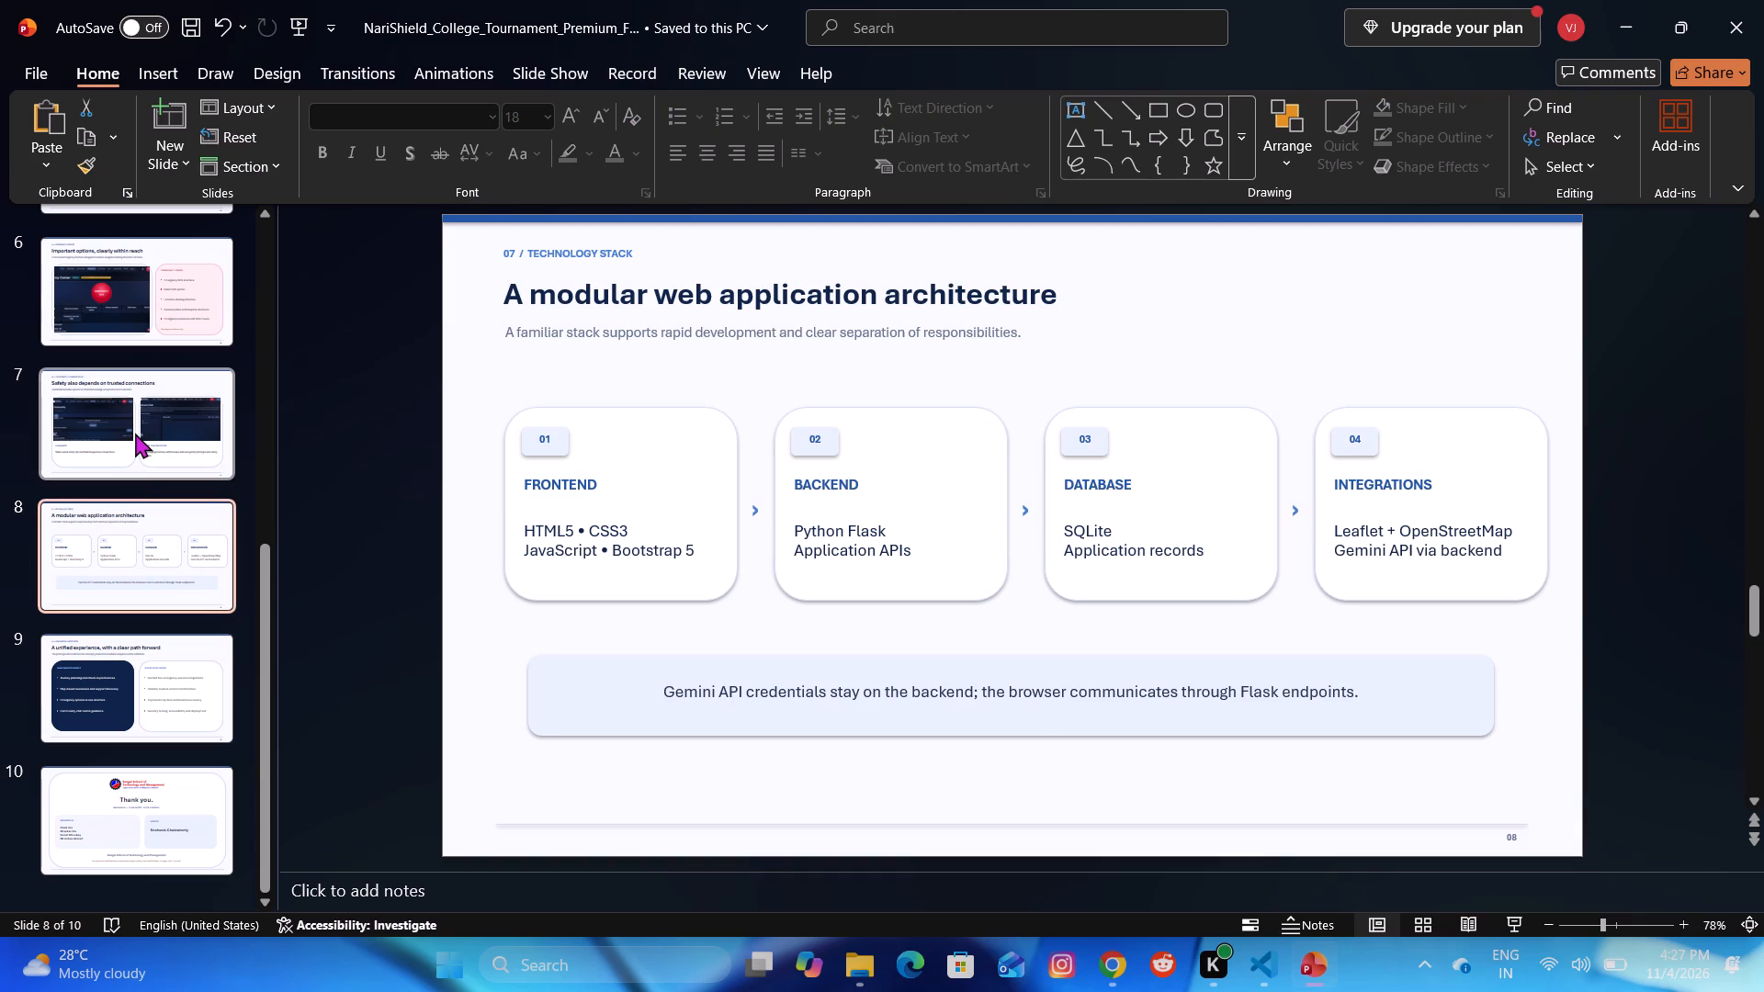
left_click(135, 433)
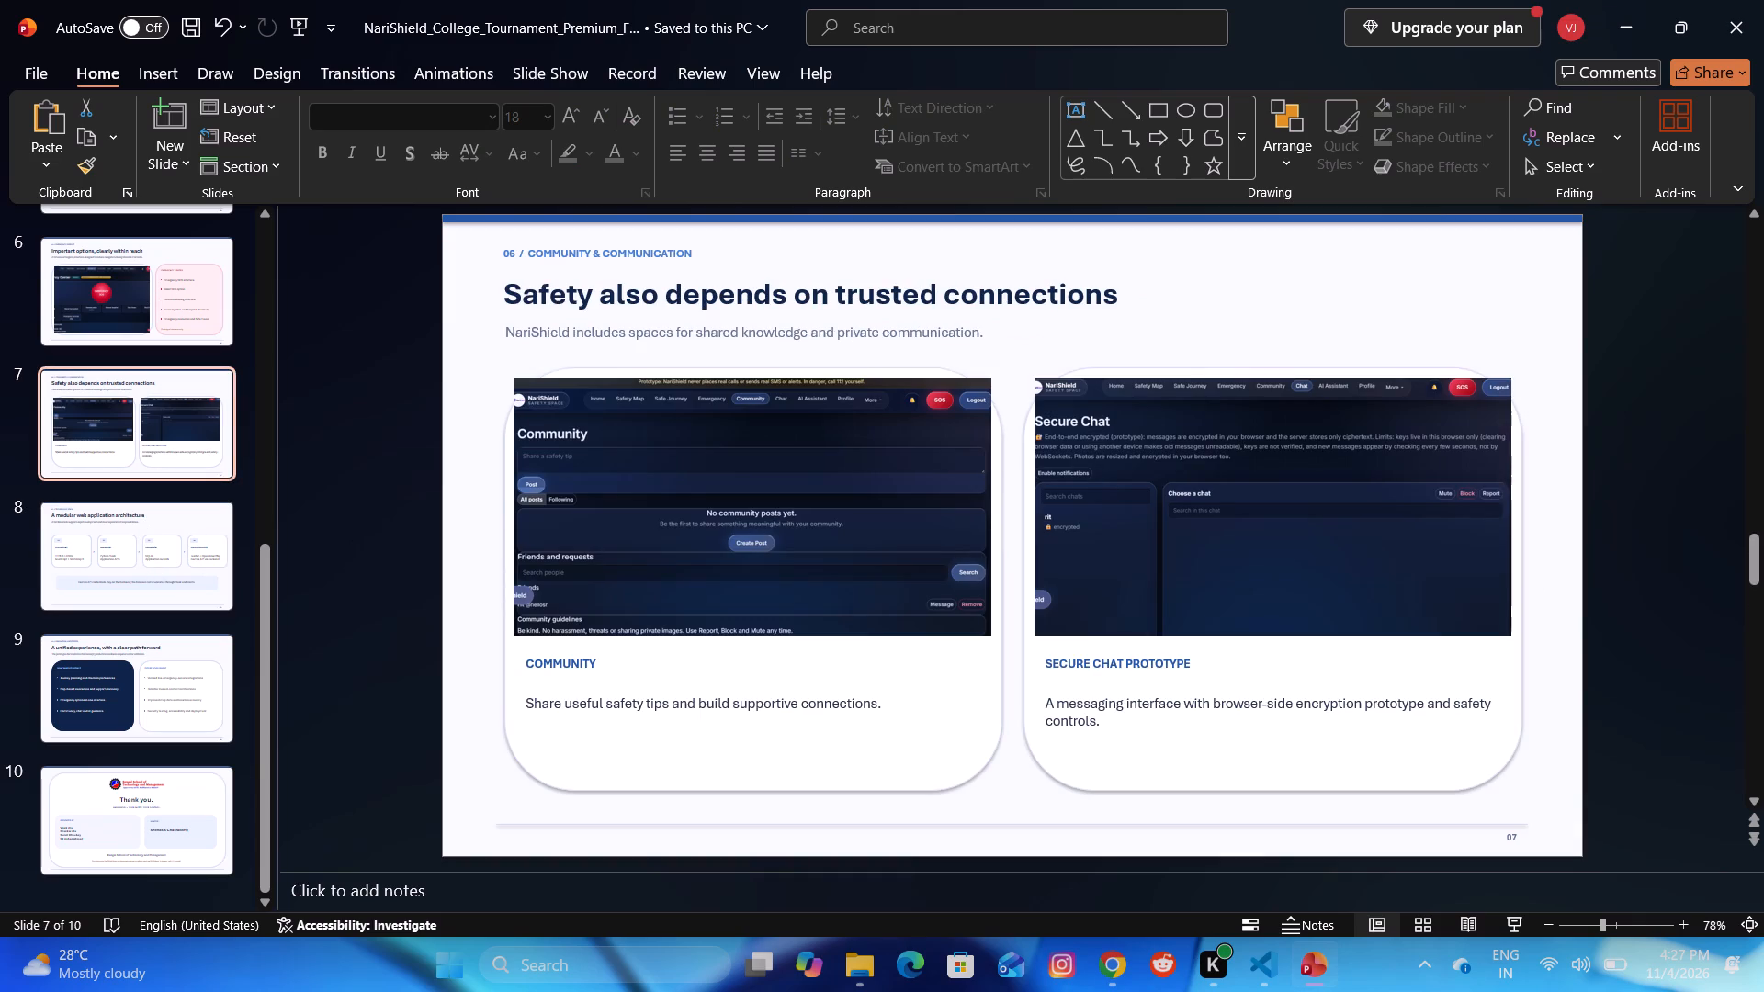
left_click(658, 485)
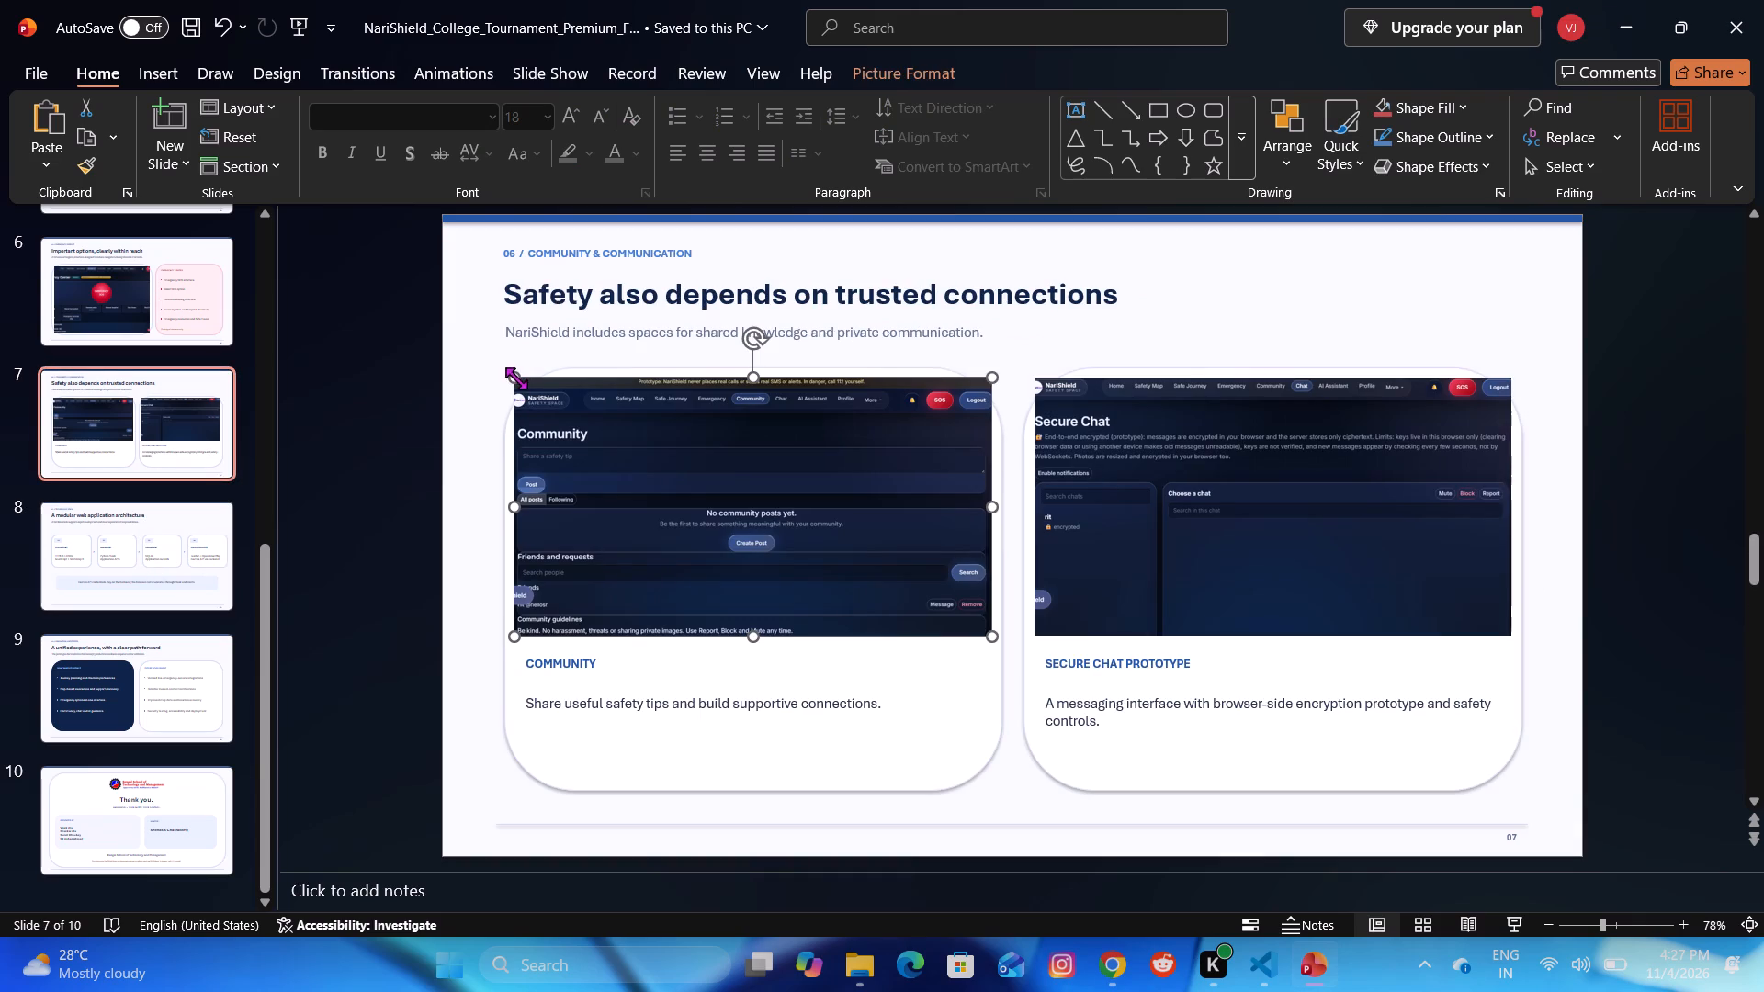
left_click_drag(516, 378, 529, 396)
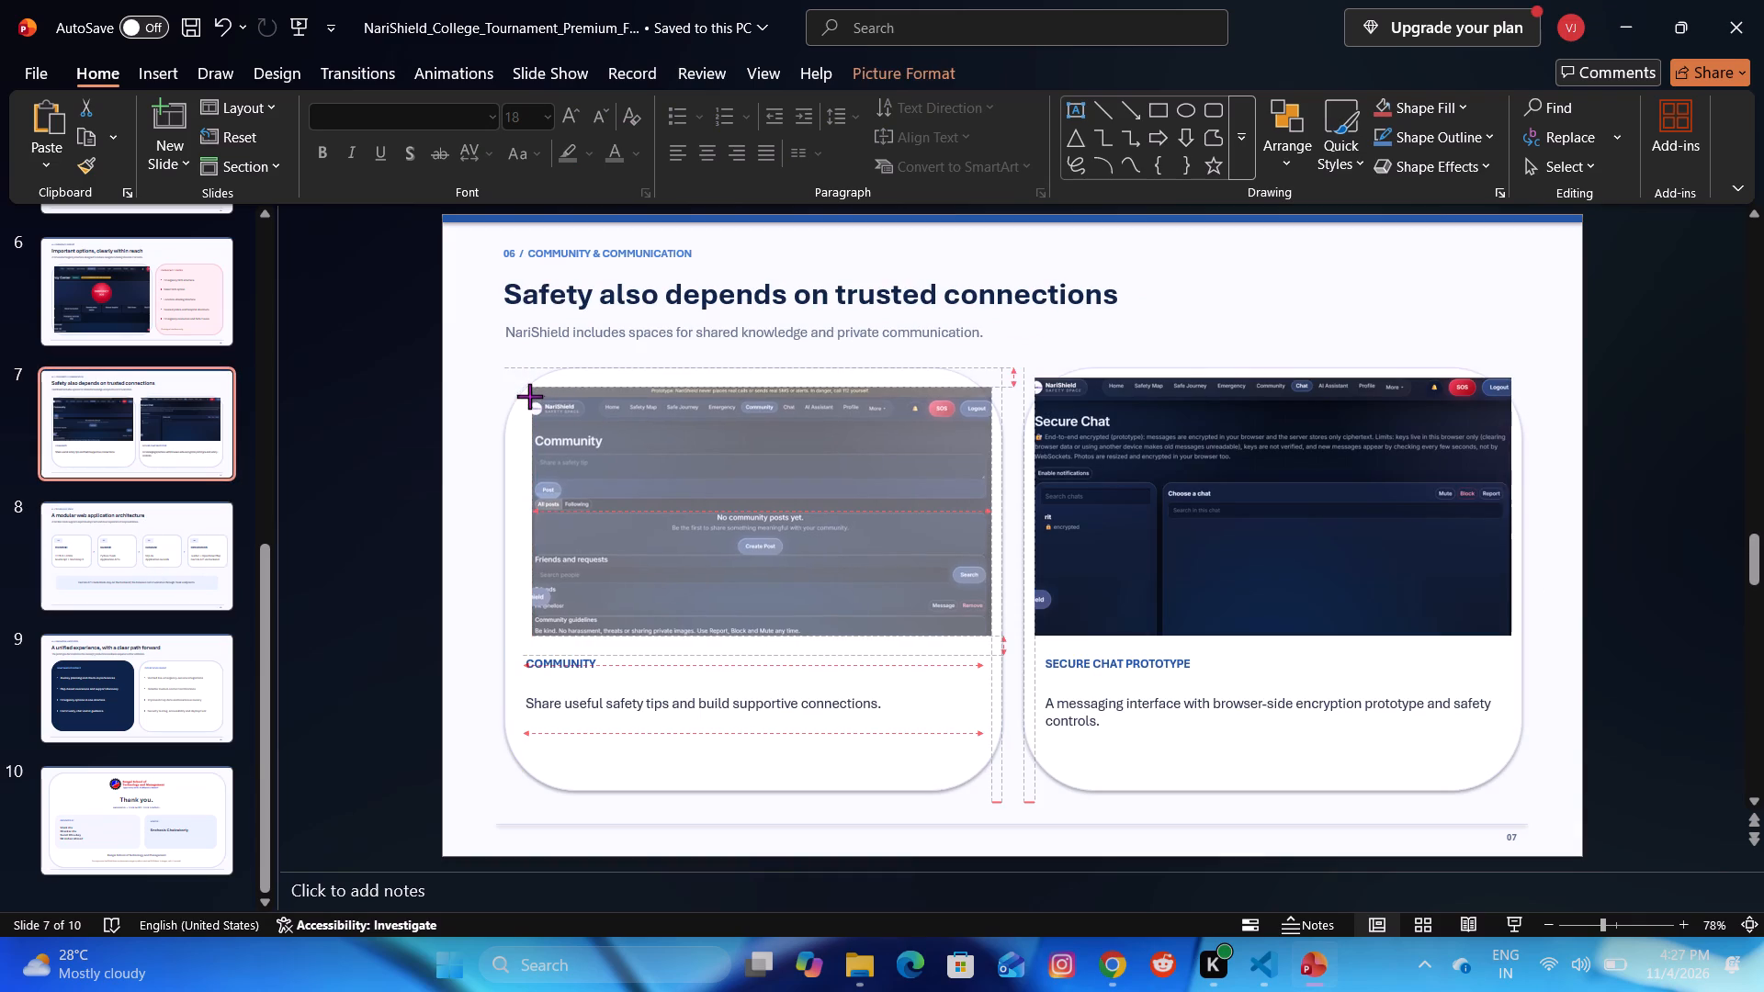
left_click_drag(529, 396, 528, 396)
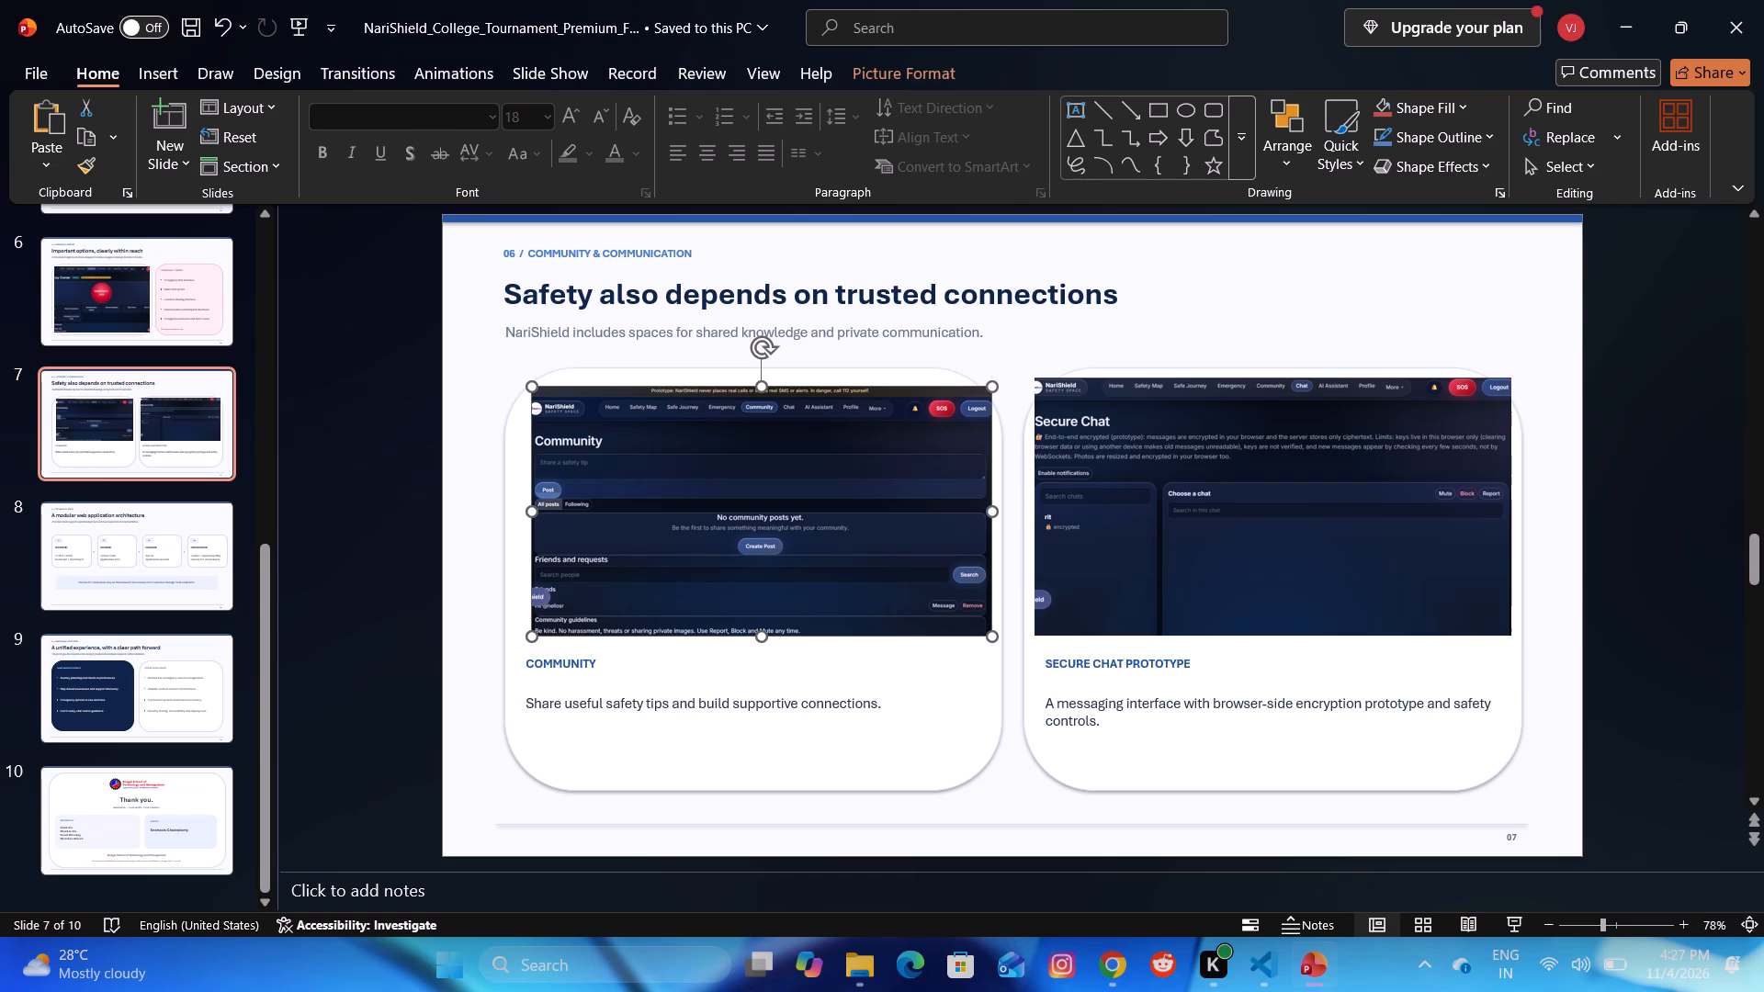
left_click_drag(991, 386, 984, 391)
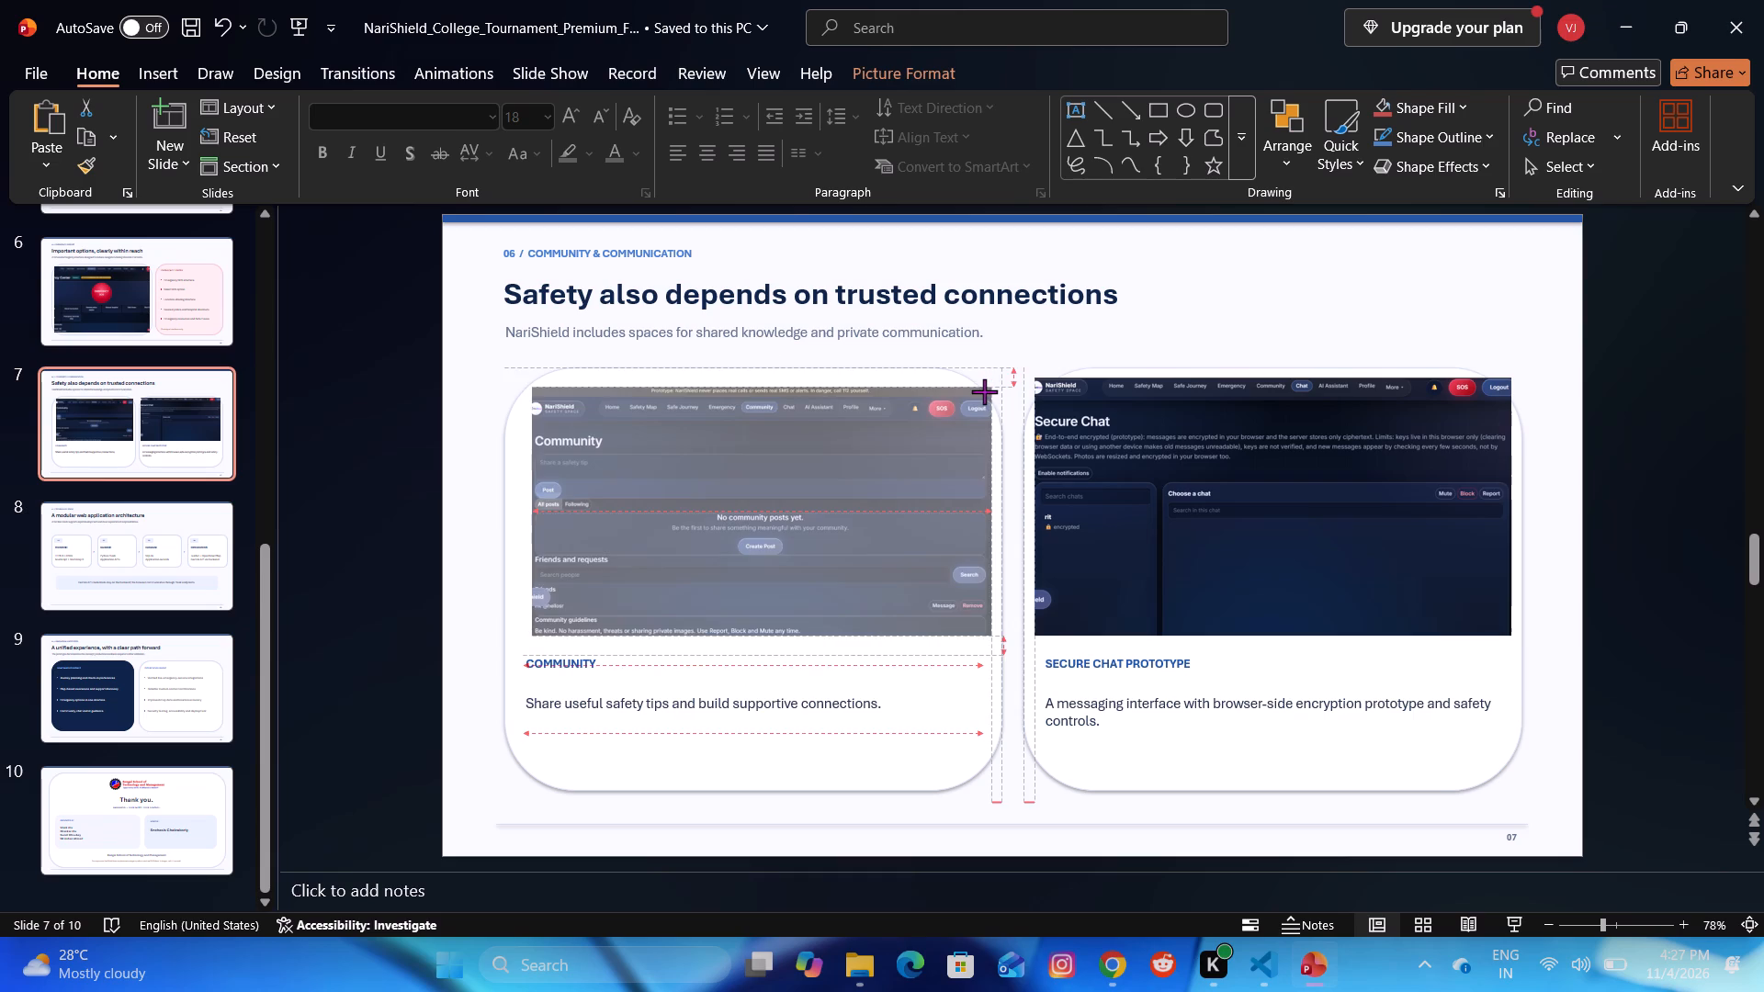
left_click_drag(984, 391, 981, 394)
left_click(1230, 447)
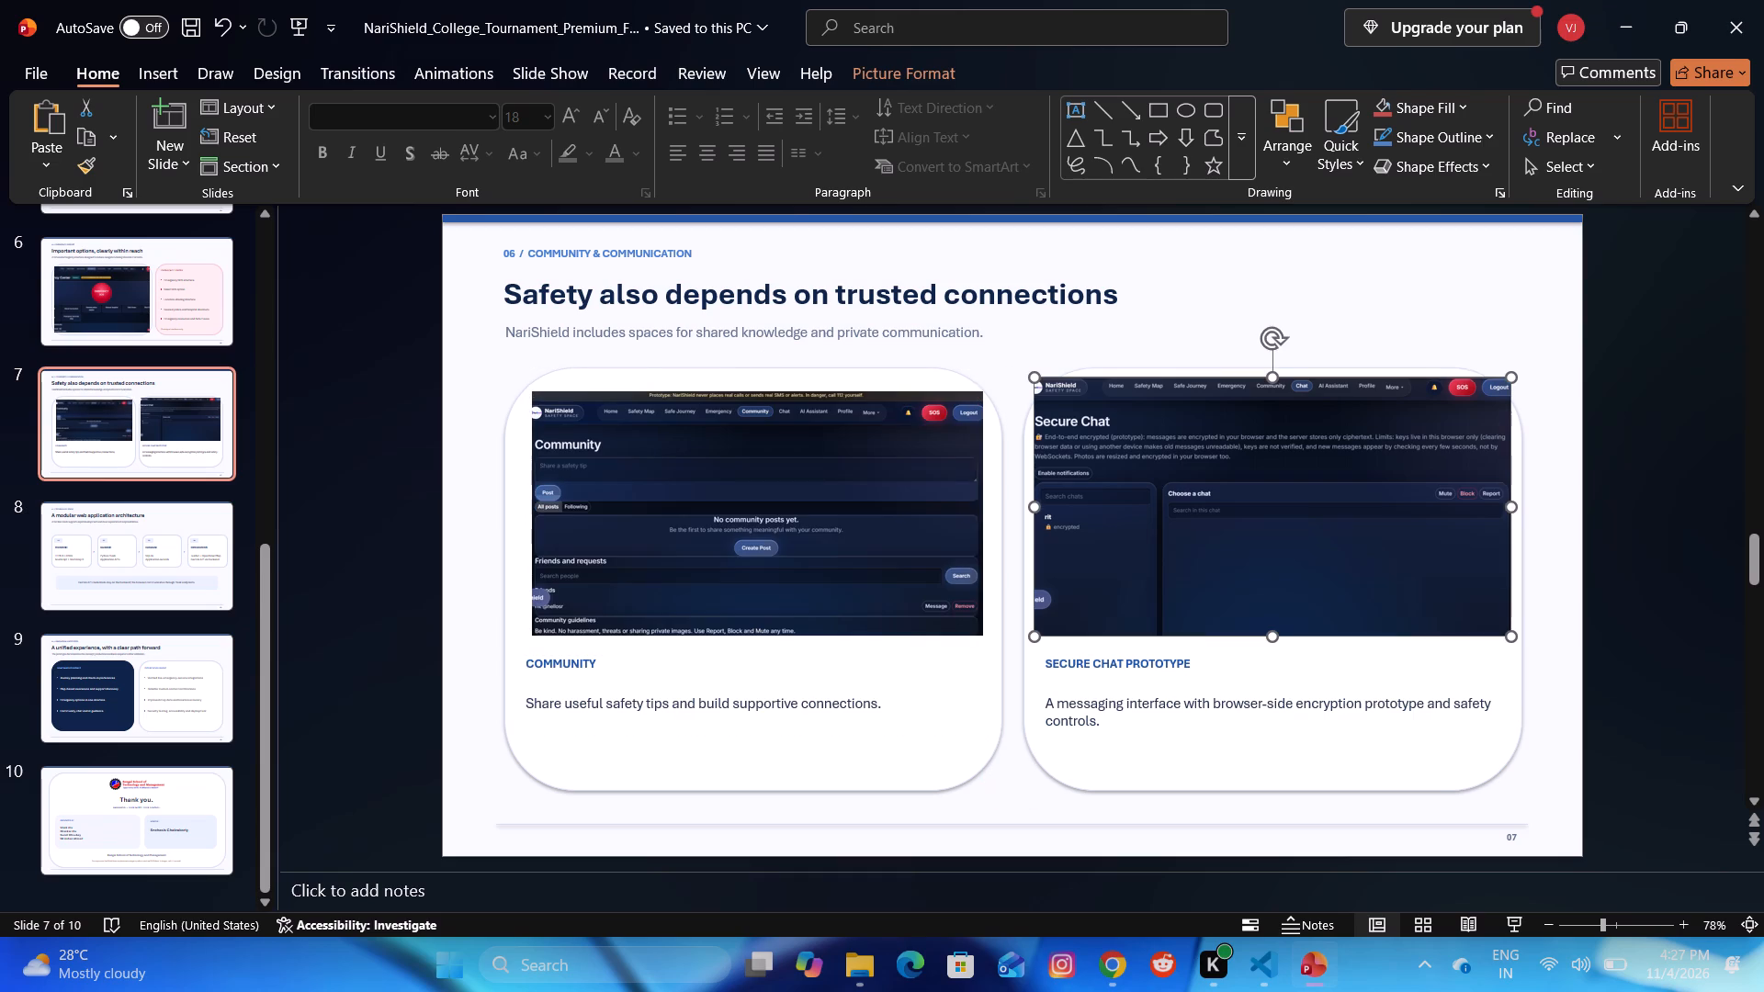
left_click(870, 459)
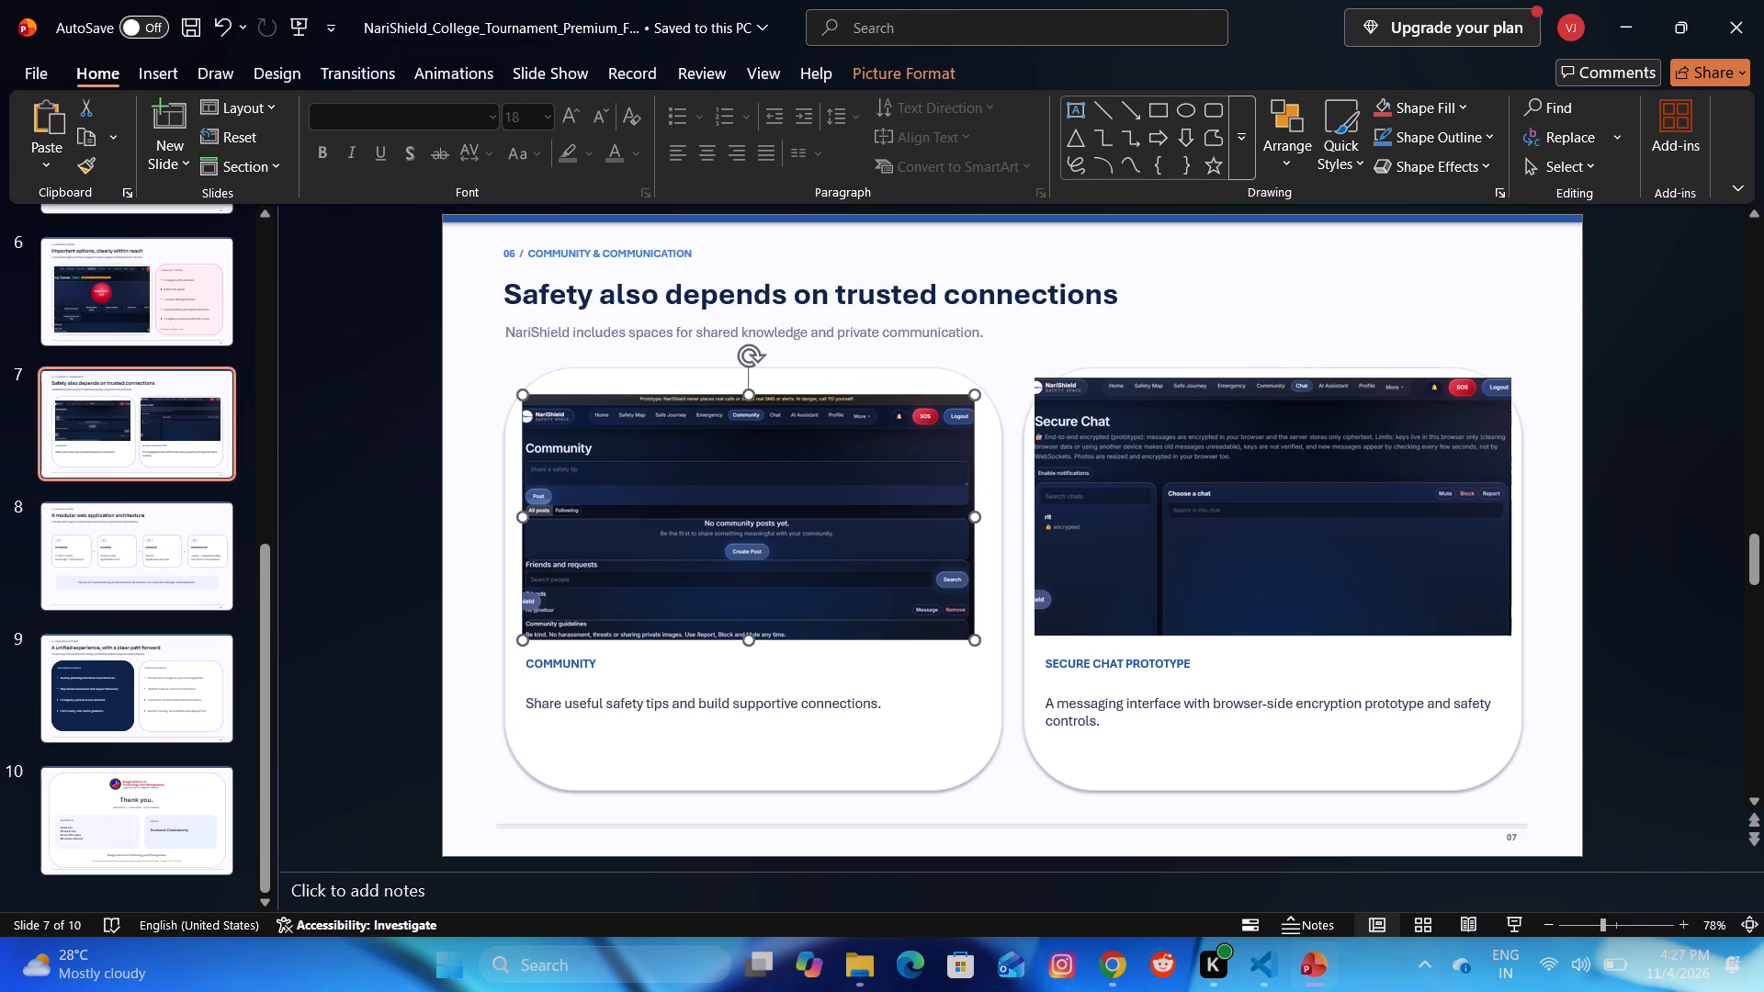
Shrink slide 7's Secure Chat screenshot from its upper-left corner and centre it horizontally within its rounded card.
left_click(1106, 418)
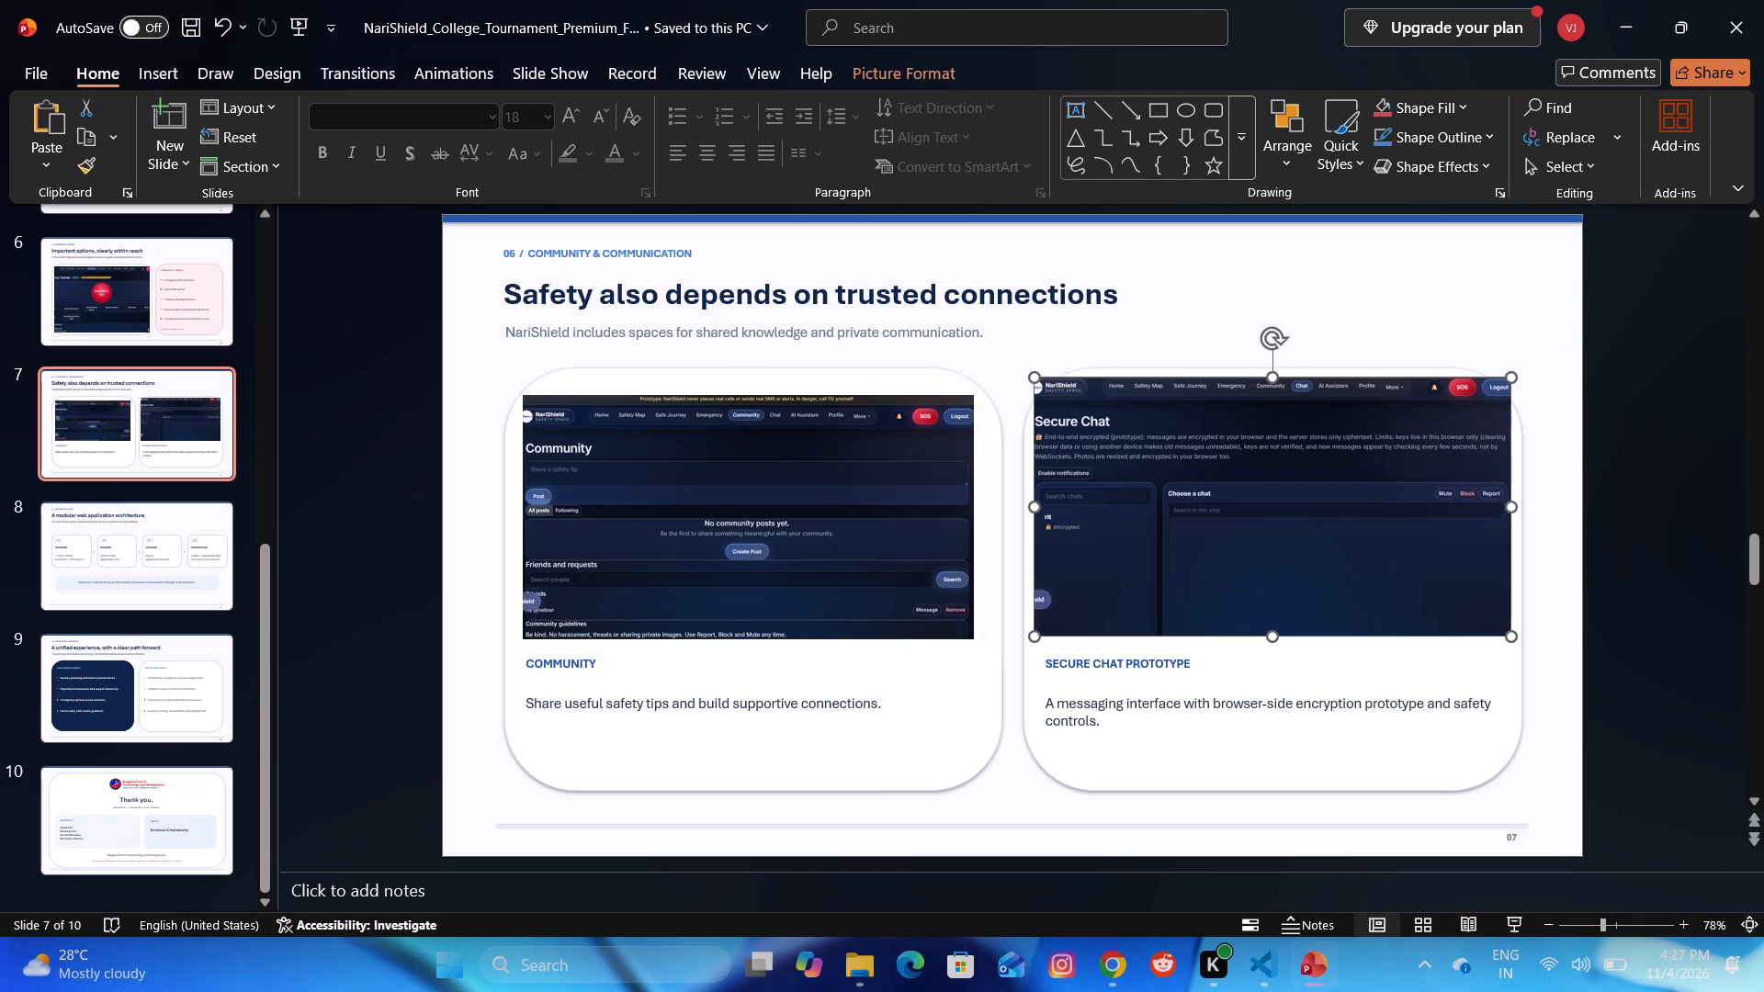
left_click_drag(1034, 381, 1044, 382)
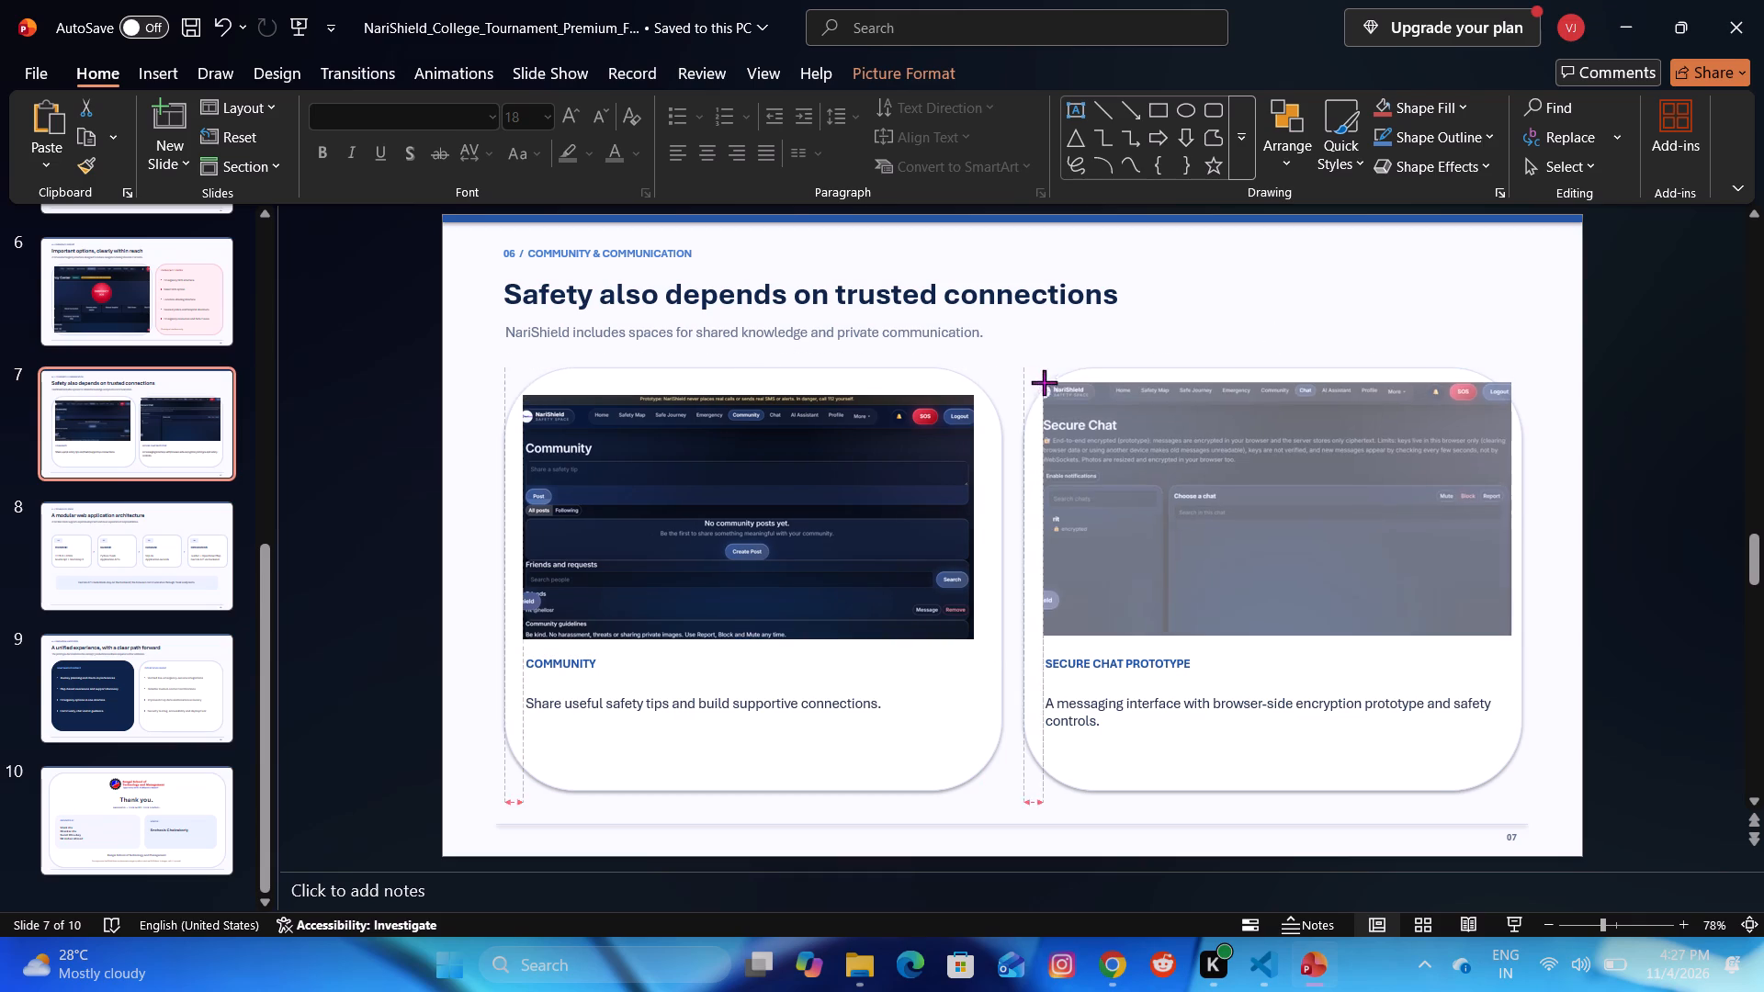
left_click_drag(1044, 382, 1066, 394)
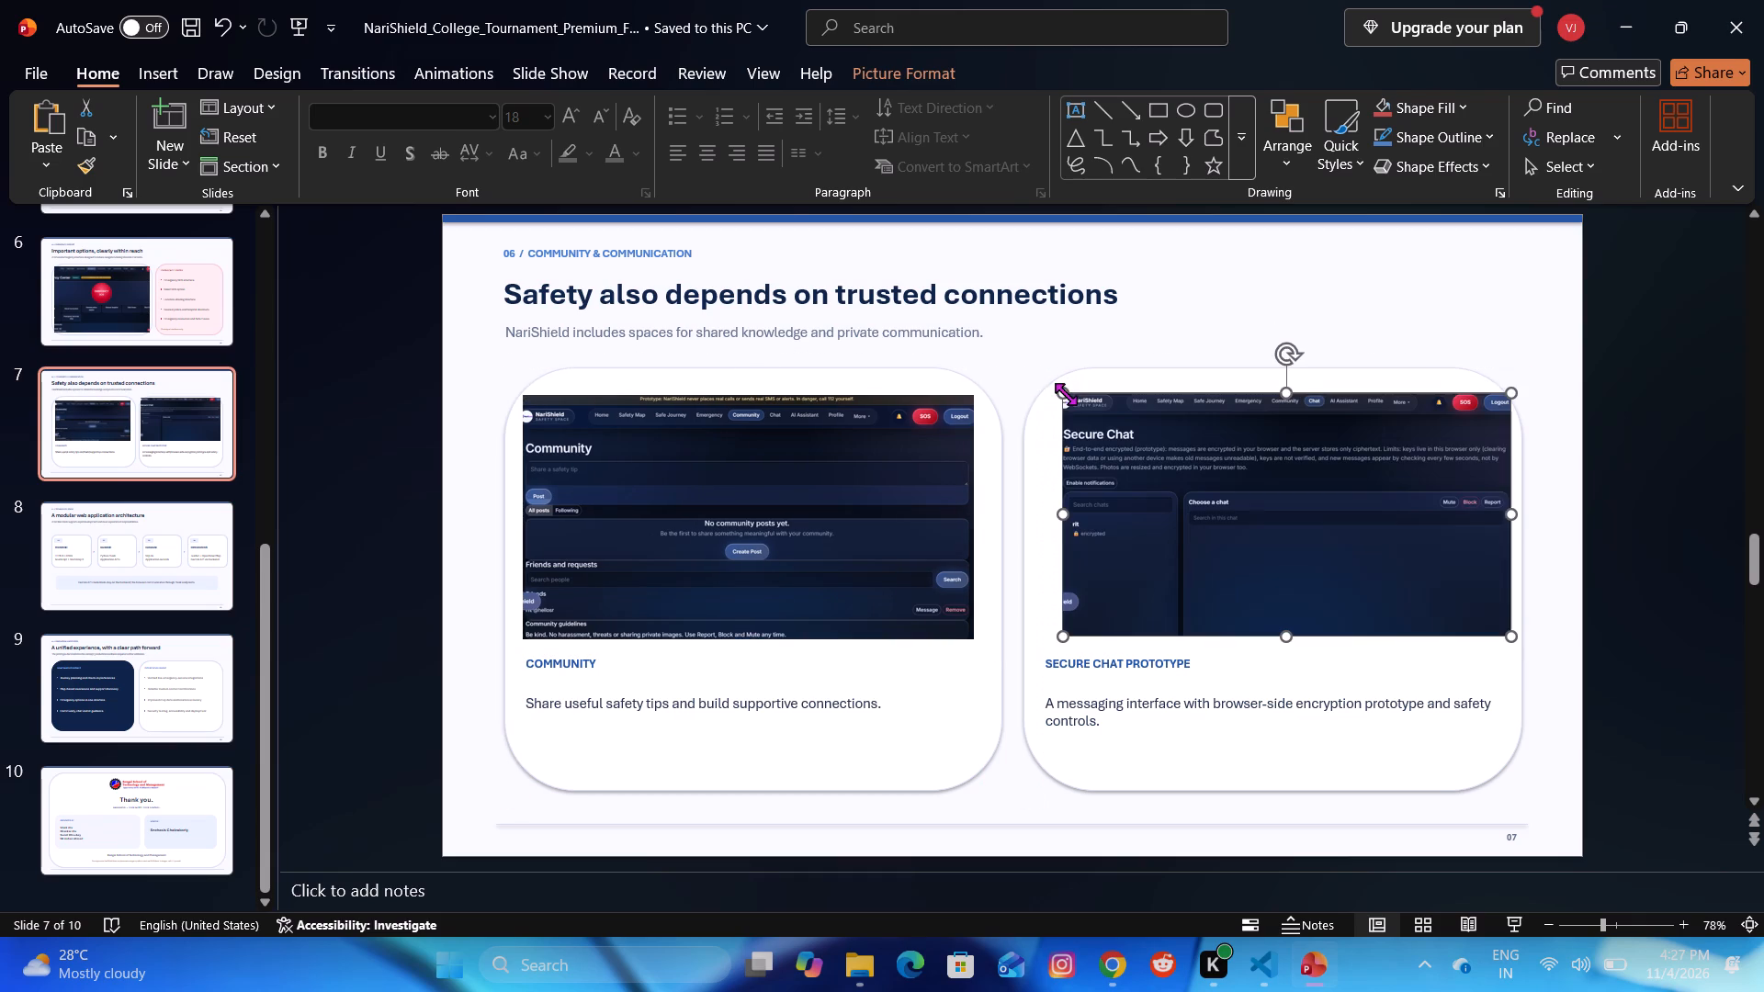
left_click_drag(1207, 466, 1193, 467)
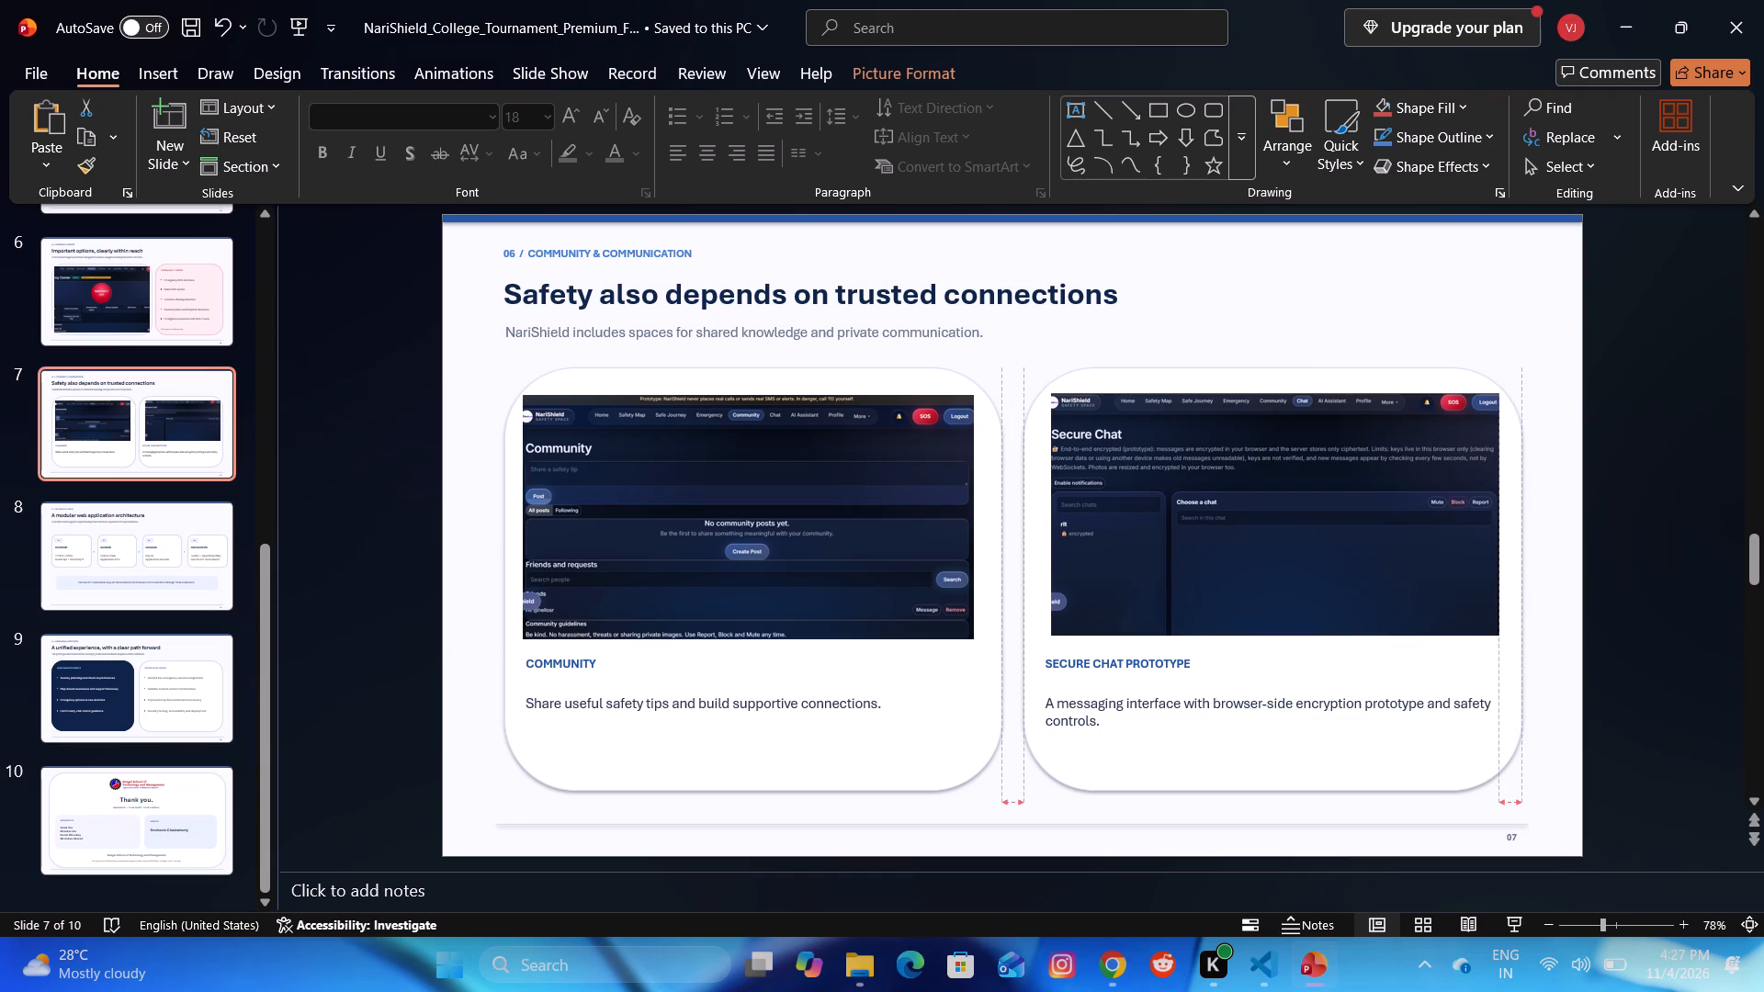
left_click_drag(1193, 467, 1196, 467)
left_click_drag(1196, 467, 1193, 468)
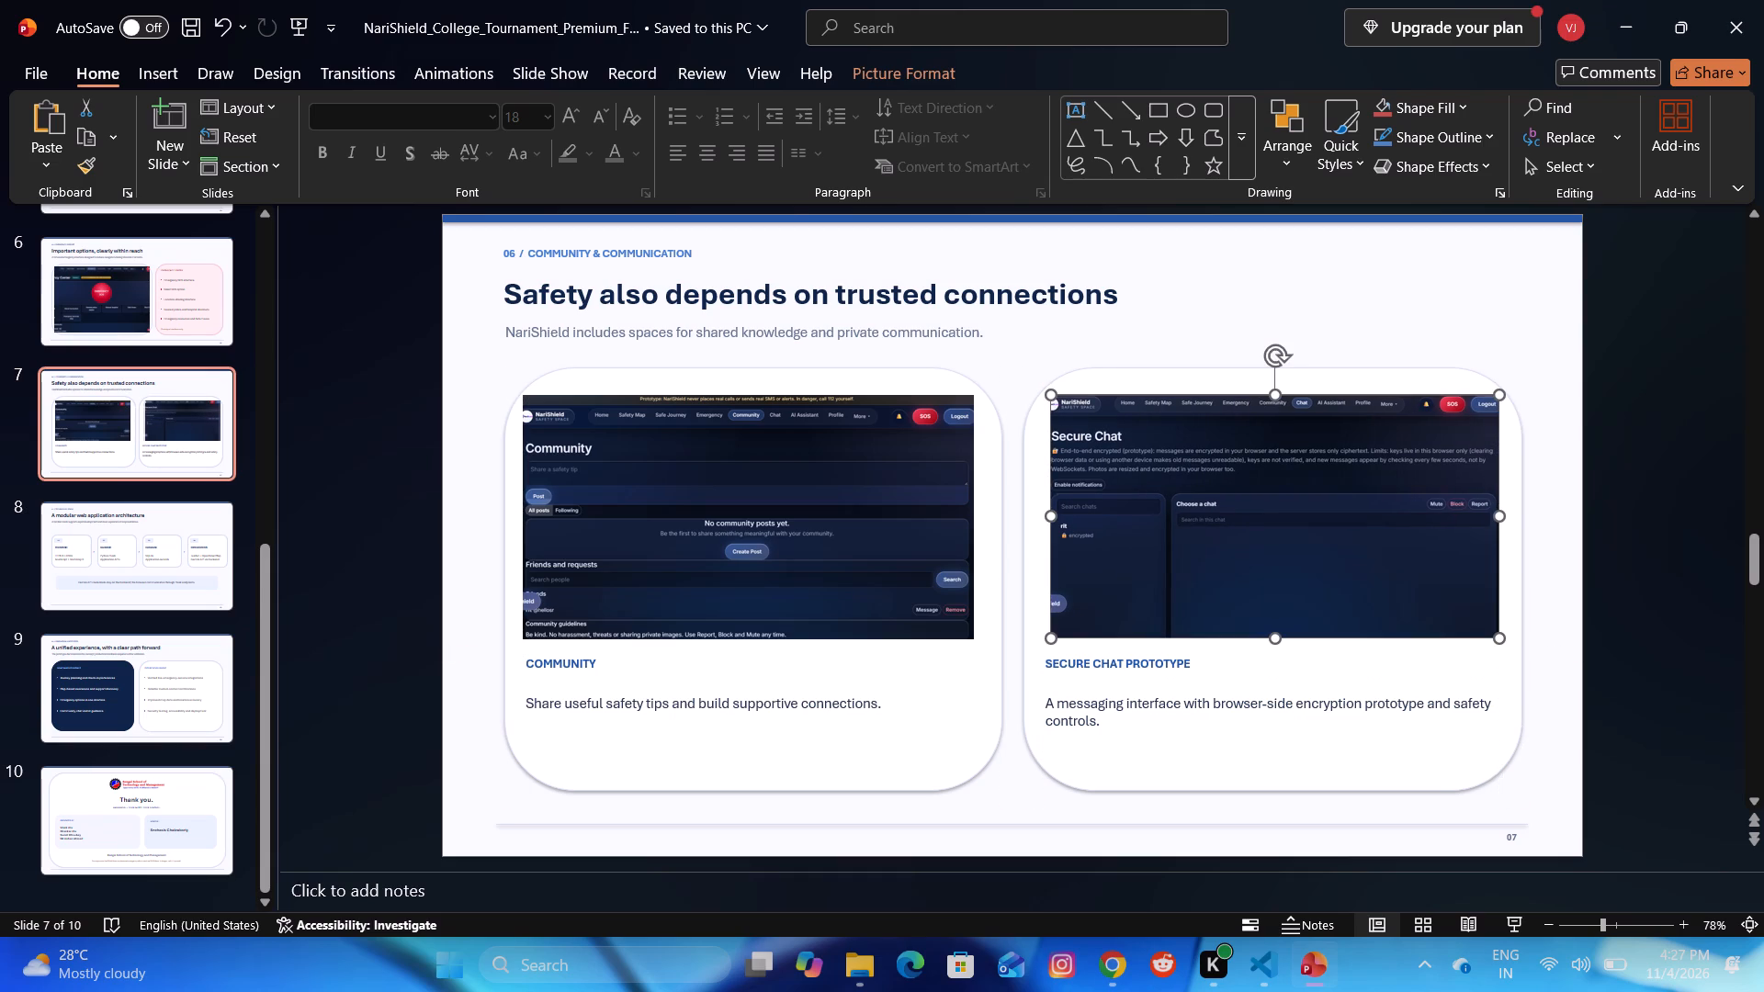
Nudge slide 7's Community screenshot slightly to the right to centre it in its card.
left_click(812, 486)
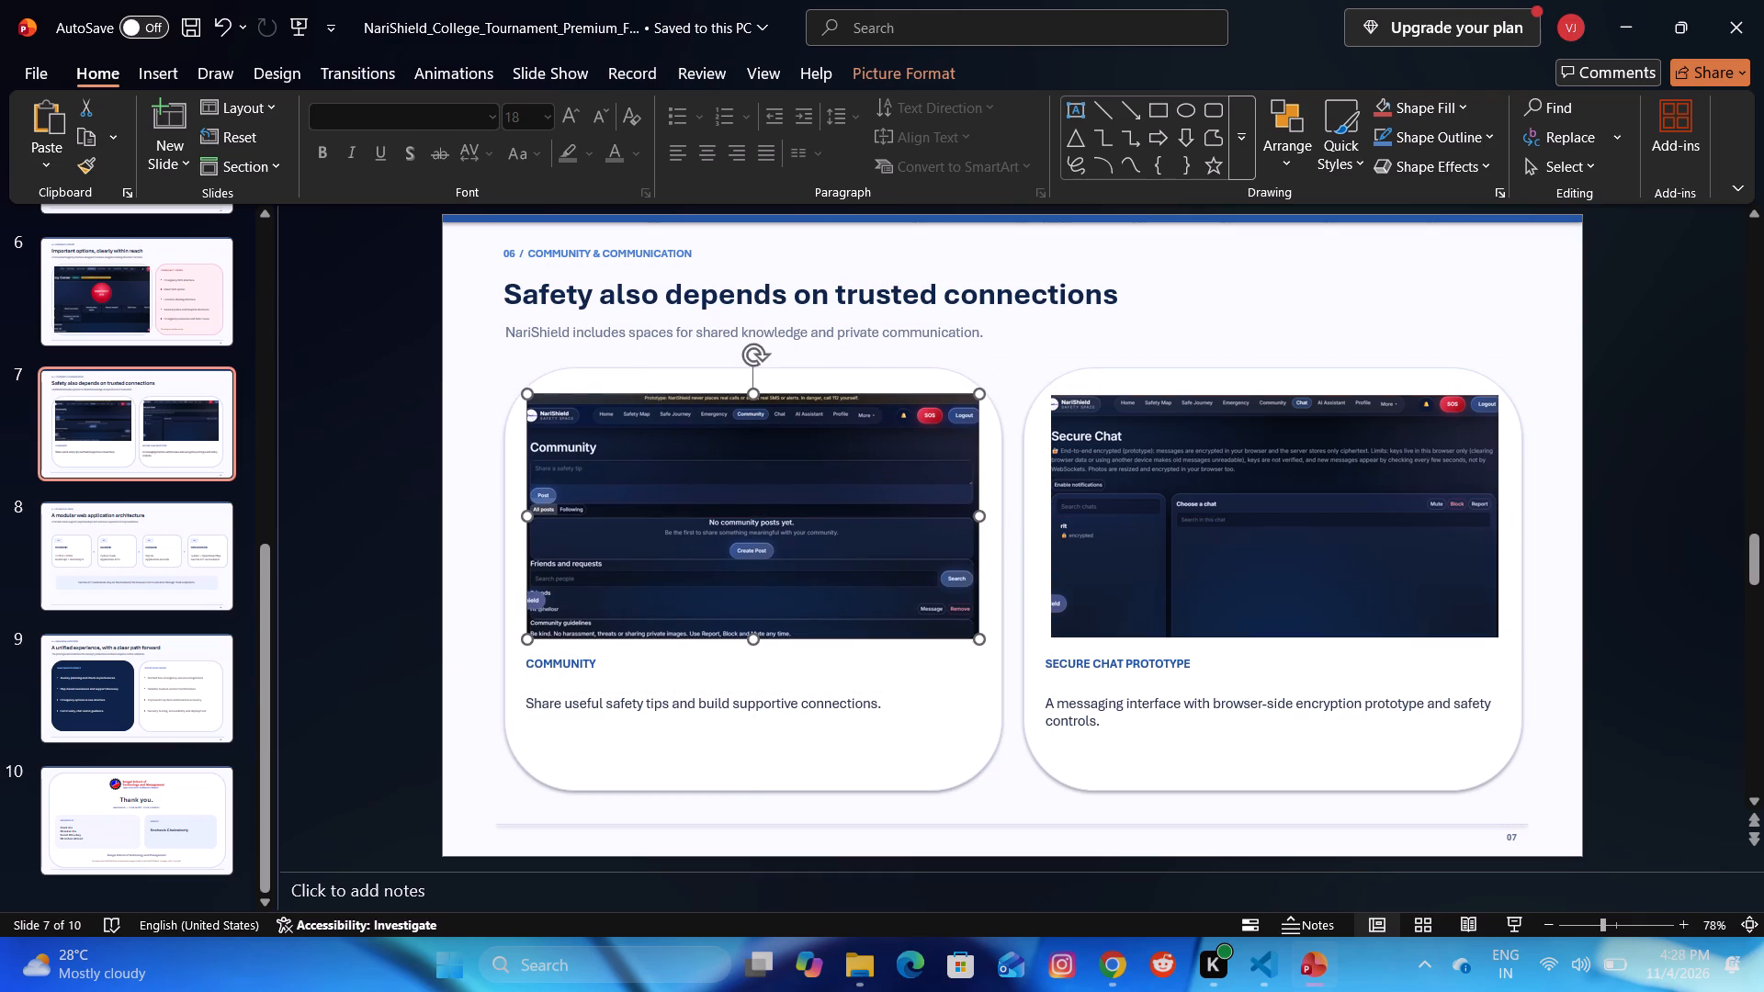
left_click(1027, 385)
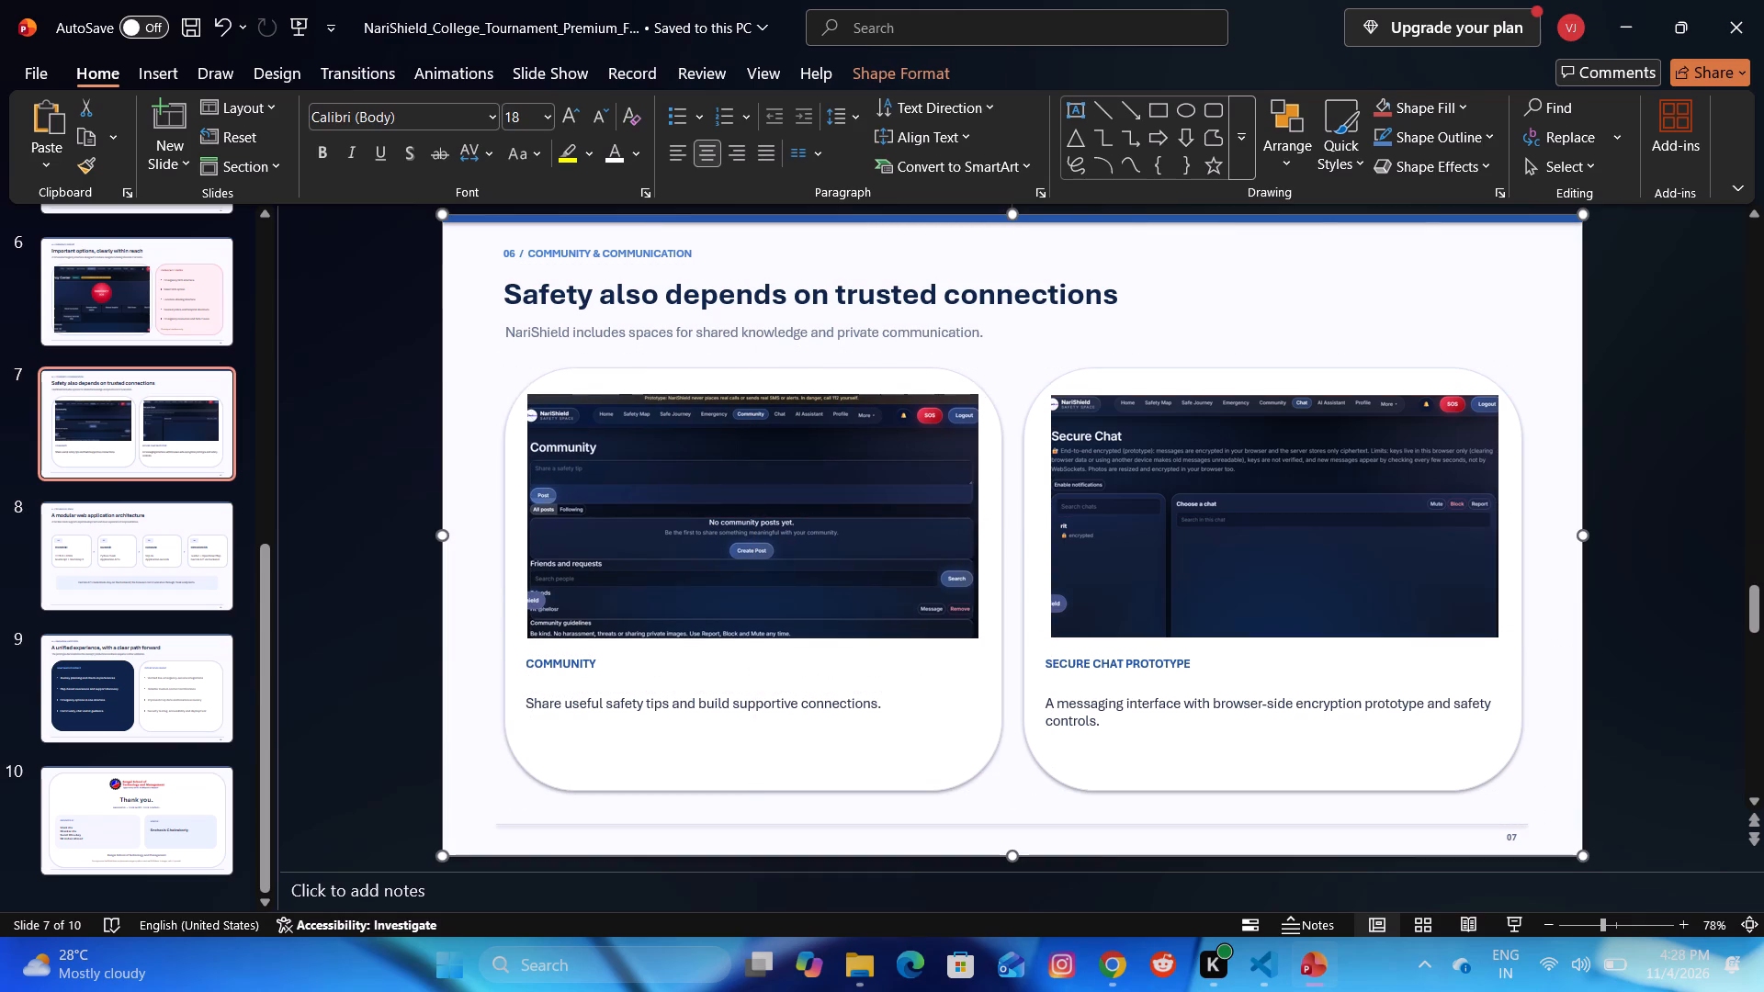
On slide 6, shrink the Emergency Center screenshot from its upper-left corner and centre it horizontally in its rounded card.
left_click(129, 314)
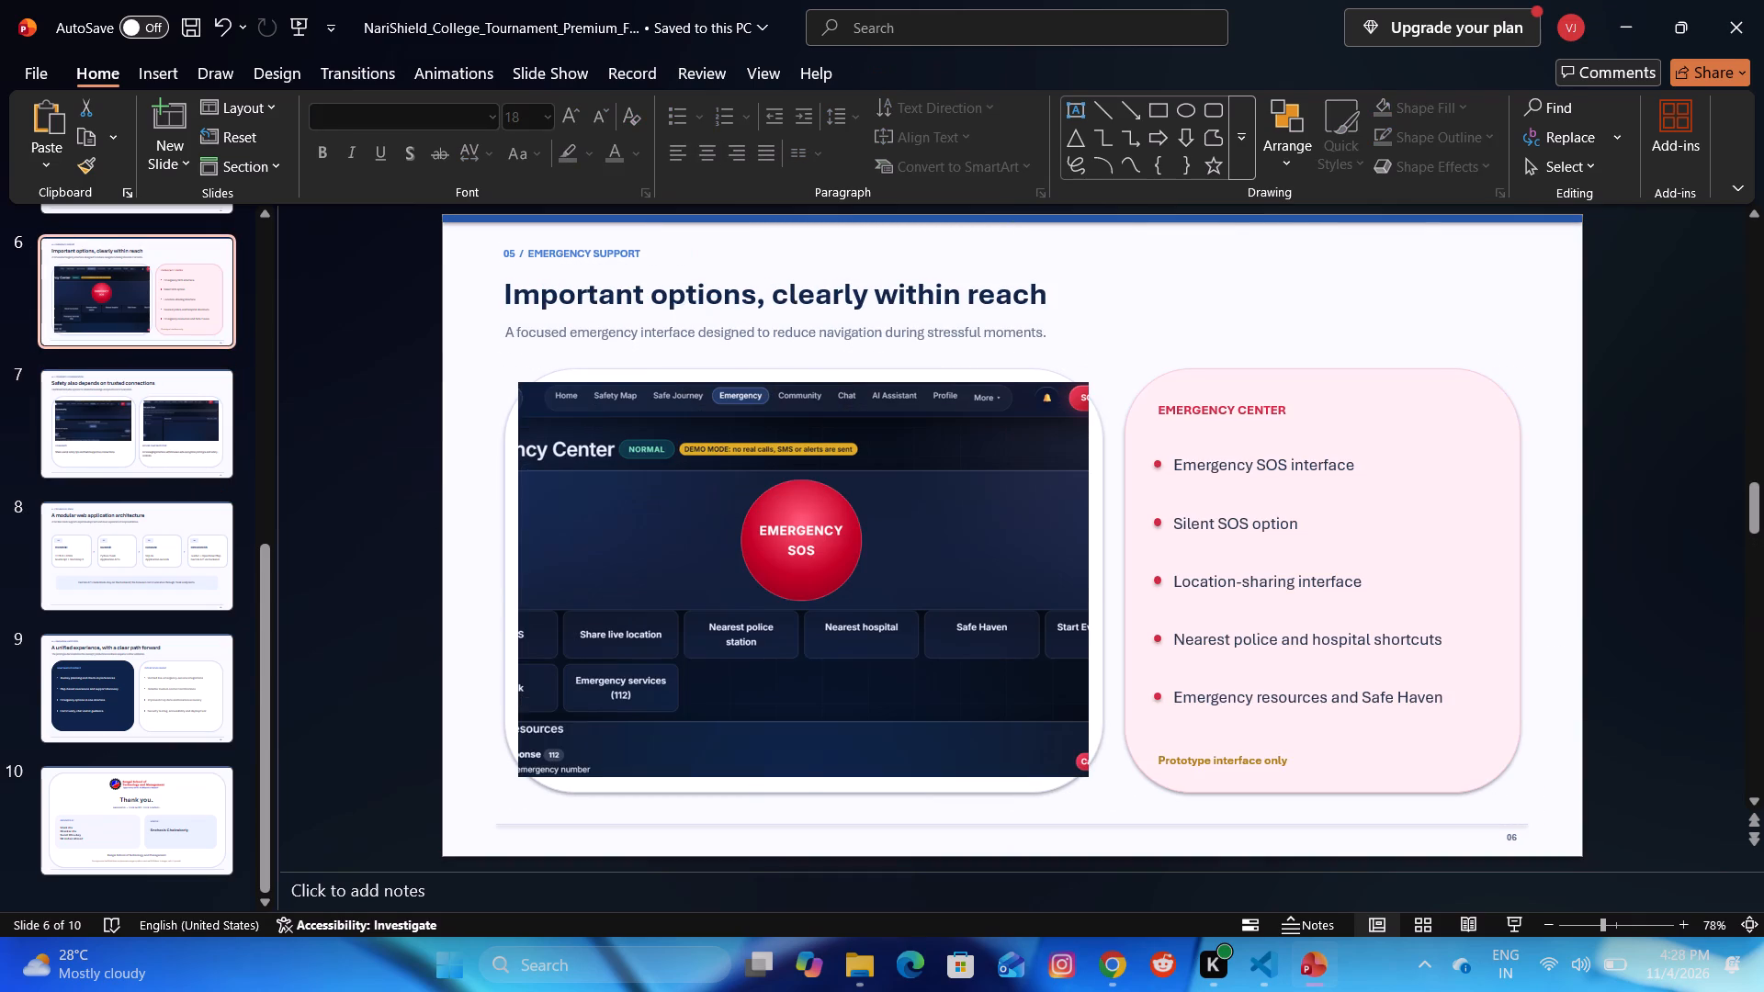
left_click(588, 560)
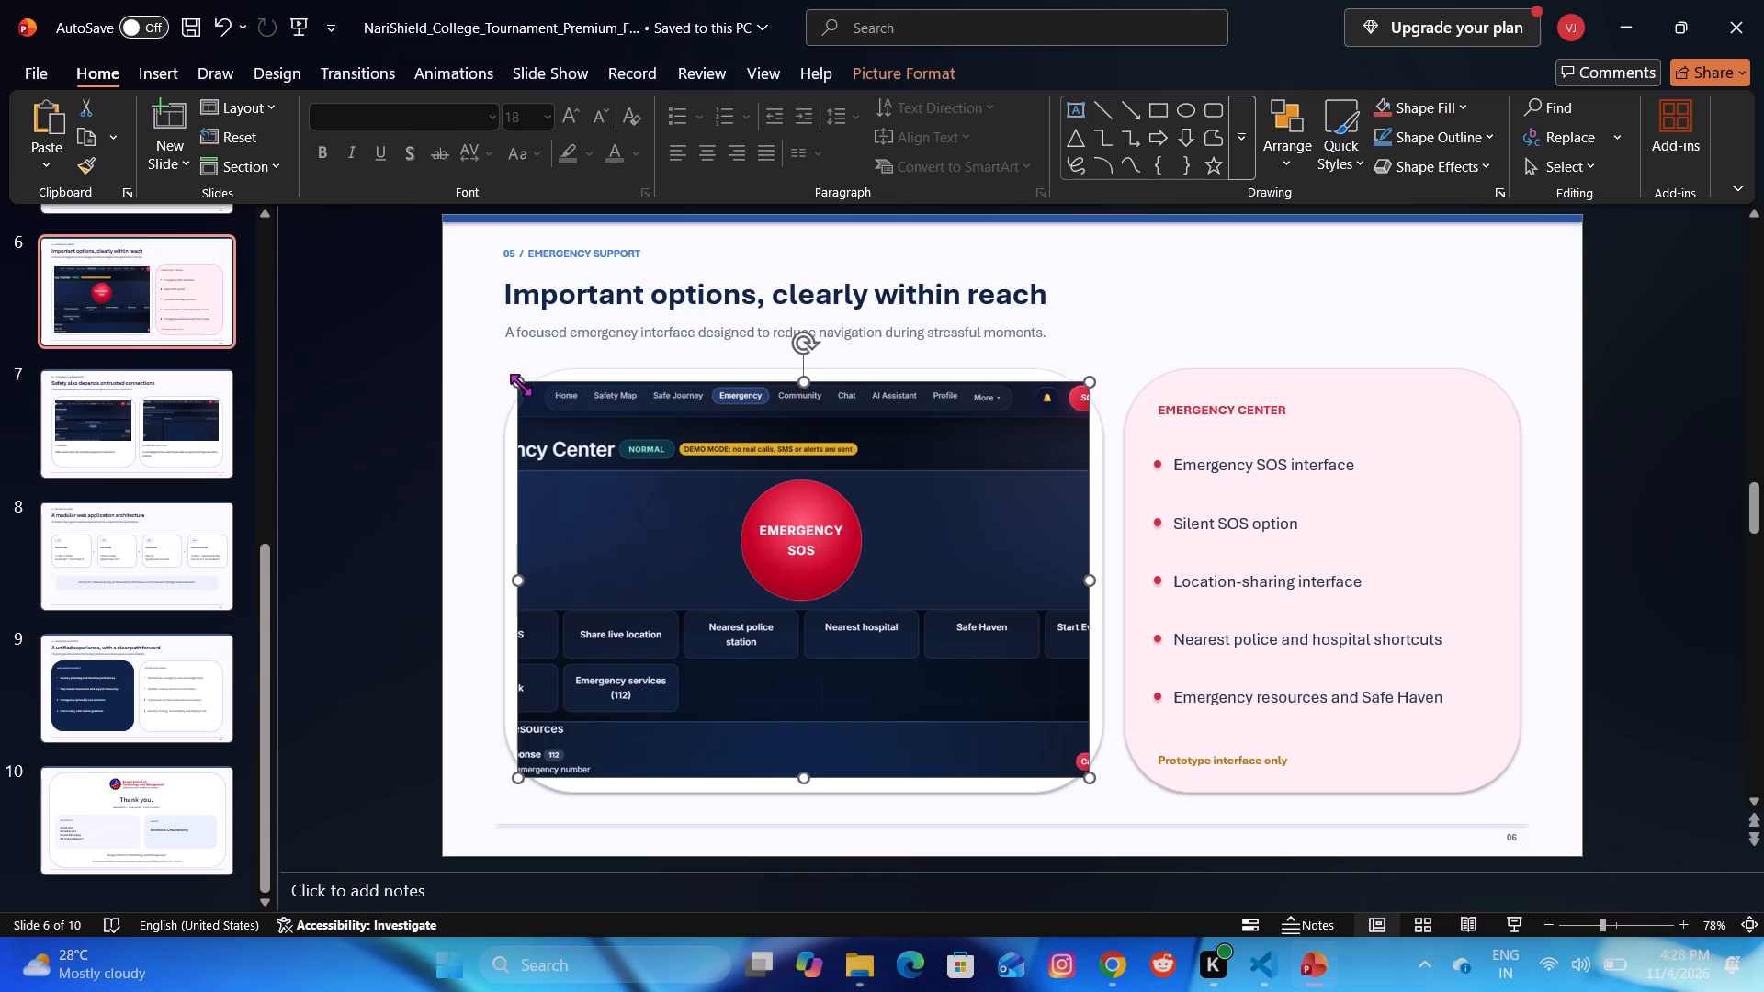
left_click_drag(520, 388, 533, 396)
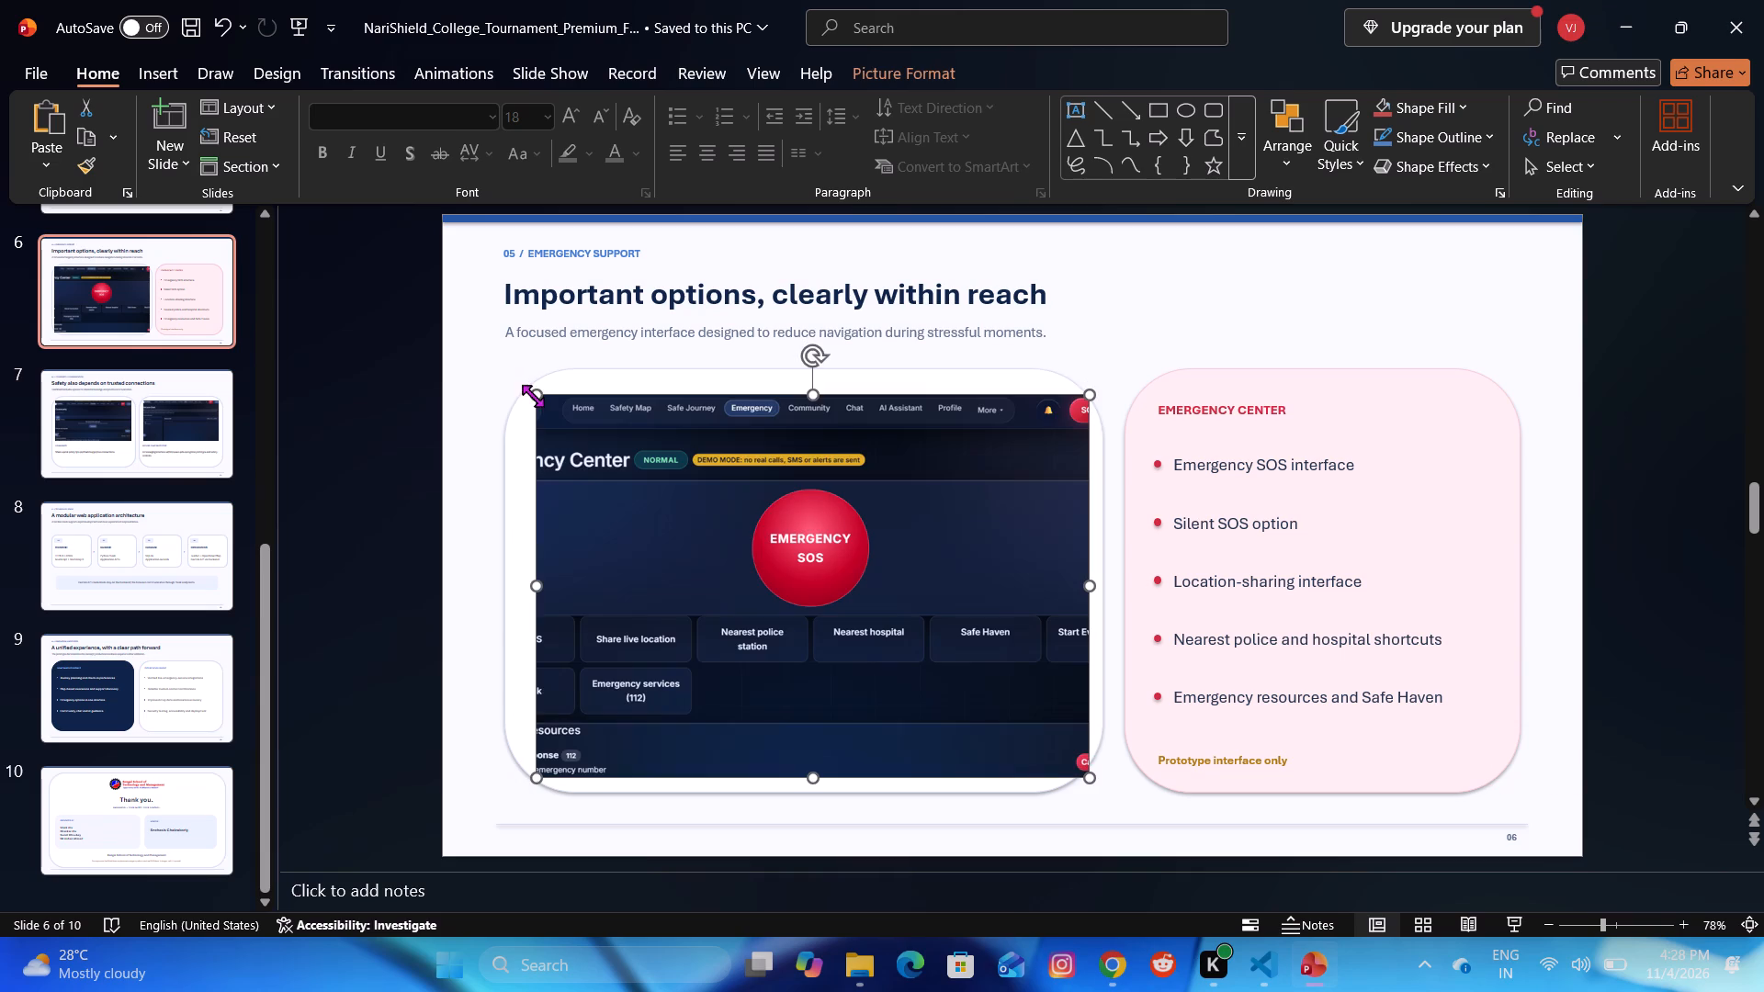
left_click_drag(742, 501, 737, 500)
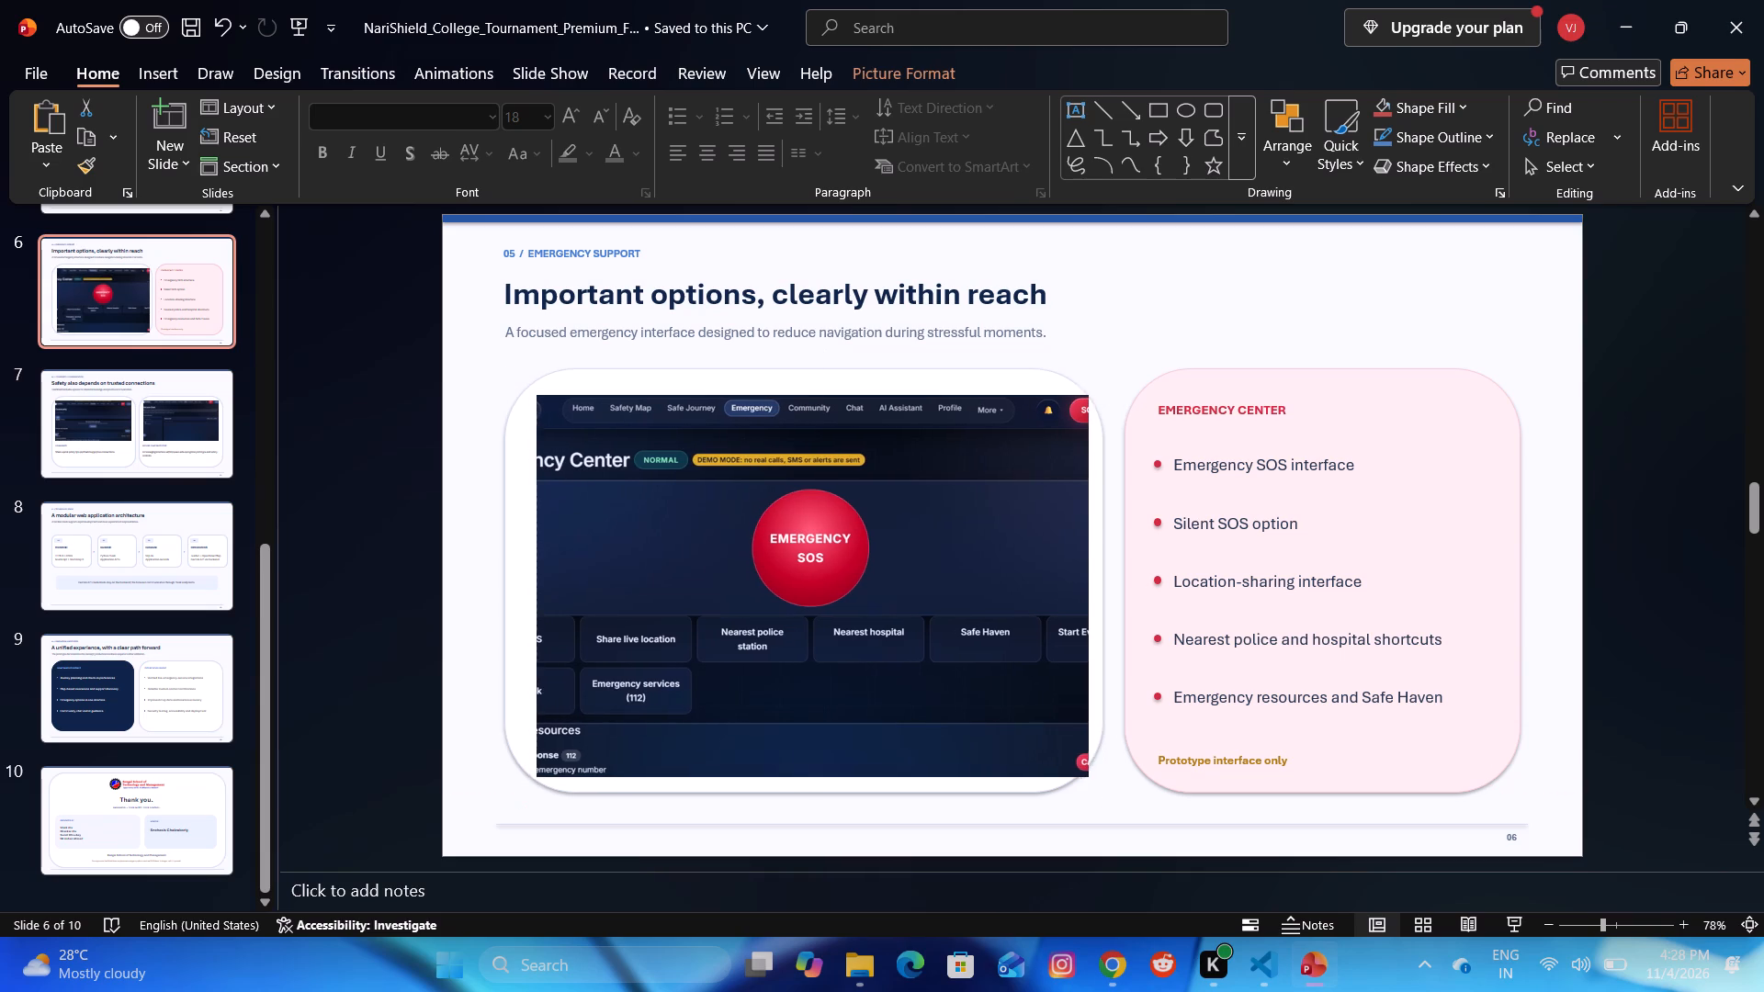
left_click_drag(737, 500, 732, 493)
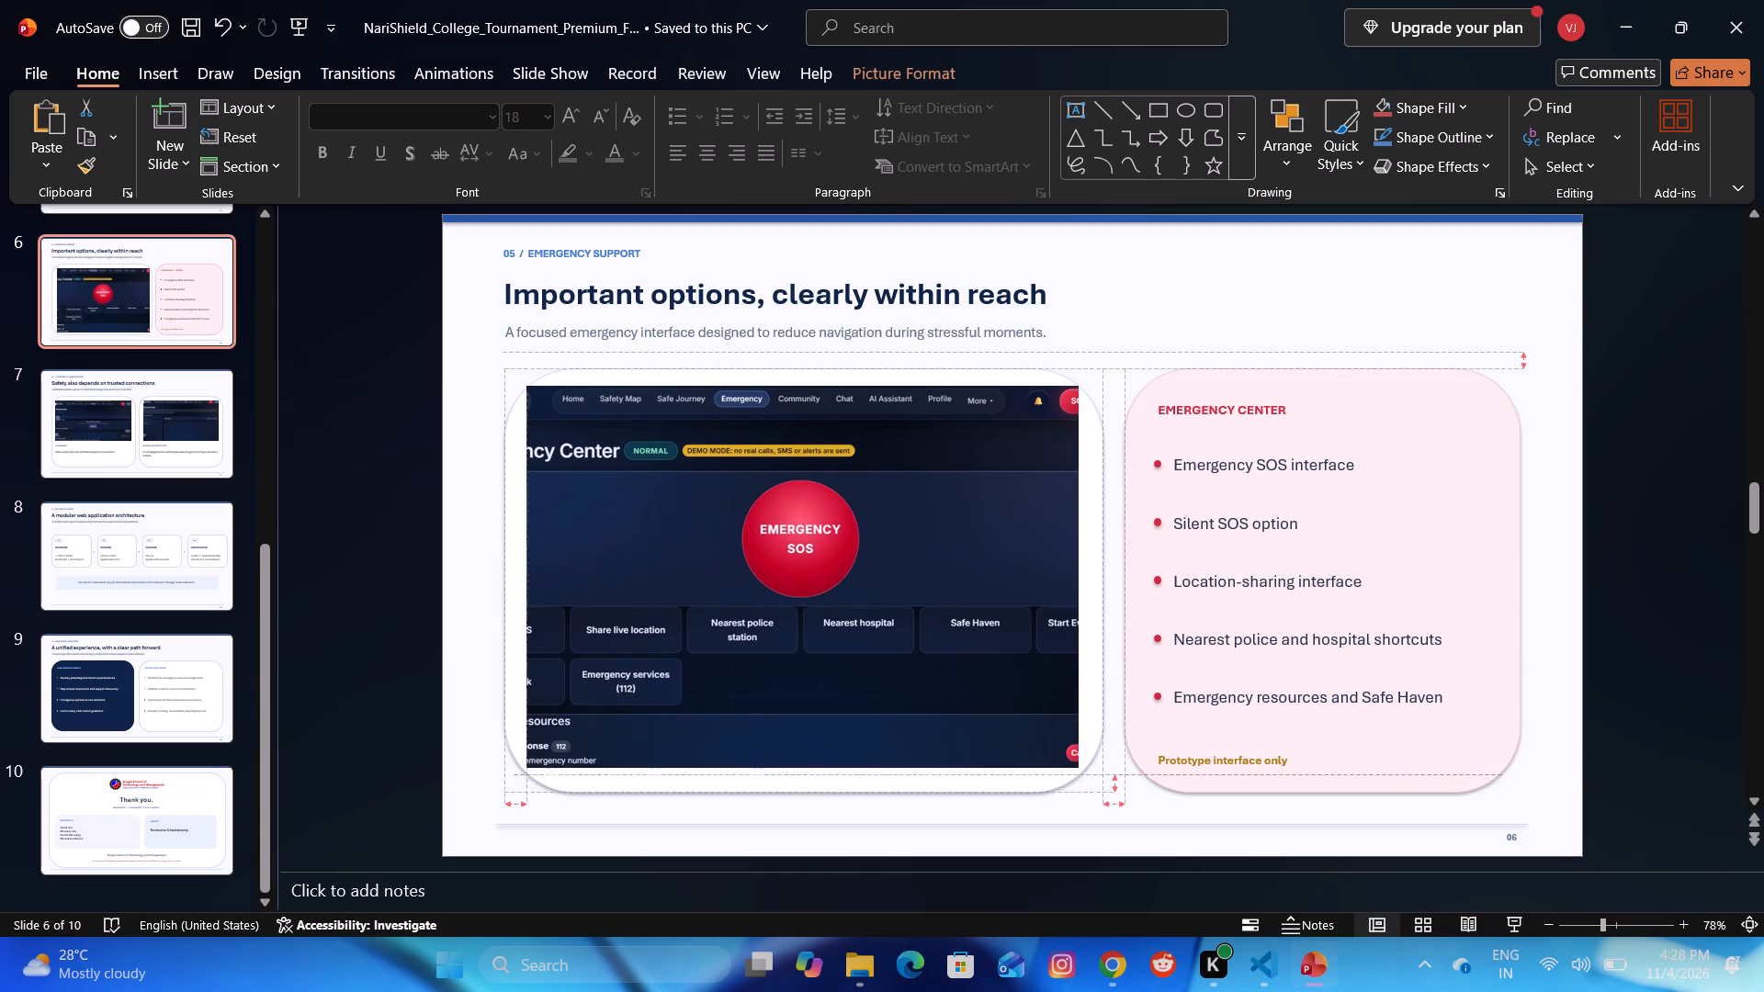
left_click_drag(732, 493, 732, 492)
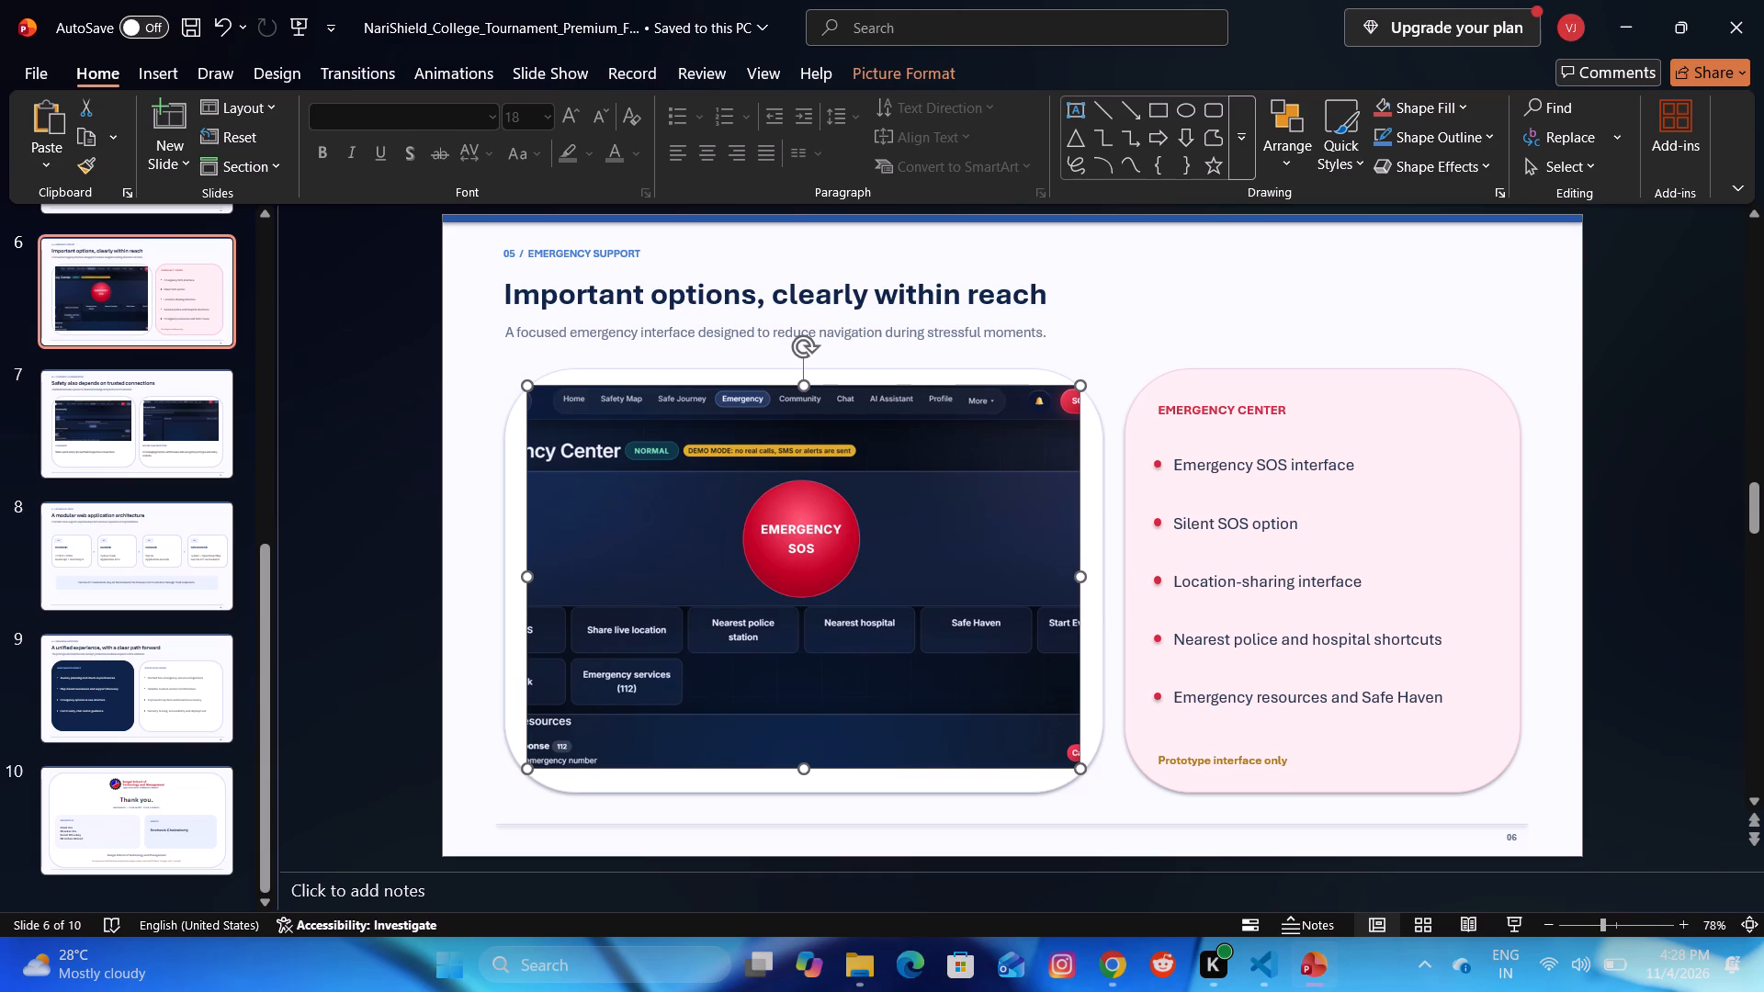
left_click(1069, 795)
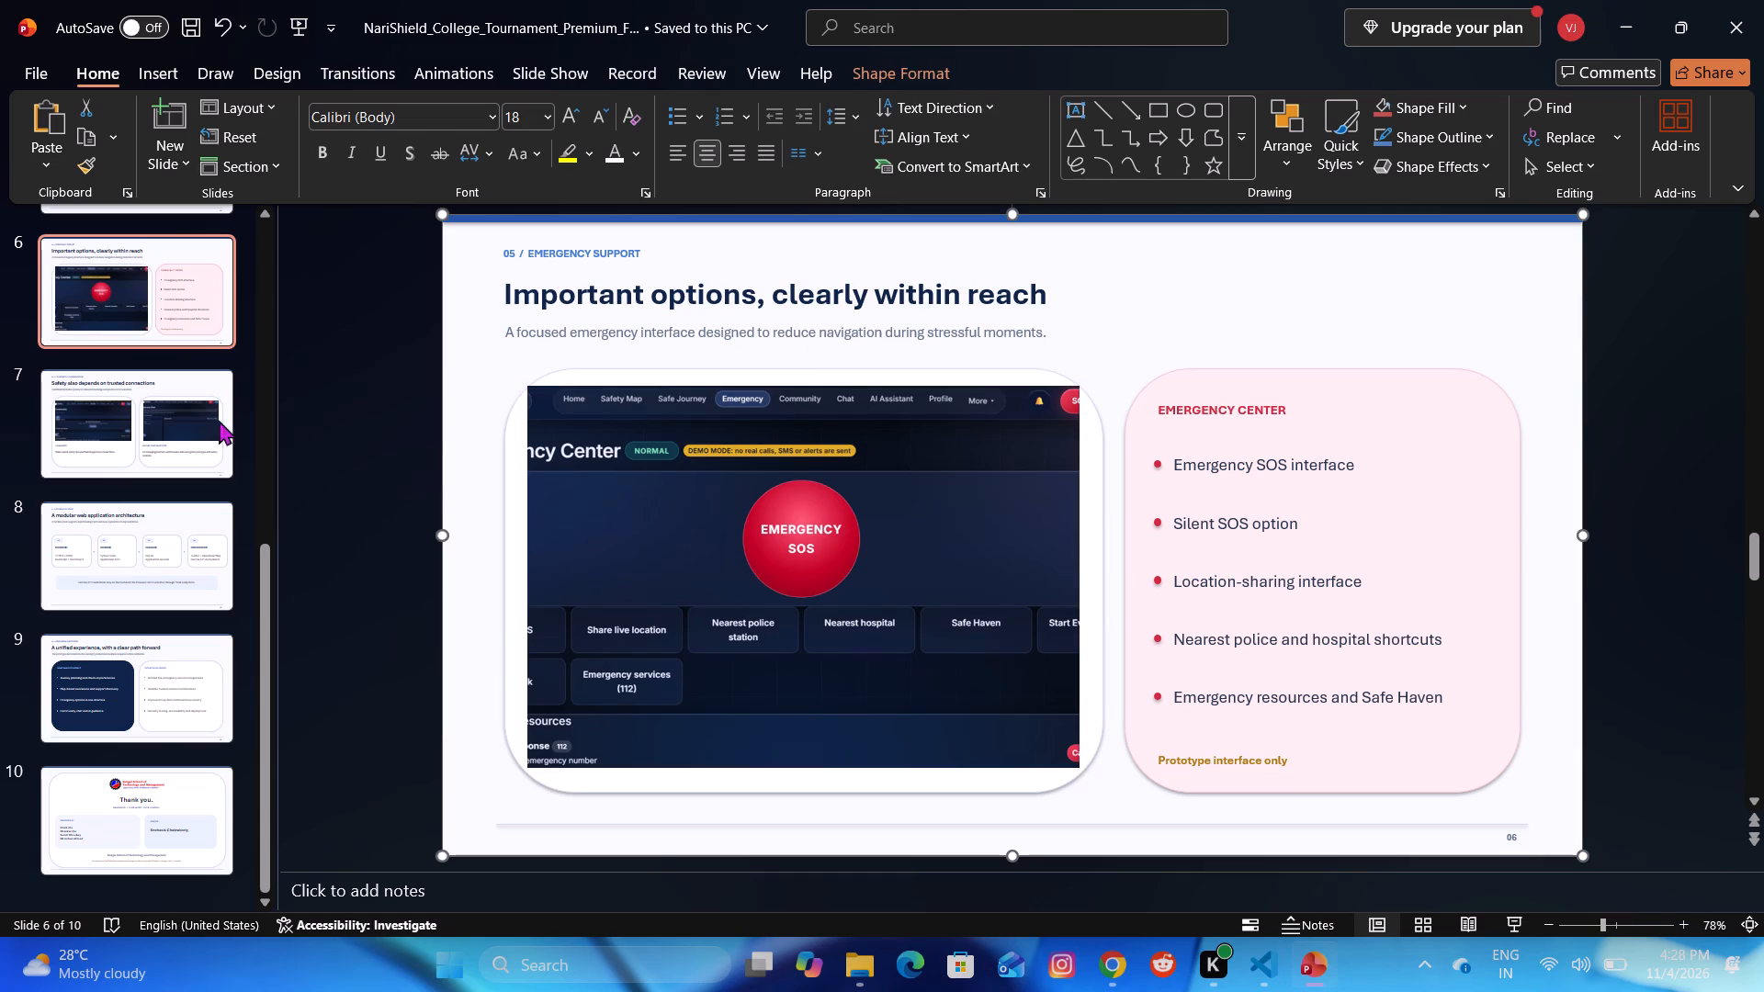
On slide 5, shrink the Safety Map screenshot from its upper-left corner and shift it slightly left within its card.
scroll(181, 291, "up", 1)
left_click(166, 337)
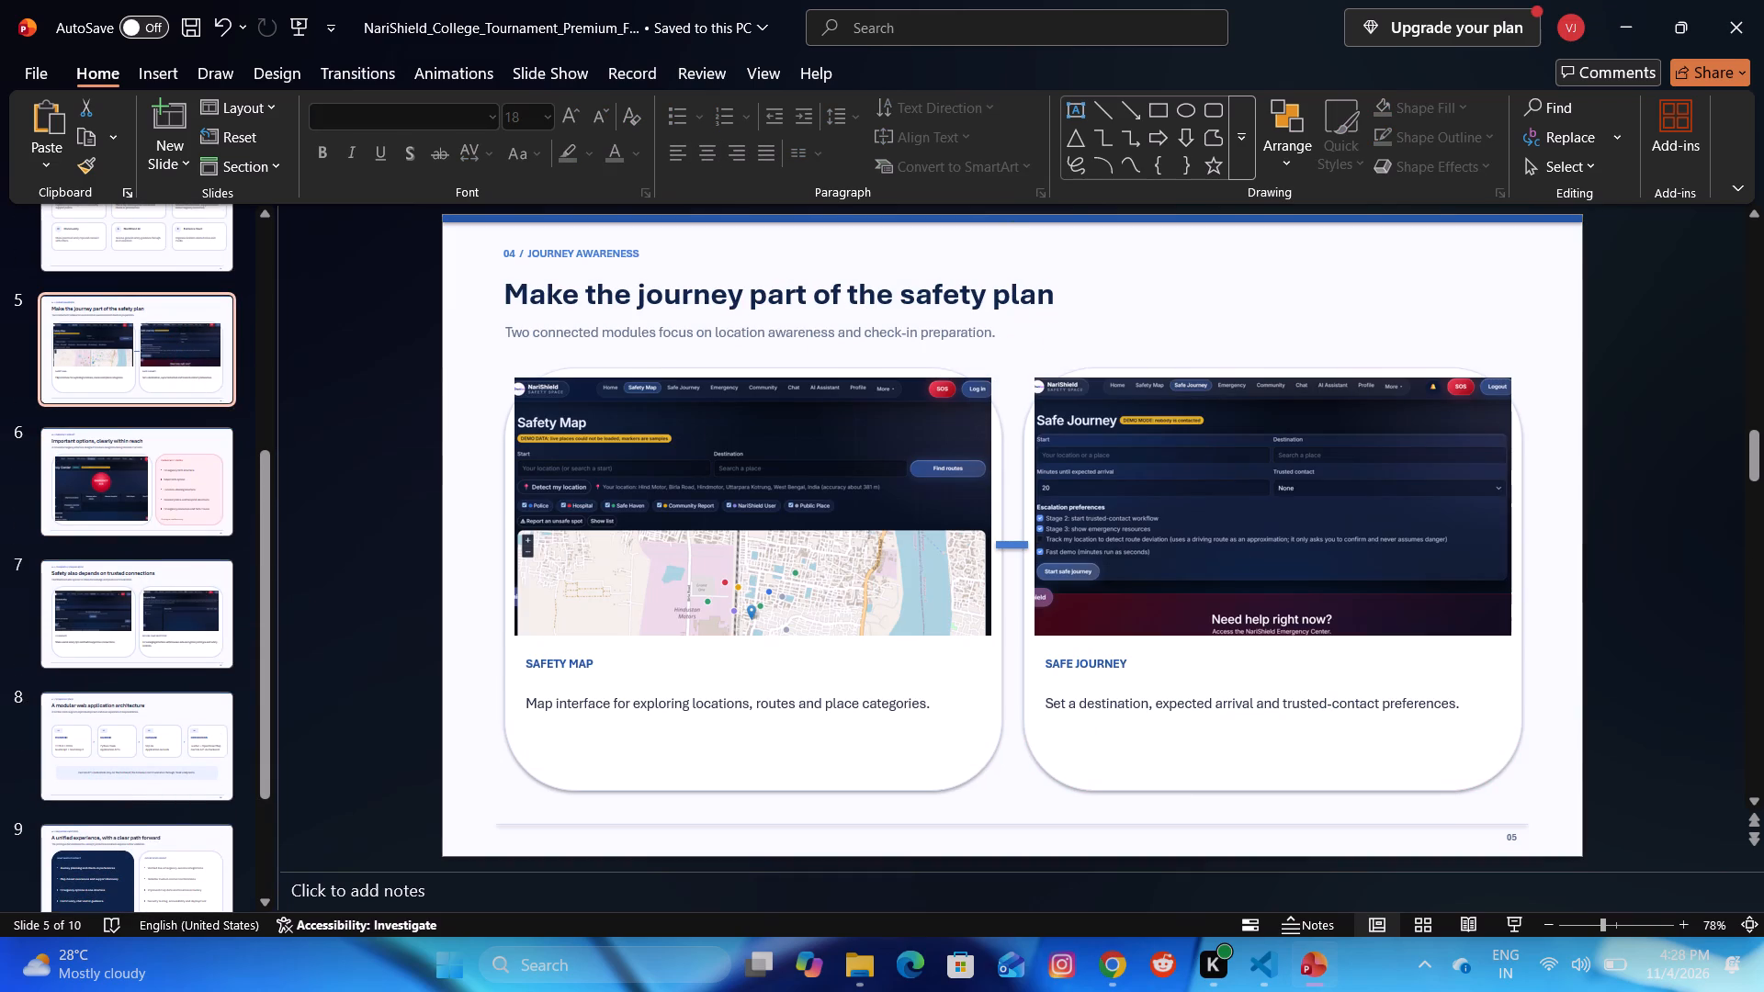
left_click(552, 431)
left_click_drag(518, 376, 519, 377)
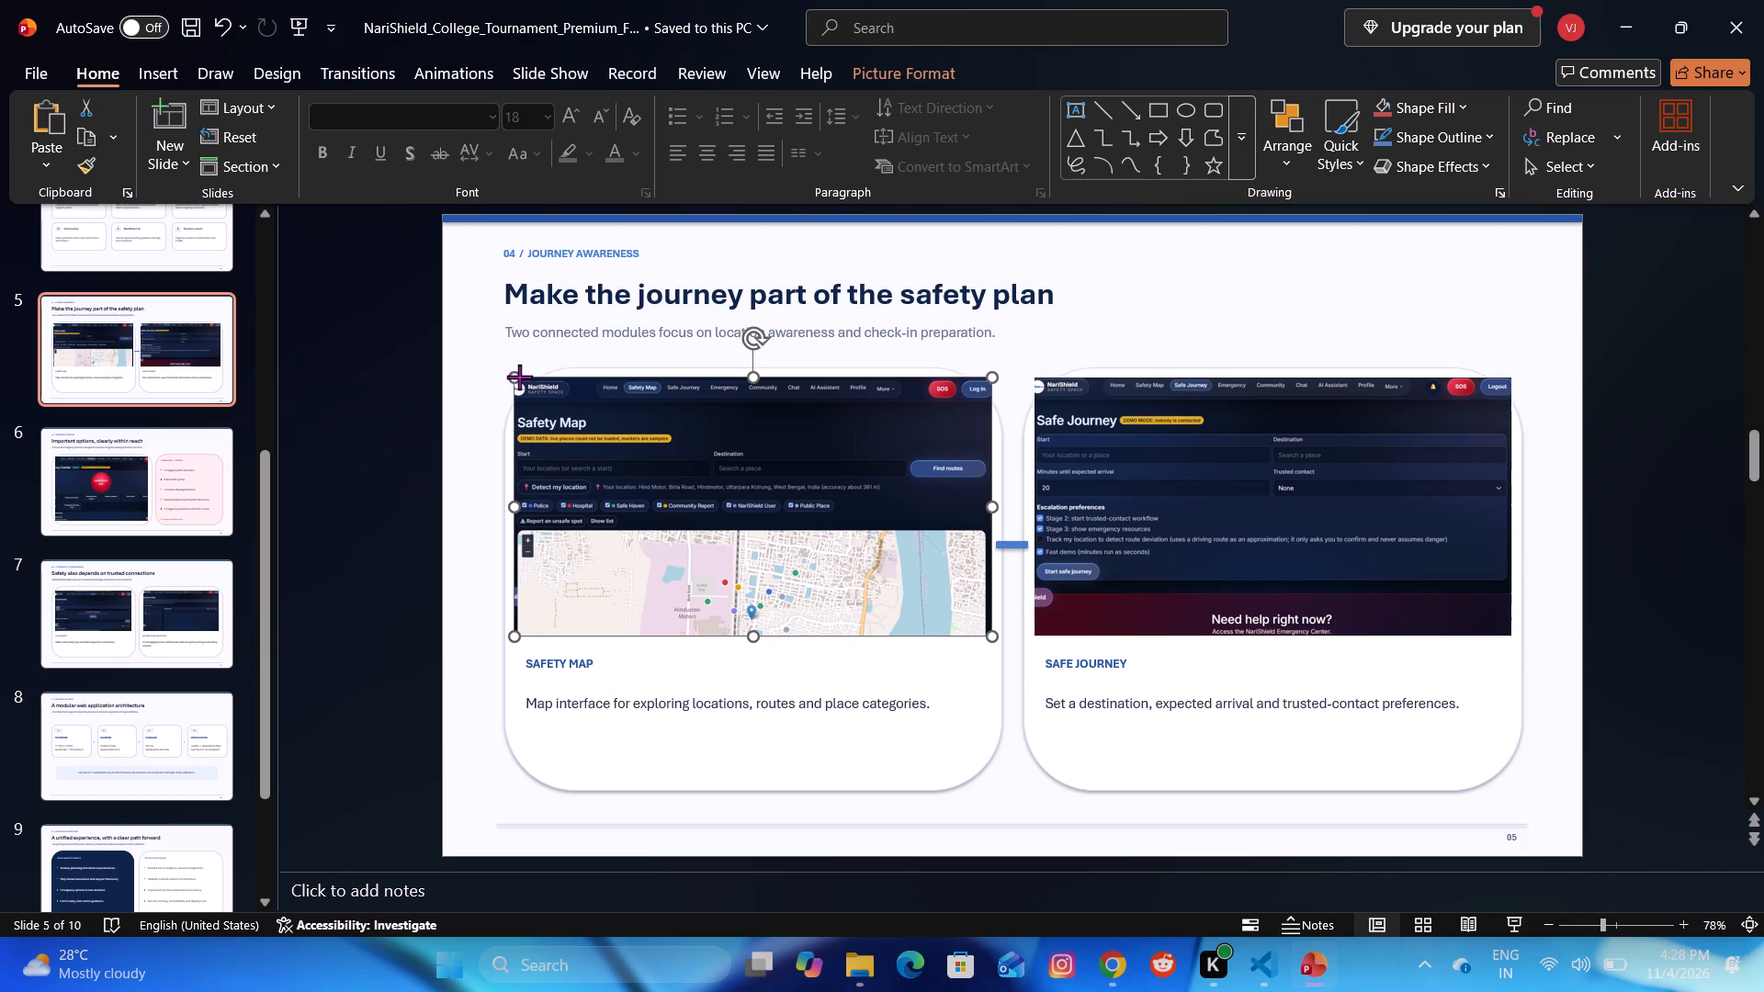
left_click_drag(519, 377, 529, 389)
left_click(639, 445)
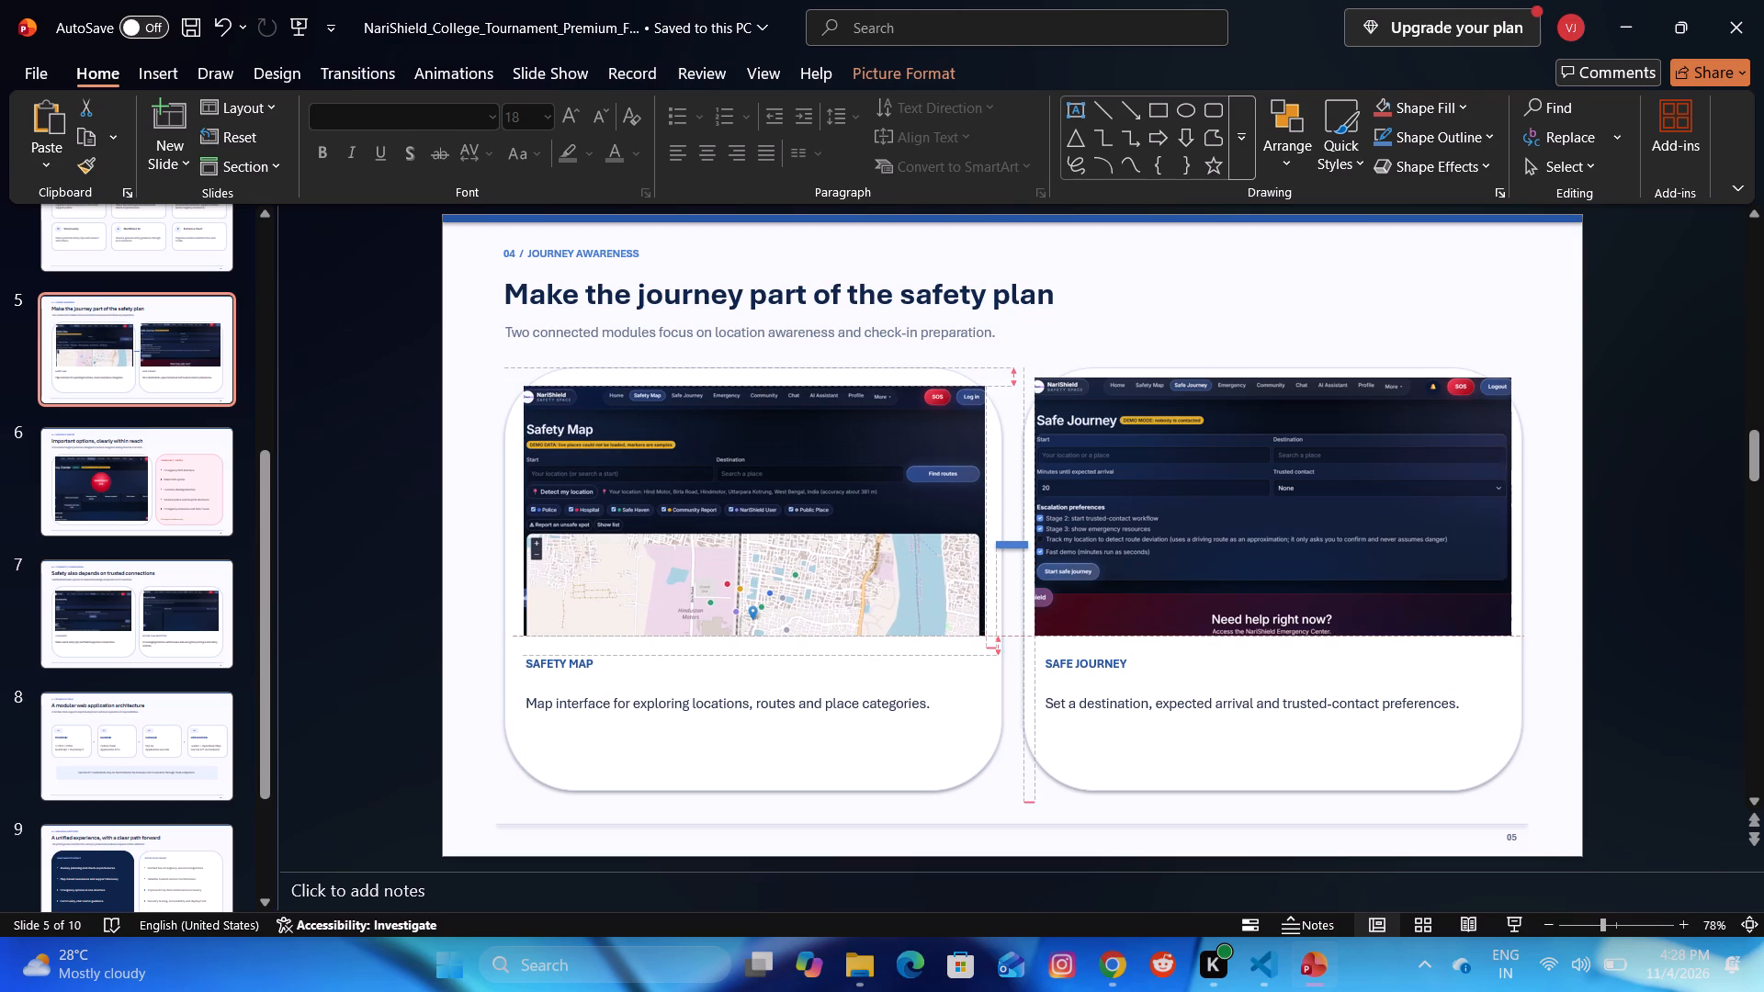
Shrink slide 5's Safe Journey screenshot from its upper-left corner and centre it horizontally within its card.
left_click(1130, 512)
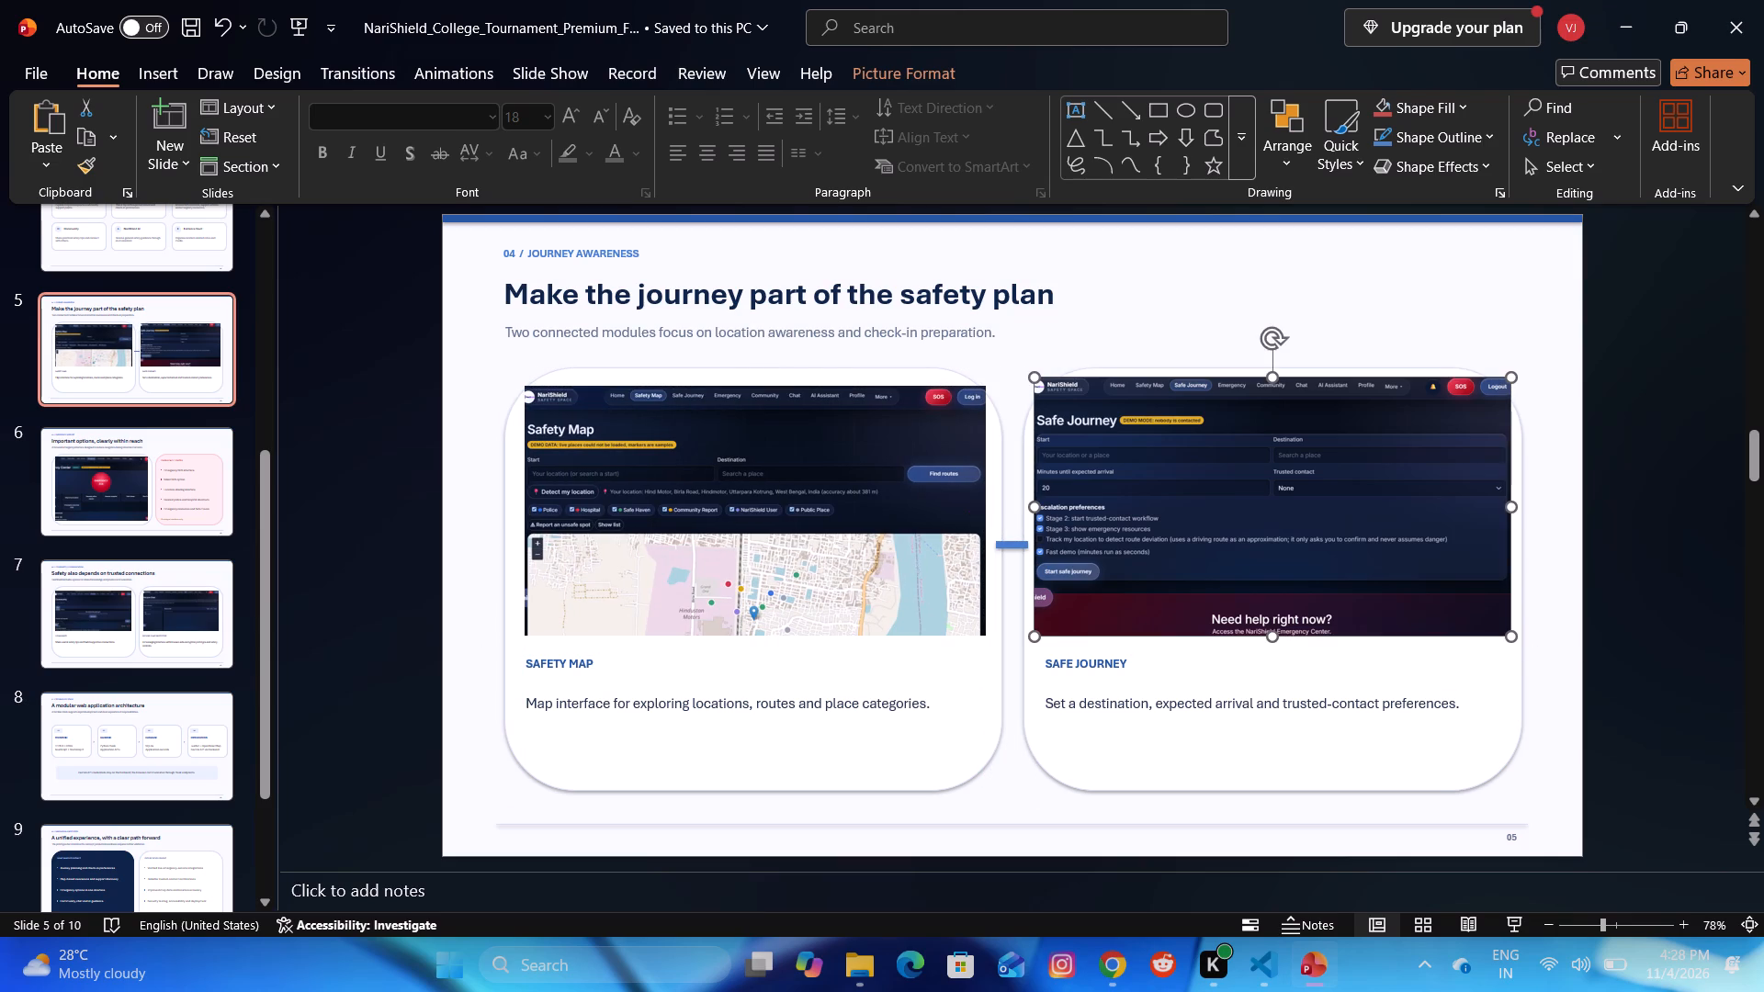
left_click_drag(1035, 375, 1051, 395)
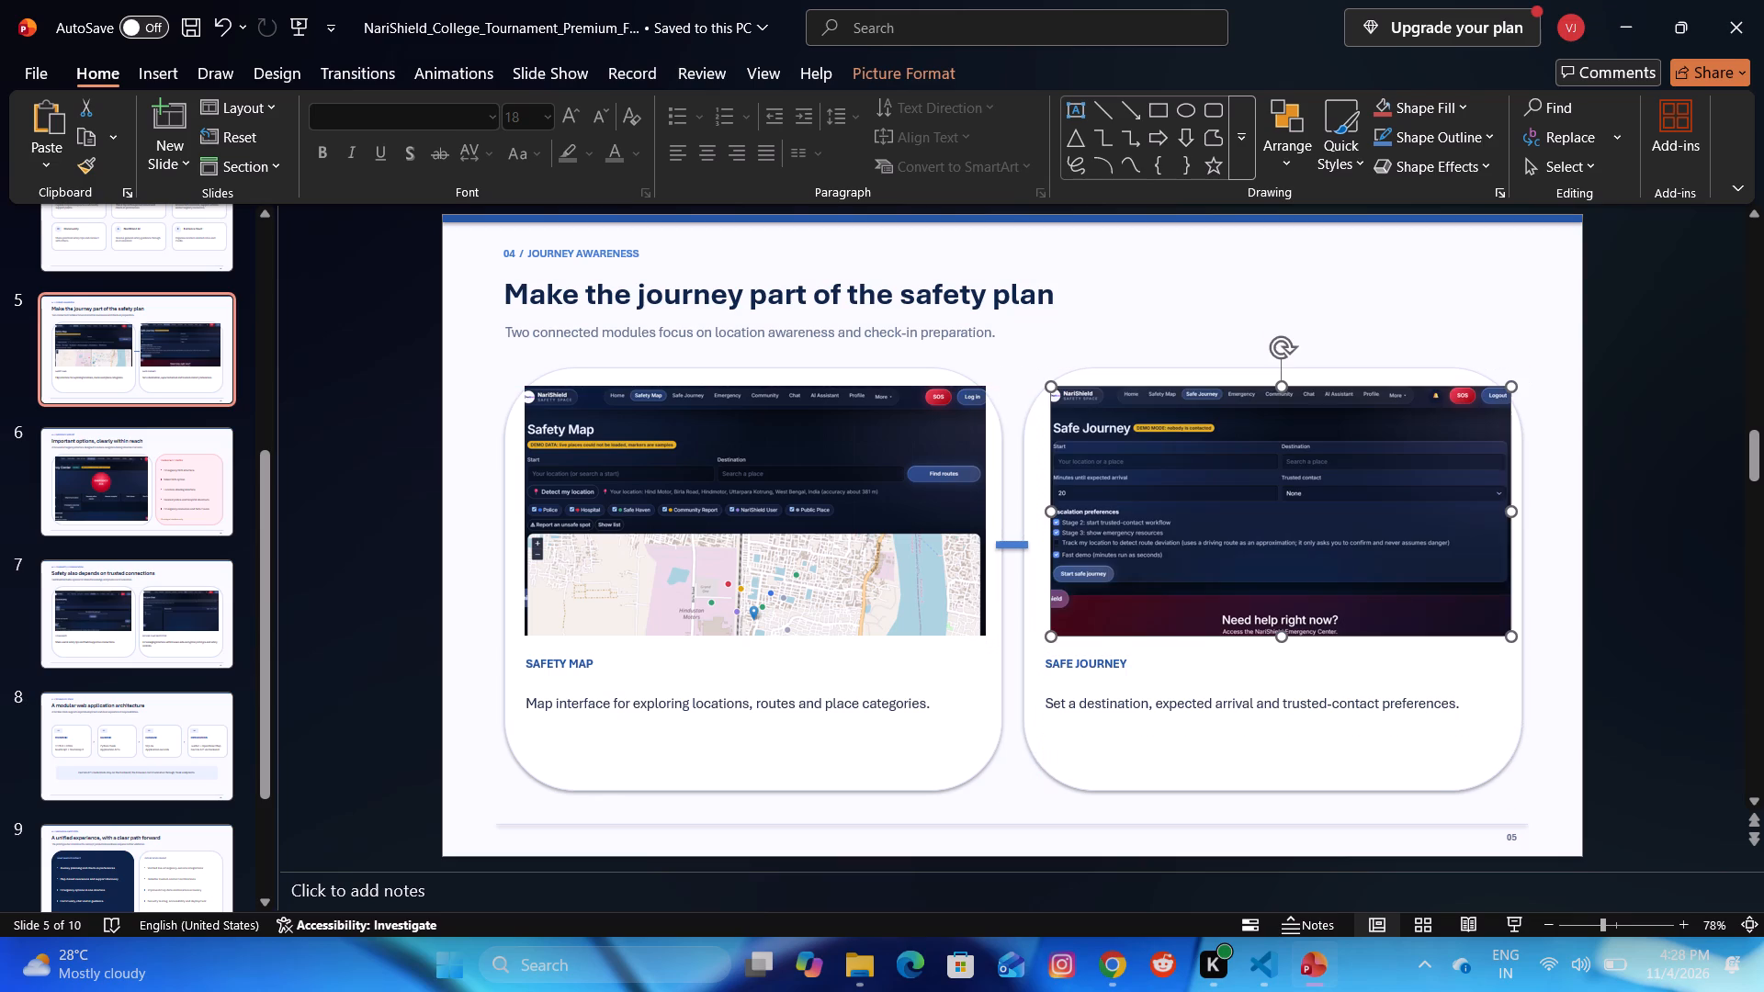
left_click_drag(1181, 447, 1177, 448)
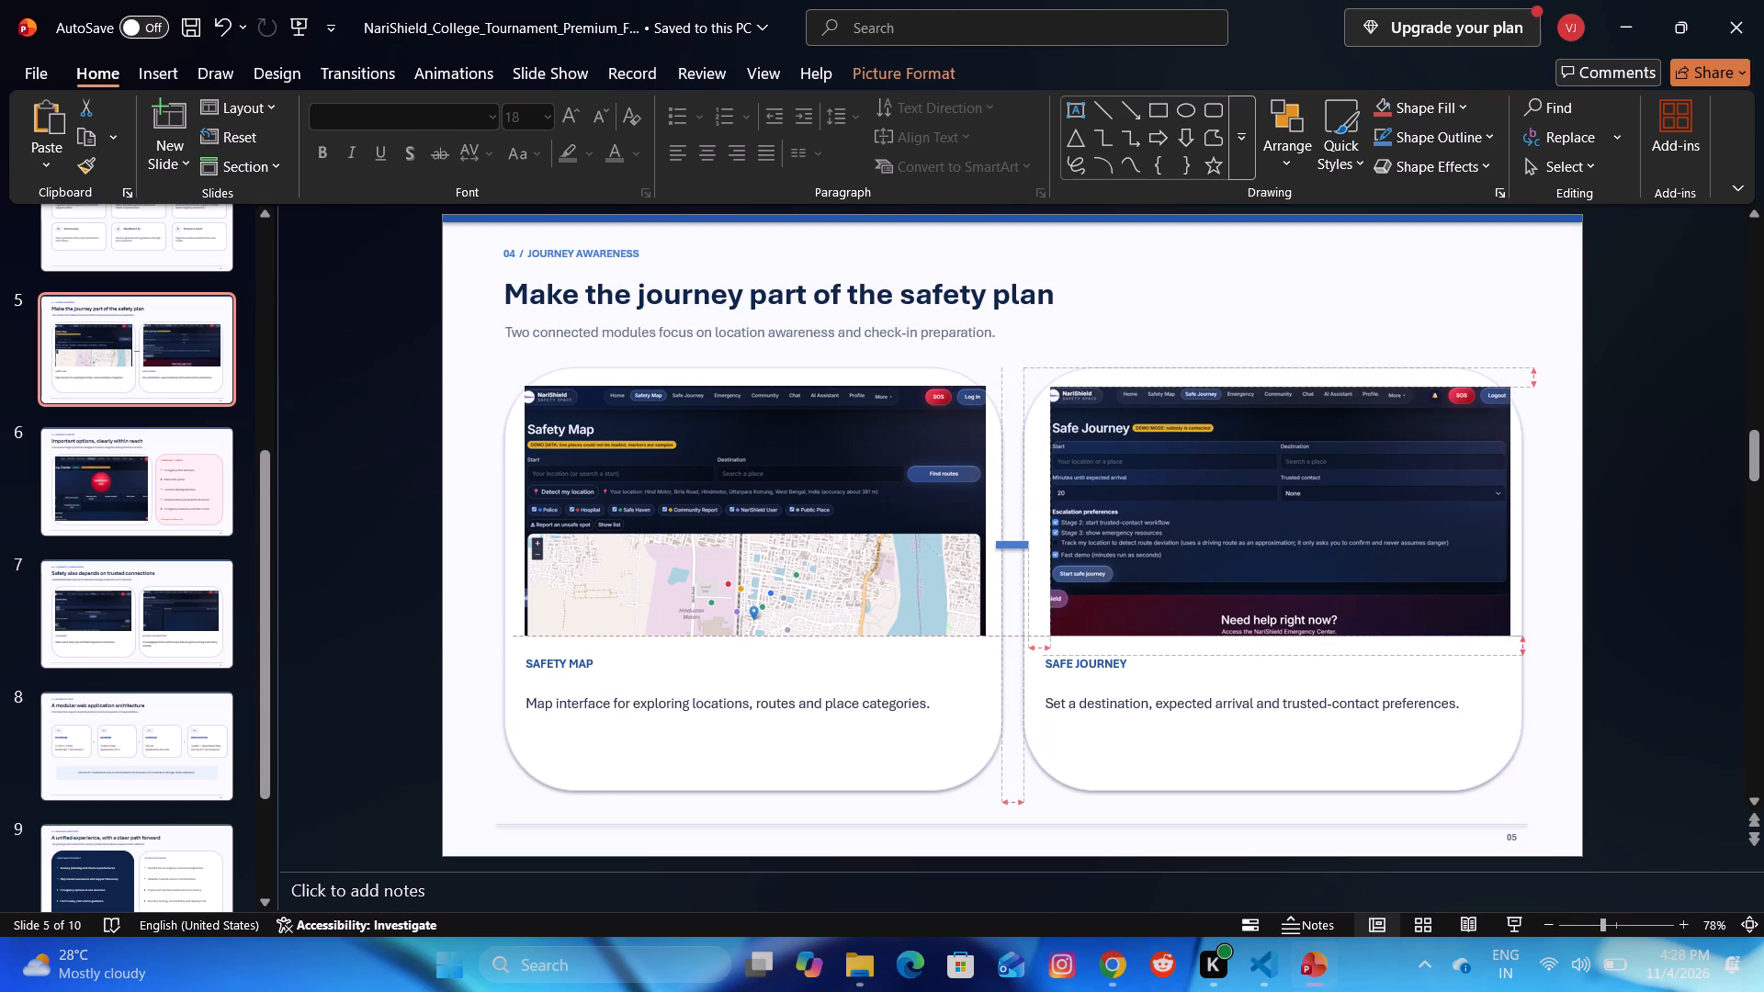
left_click_drag(1177, 448, 1171, 447)
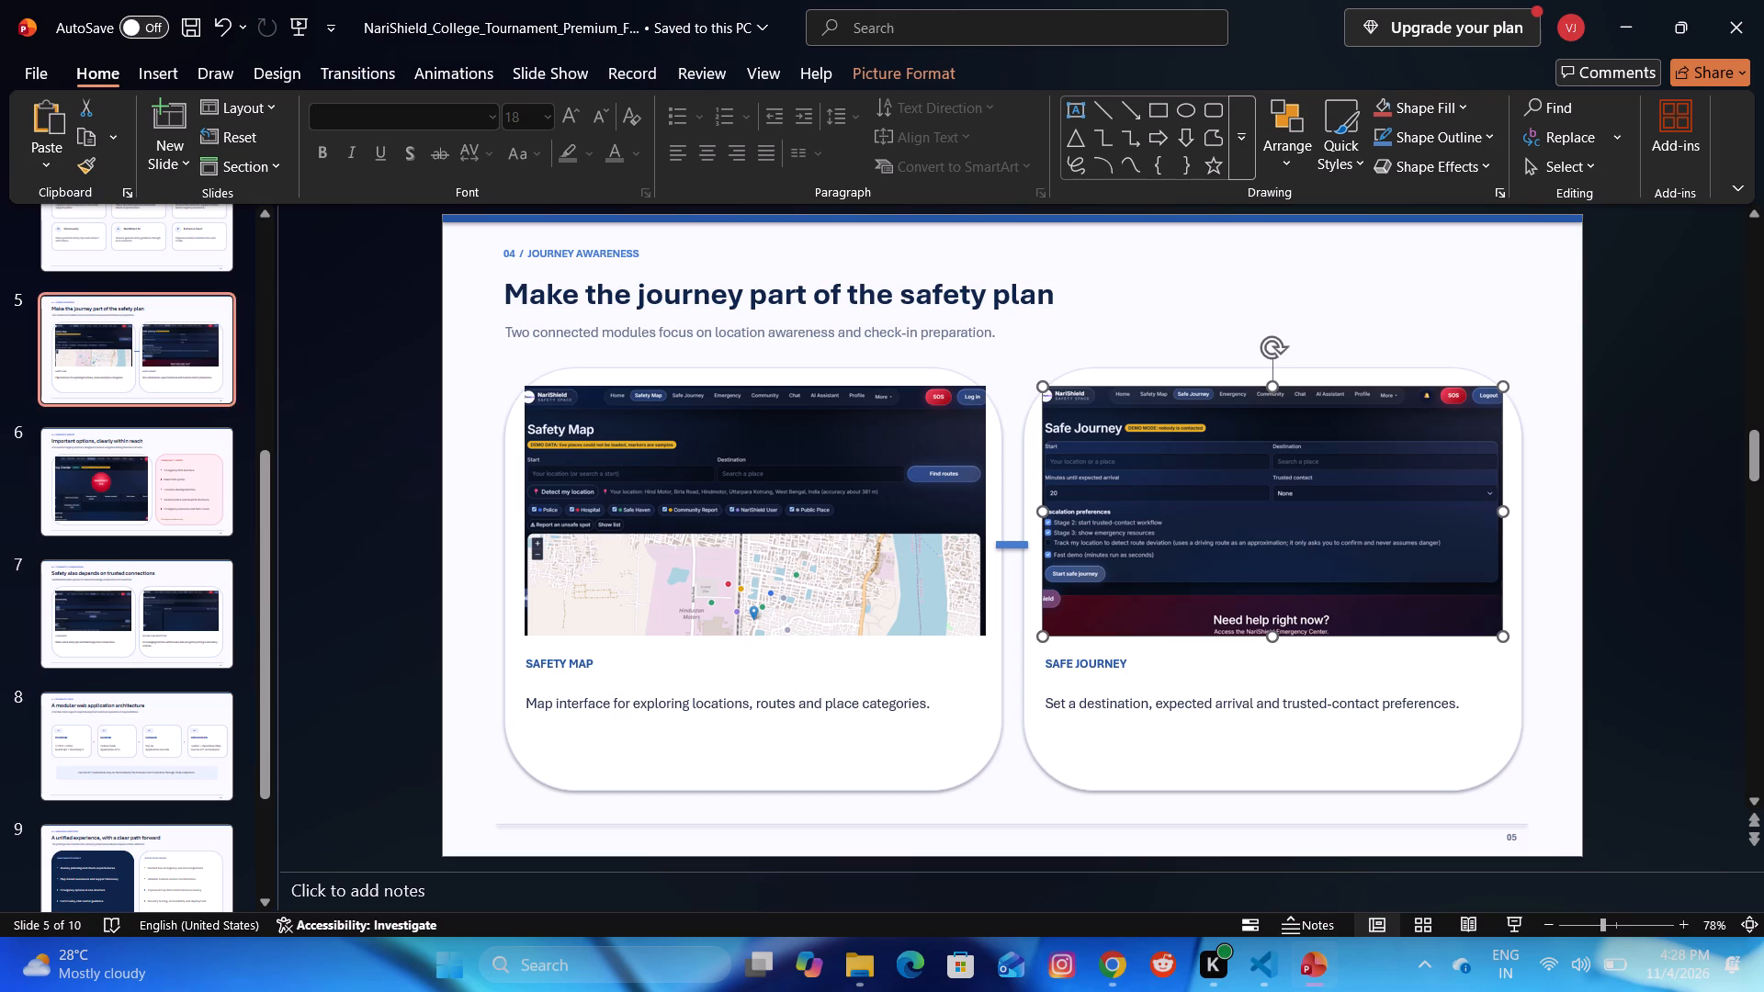
left_click(1111, 320)
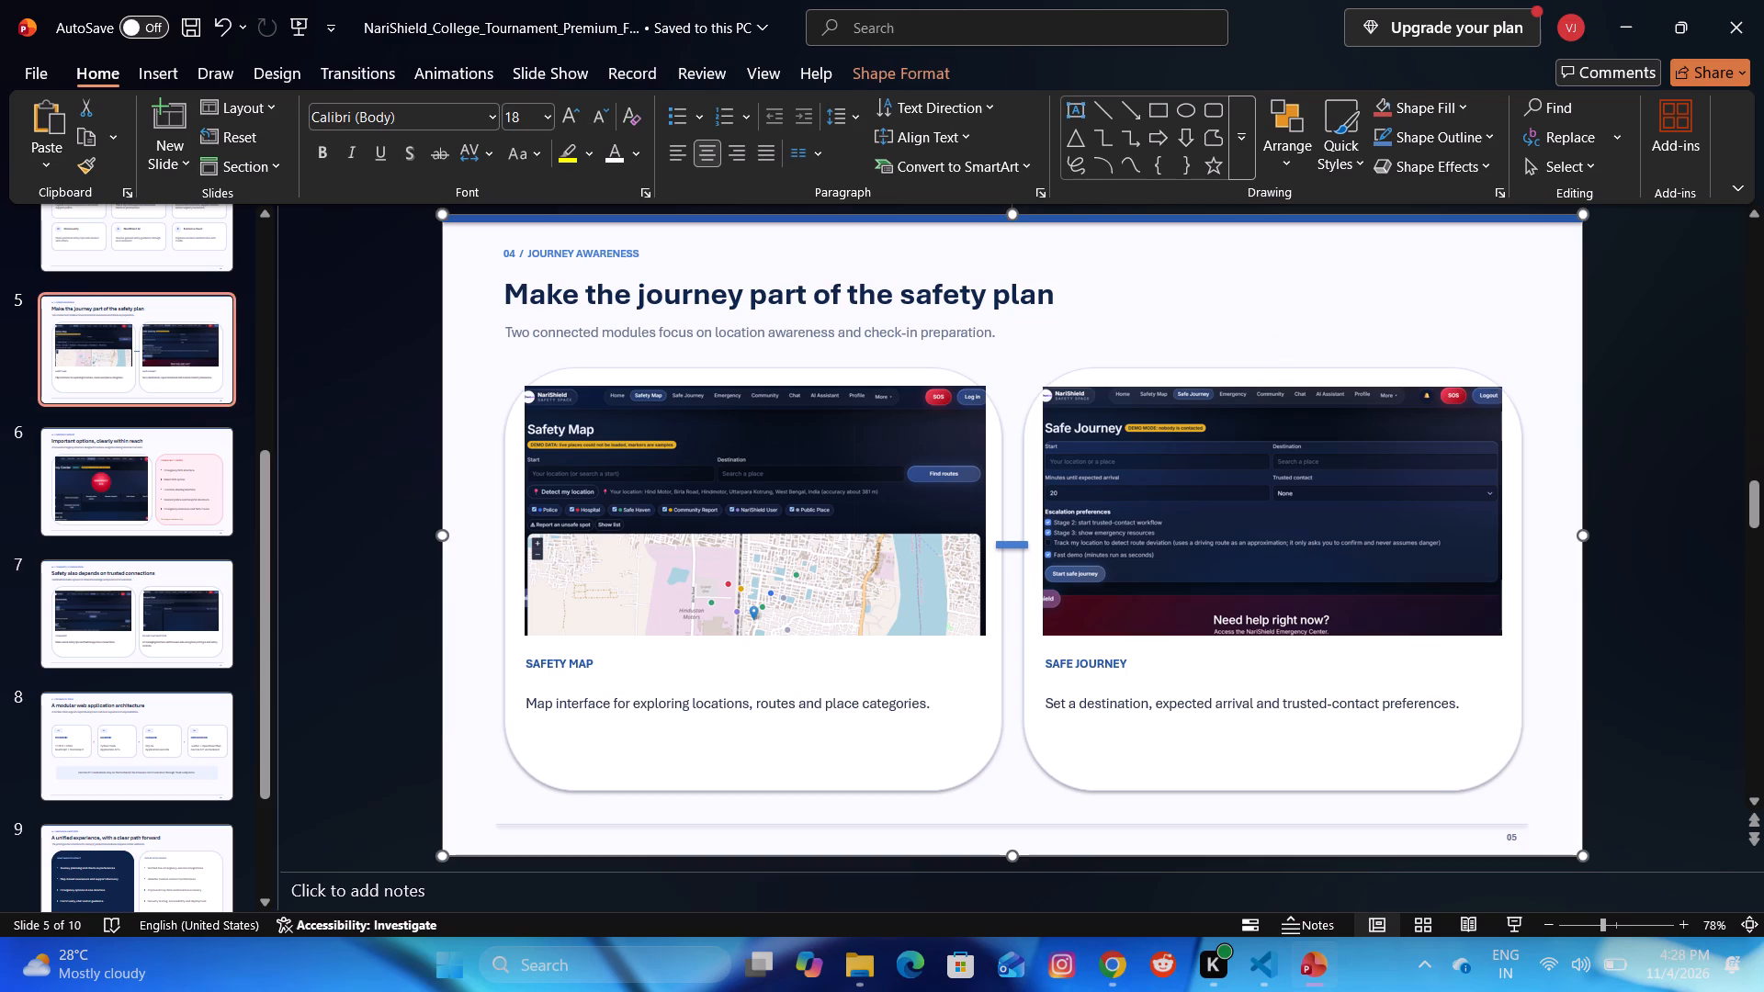
Review slides 4 back through 1 for layout and legibility problems.
scroll(141, 313, "up", 1)
left_click(164, 344)
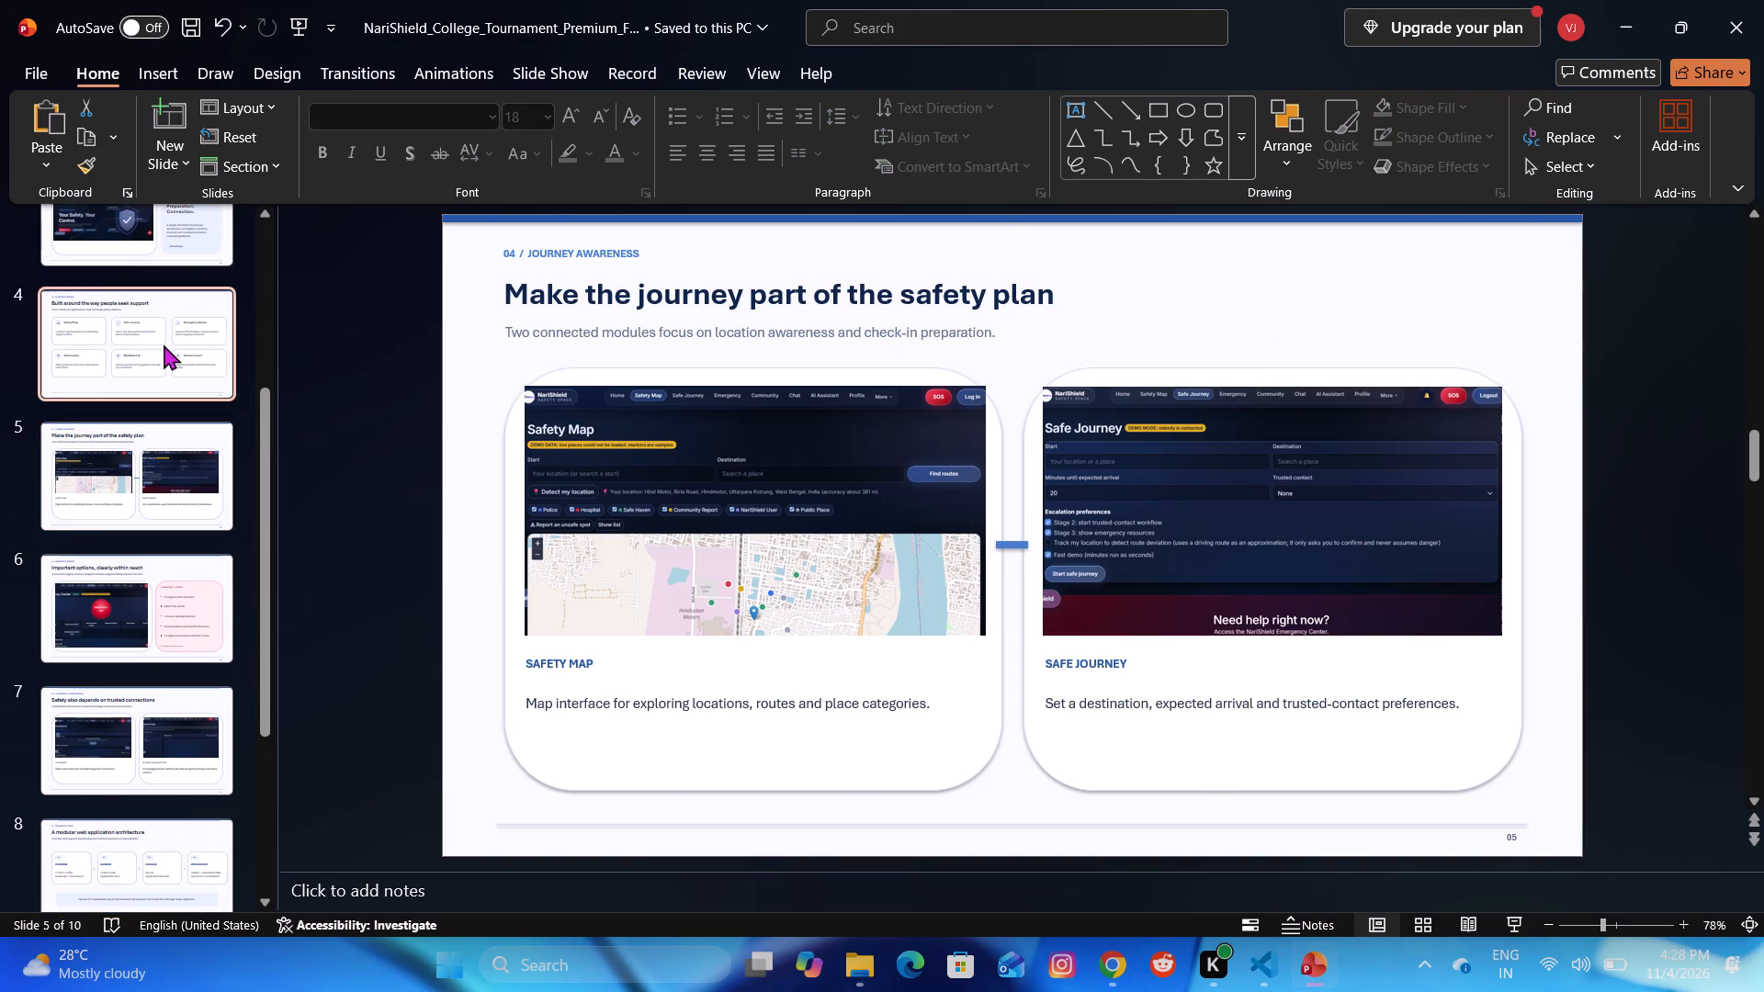
scroll(164, 344, "up", 1)
left_click(164, 383)
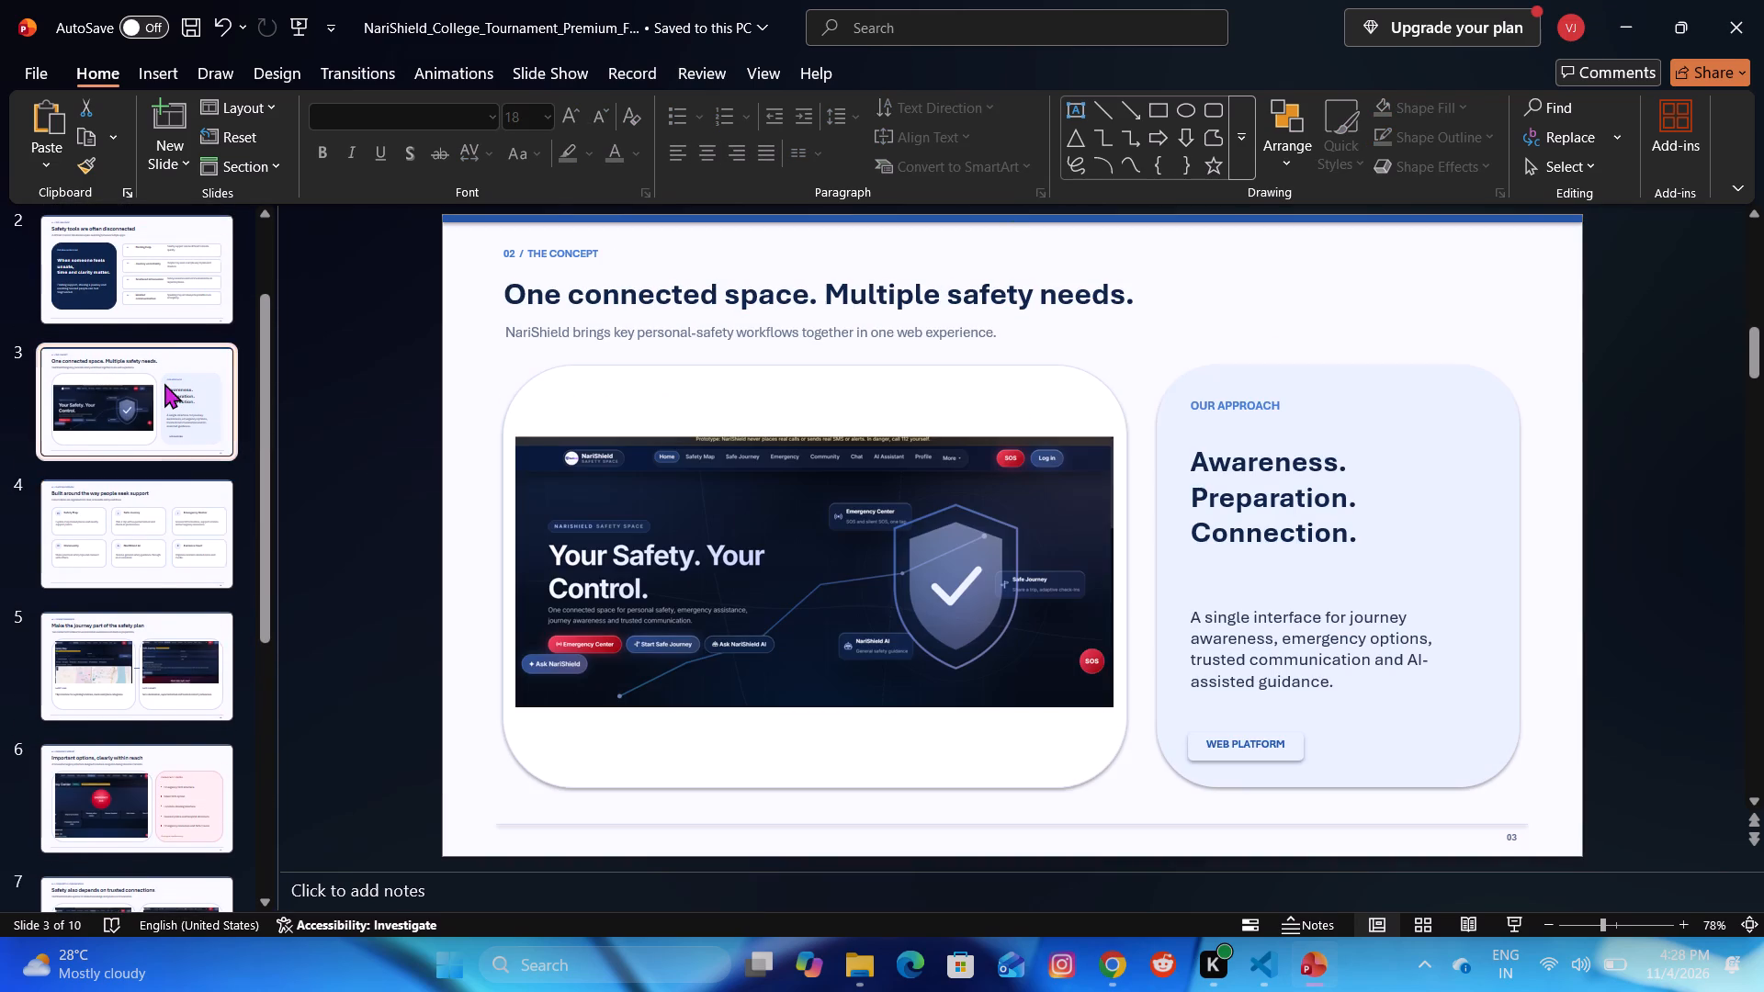
scroll(164, 333, "up", 1)
left_click(164, 333)
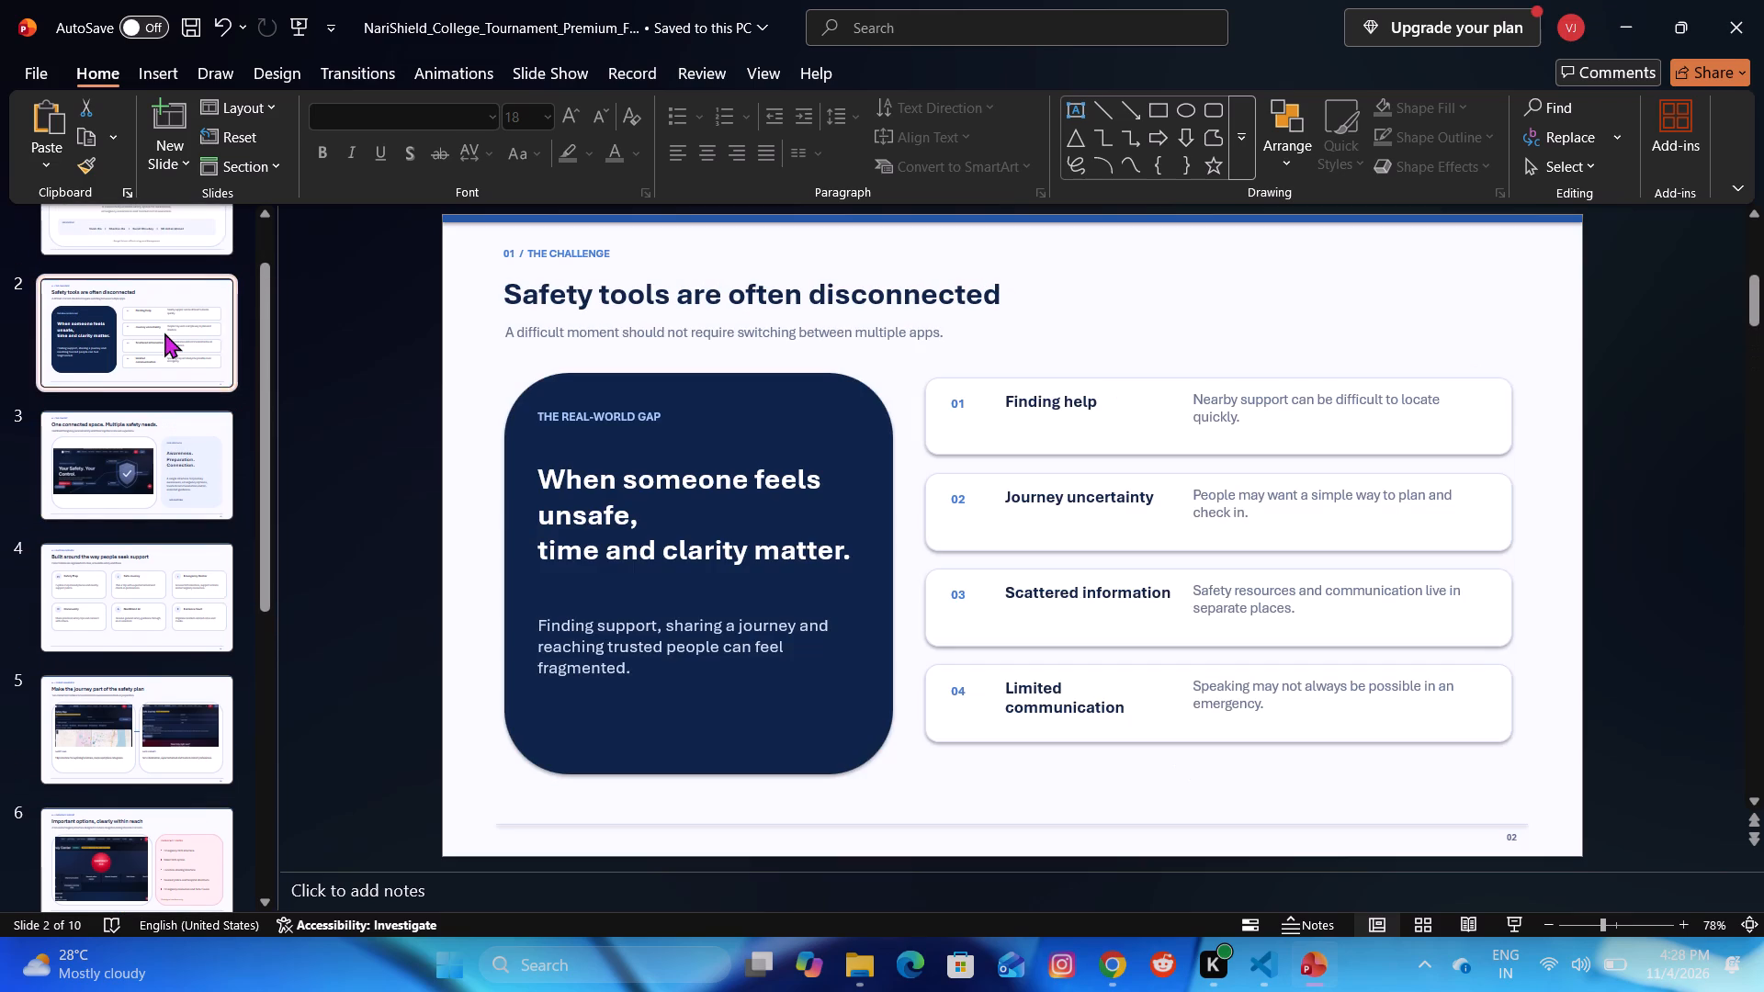
scroll(164, 333, "up", 1)
left_click(197, 284)
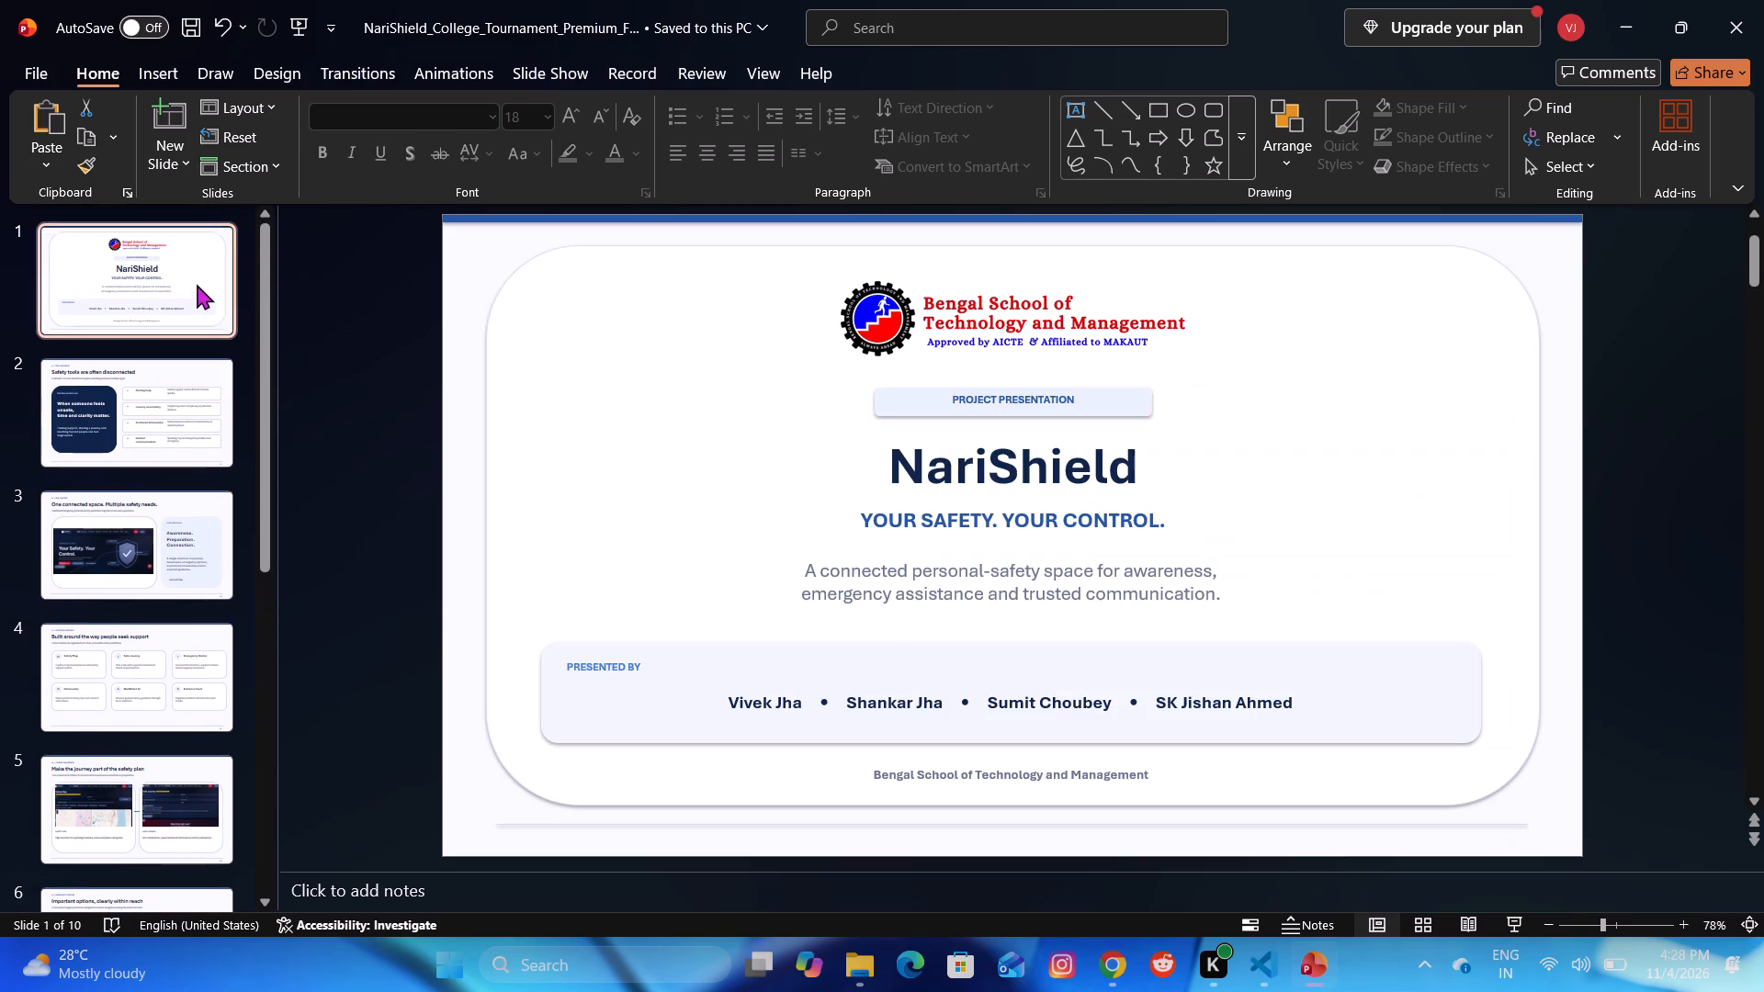
Play the slide show from the title slide through slide 4 to check the layout at full screen, and end it.
scroll(197, 284, "up", 1)
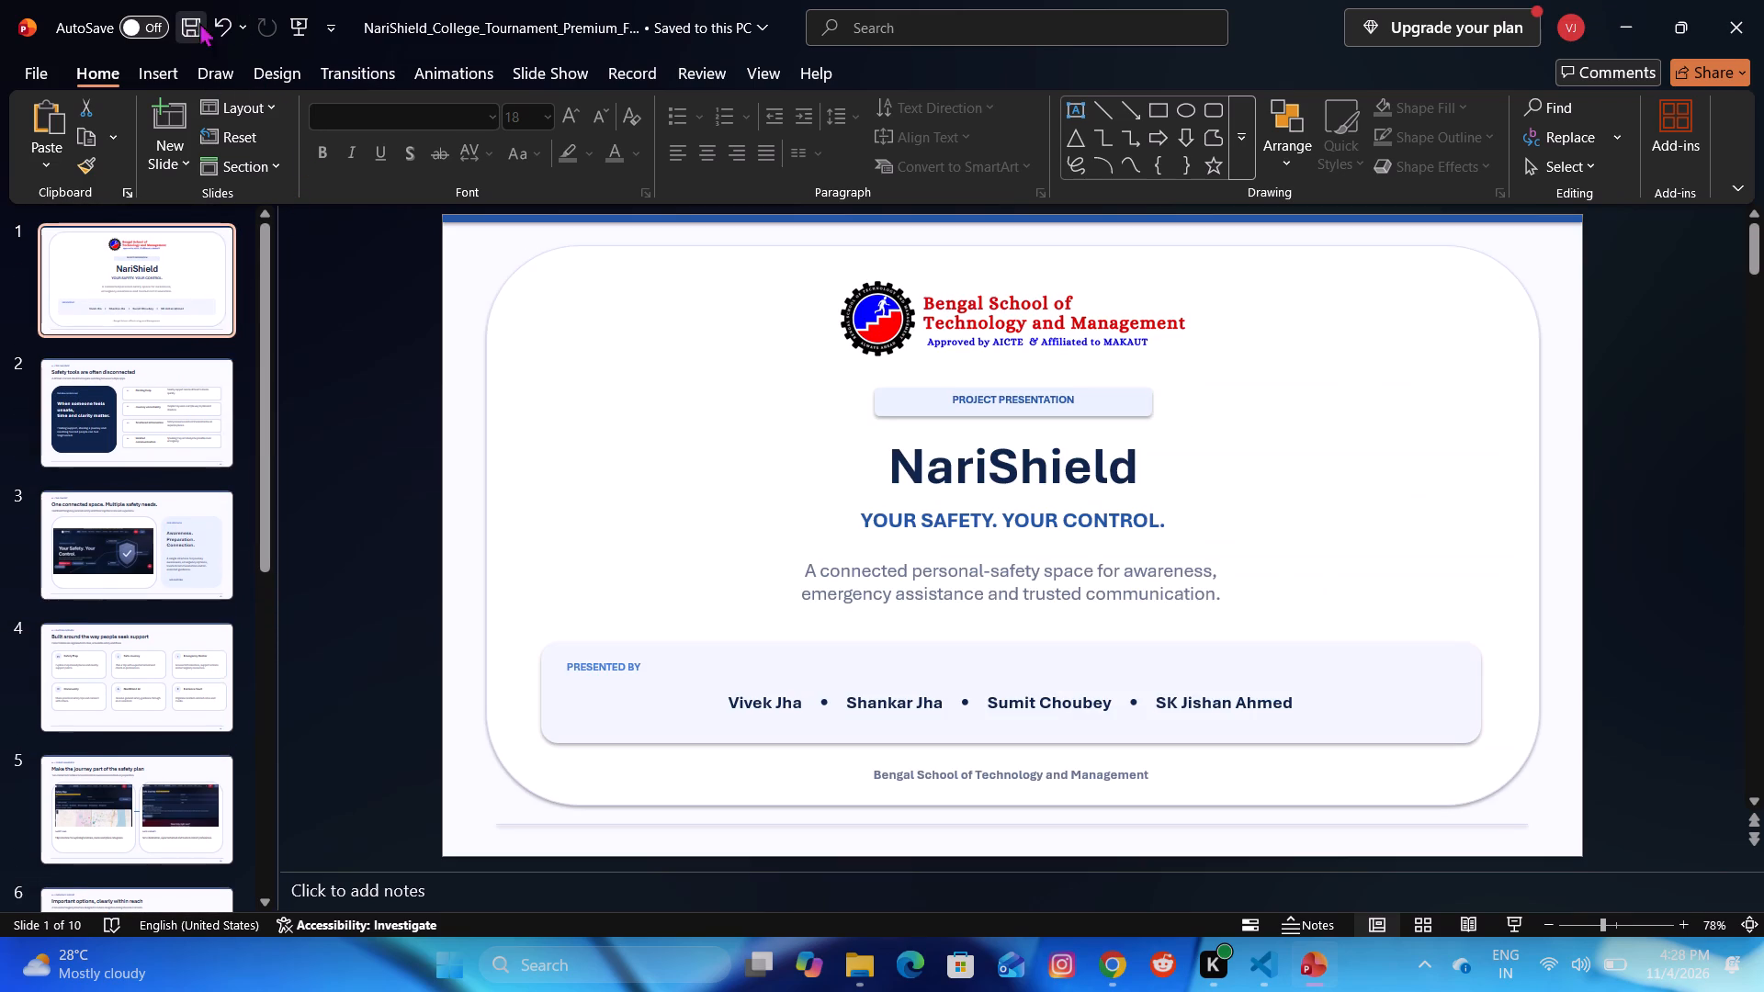
left_click(298, 29)
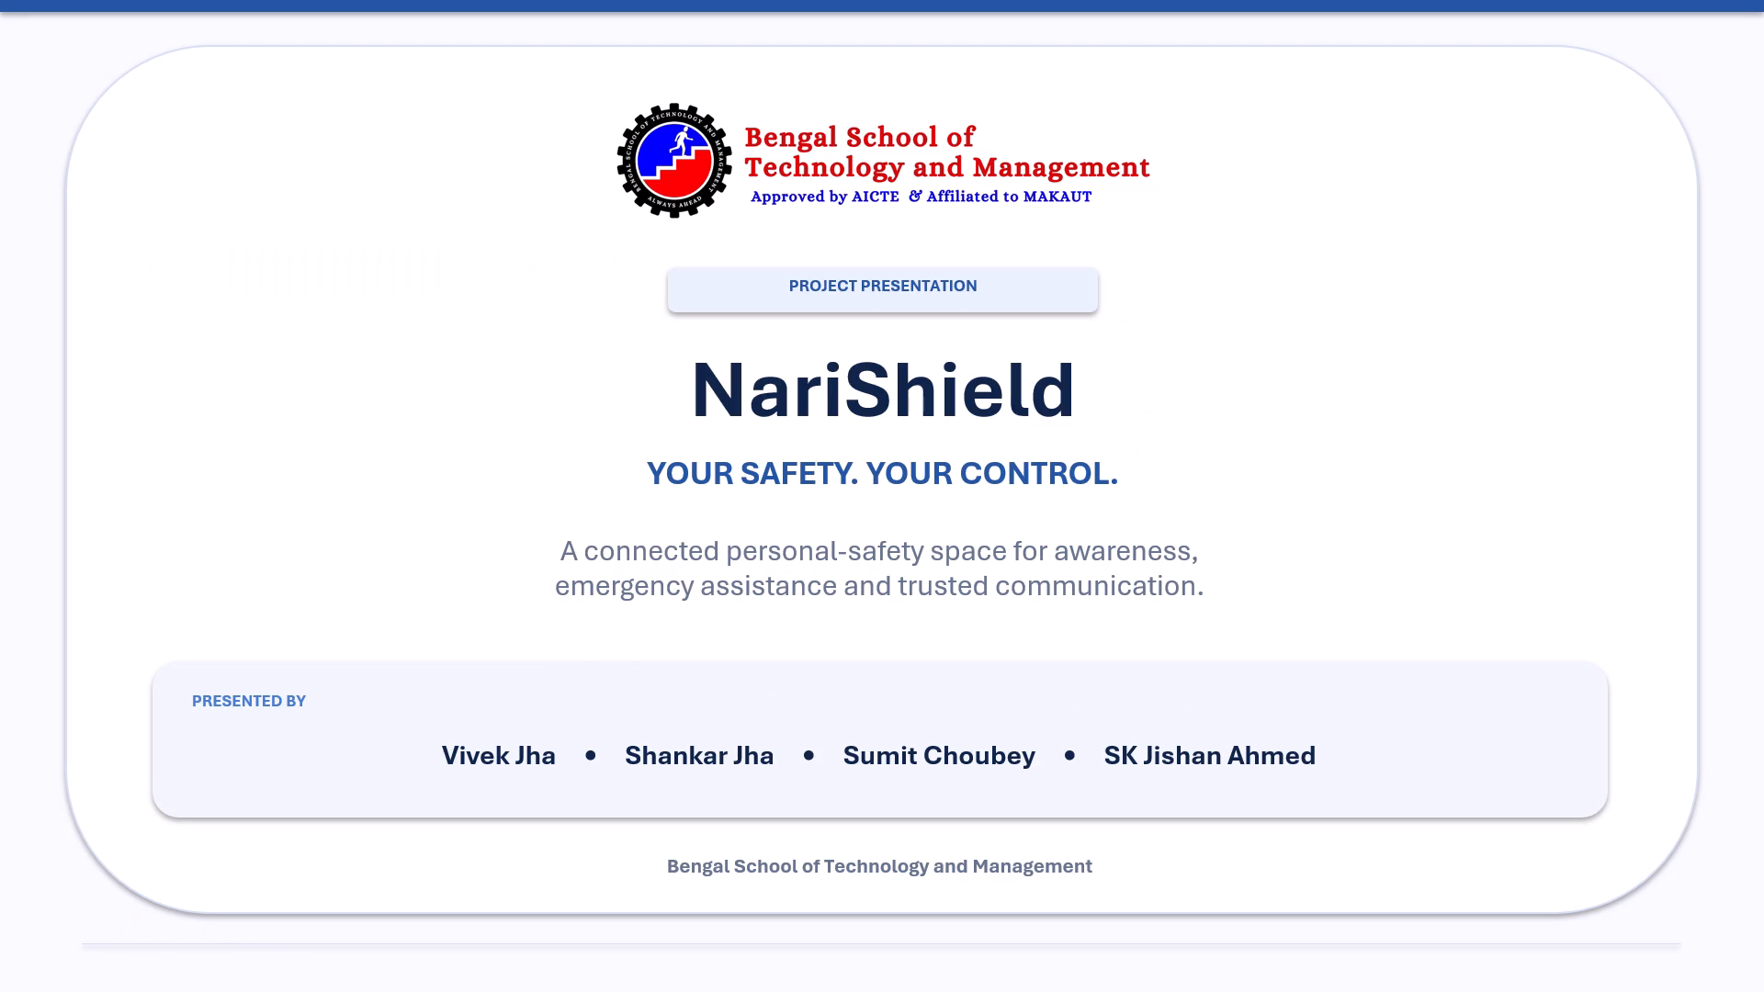
key("Right")
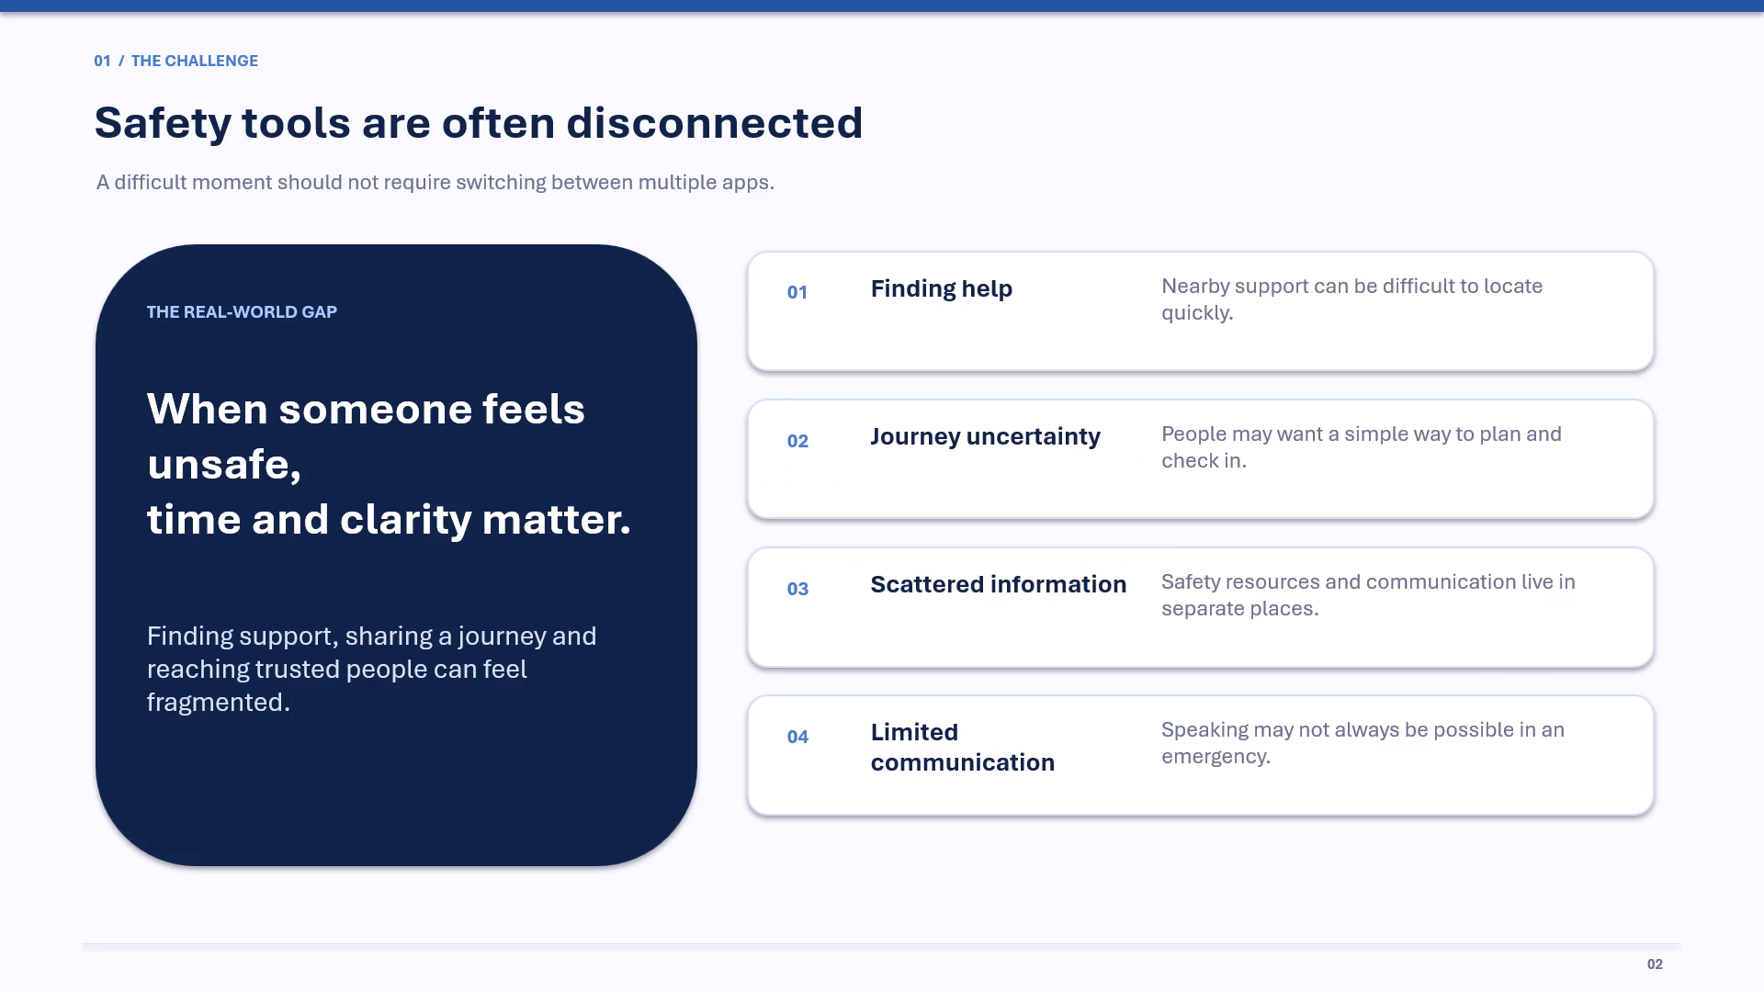
left_click(412, 163)
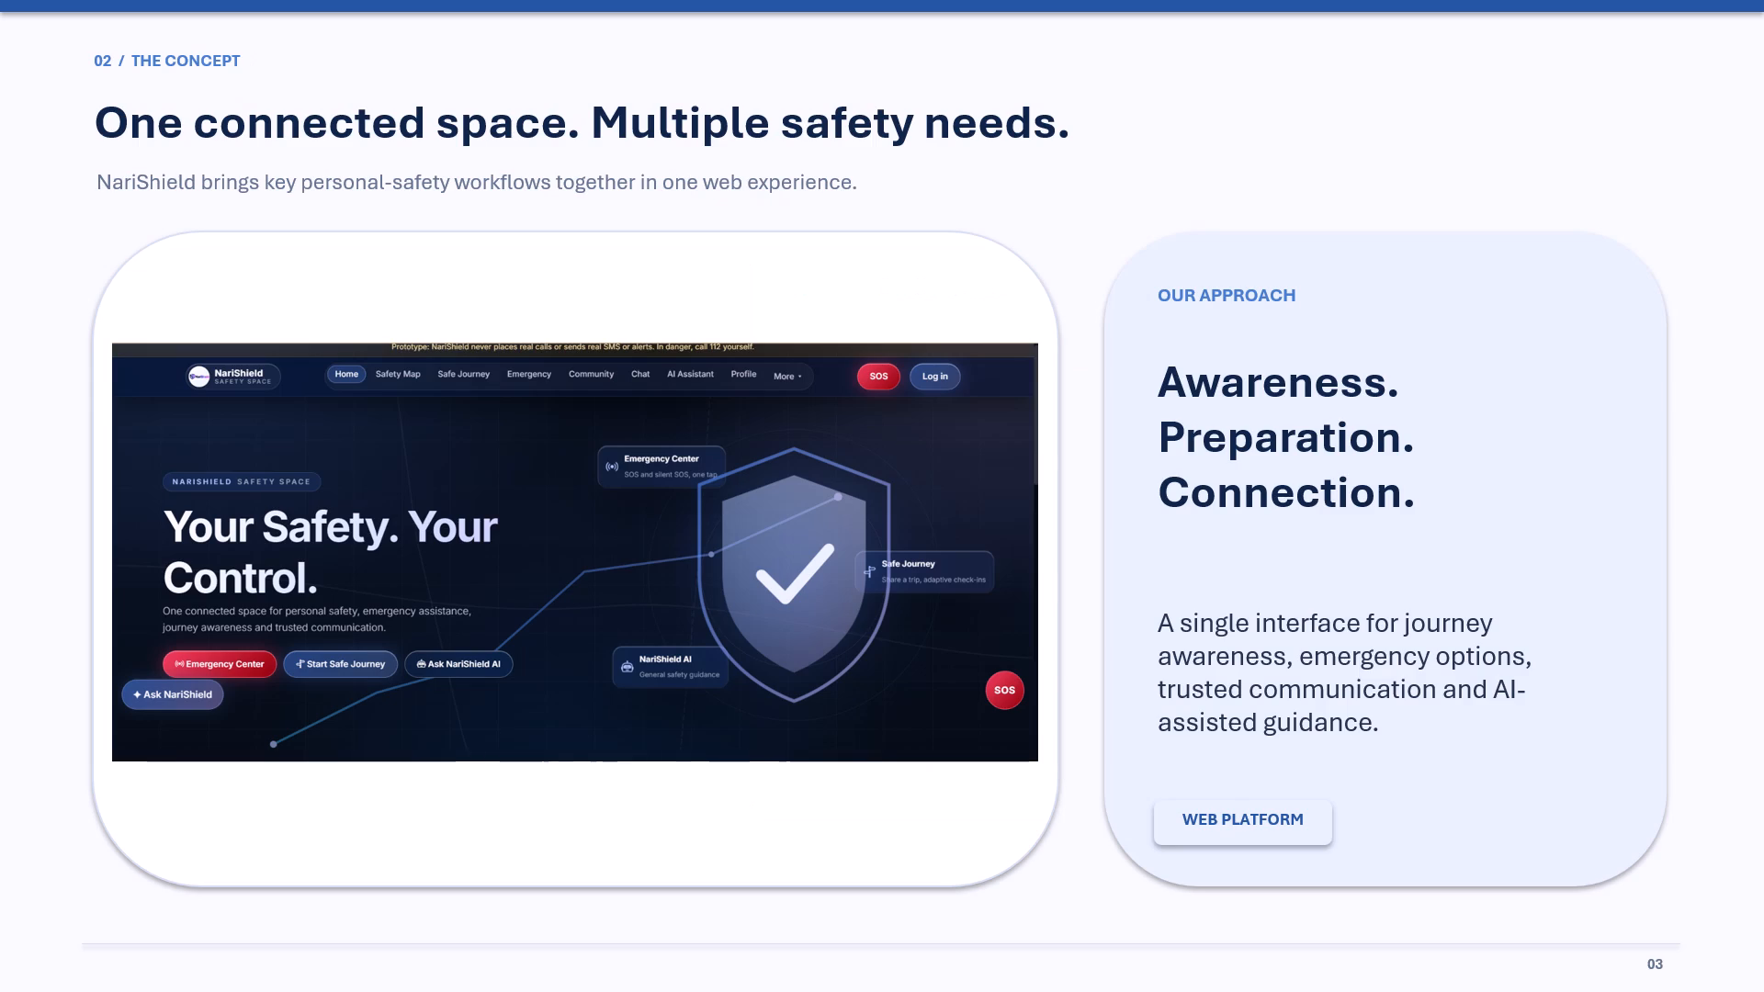
left_click(412, 163)
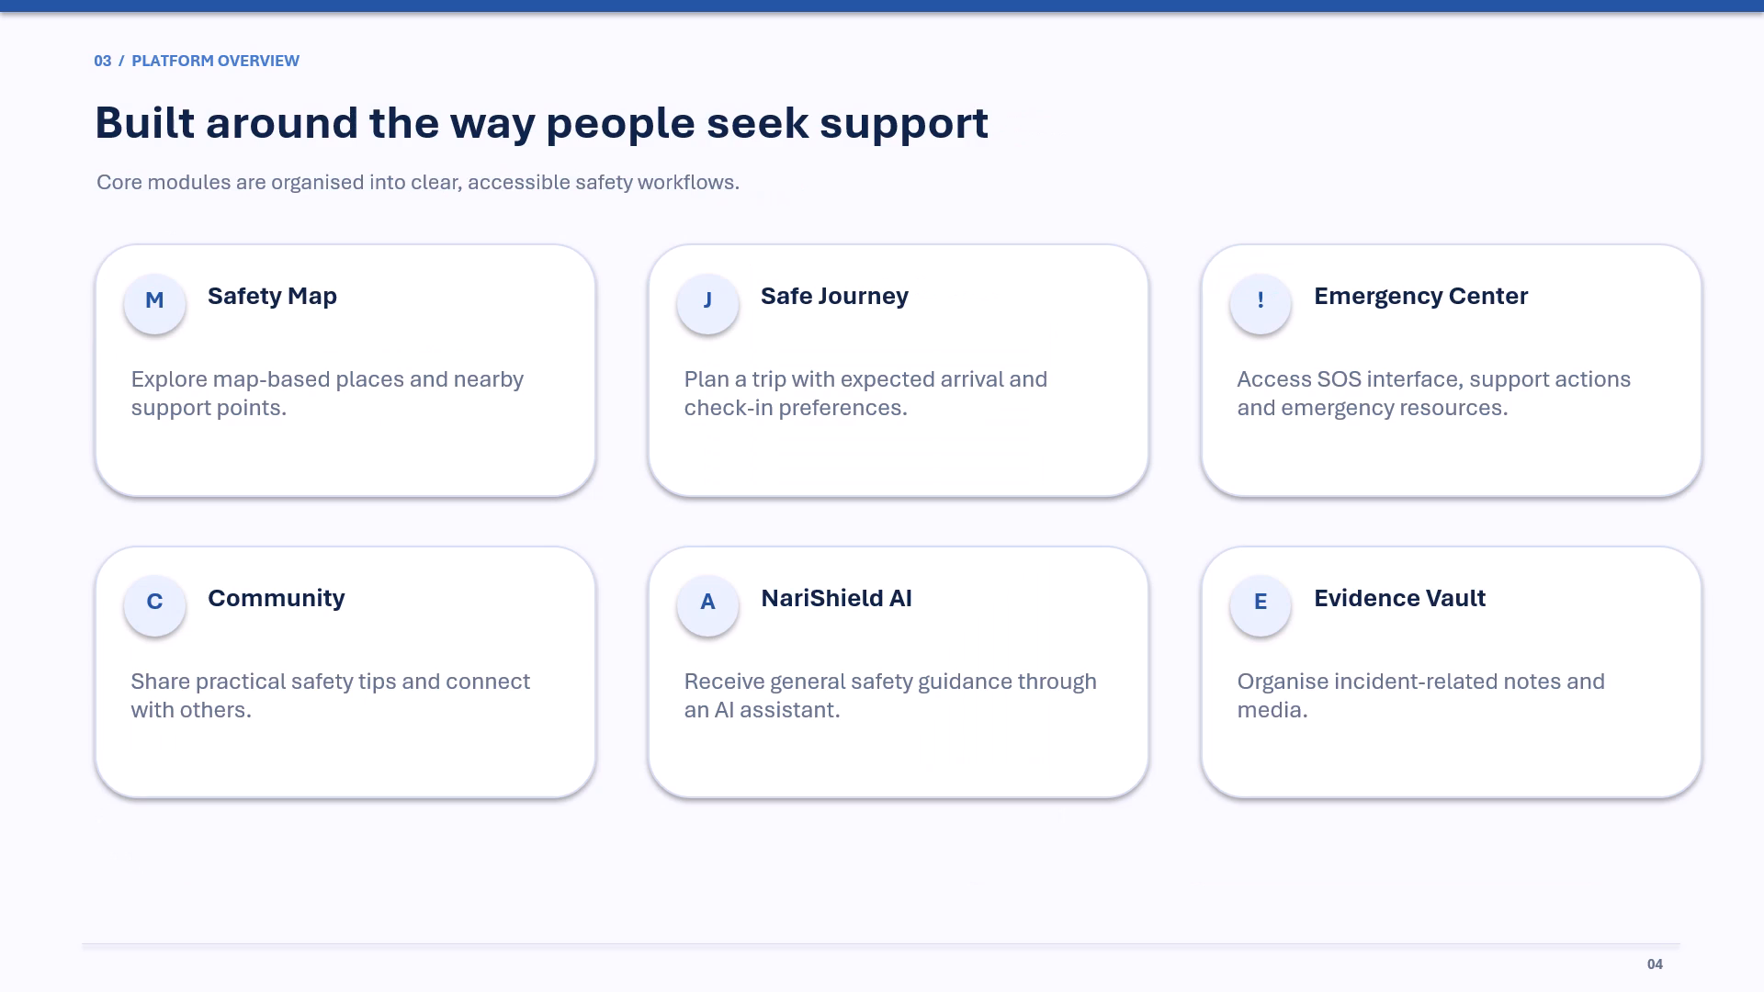
key("Escape")
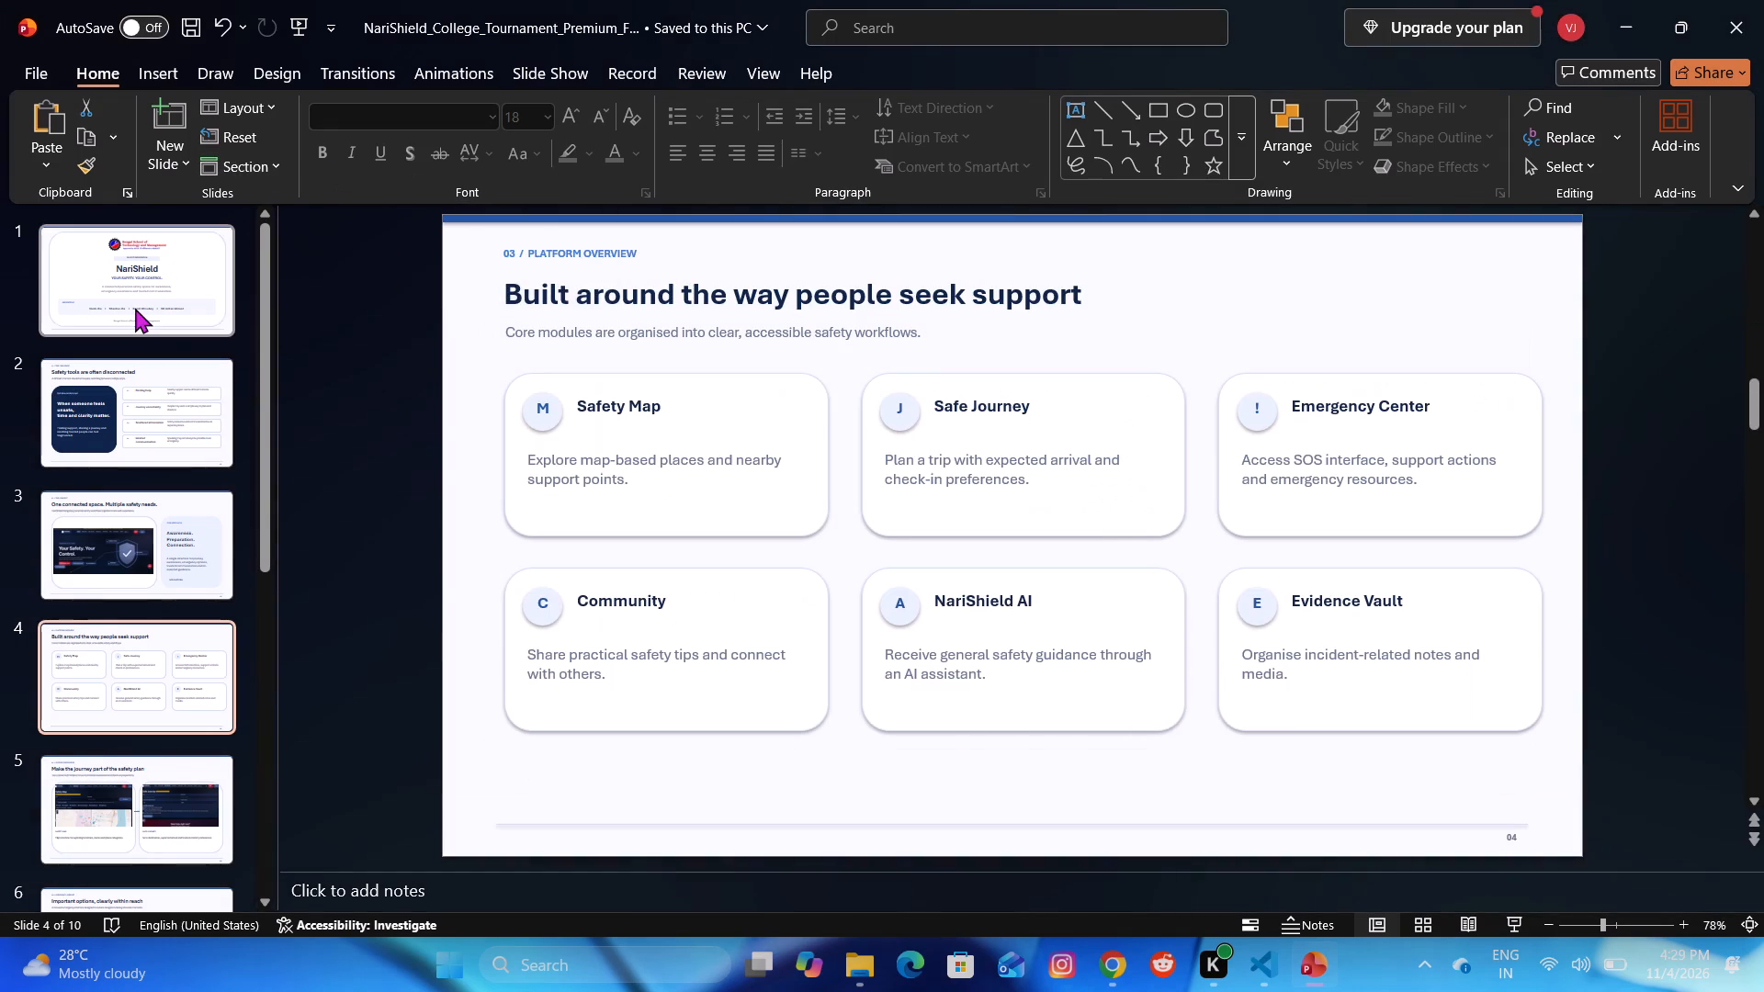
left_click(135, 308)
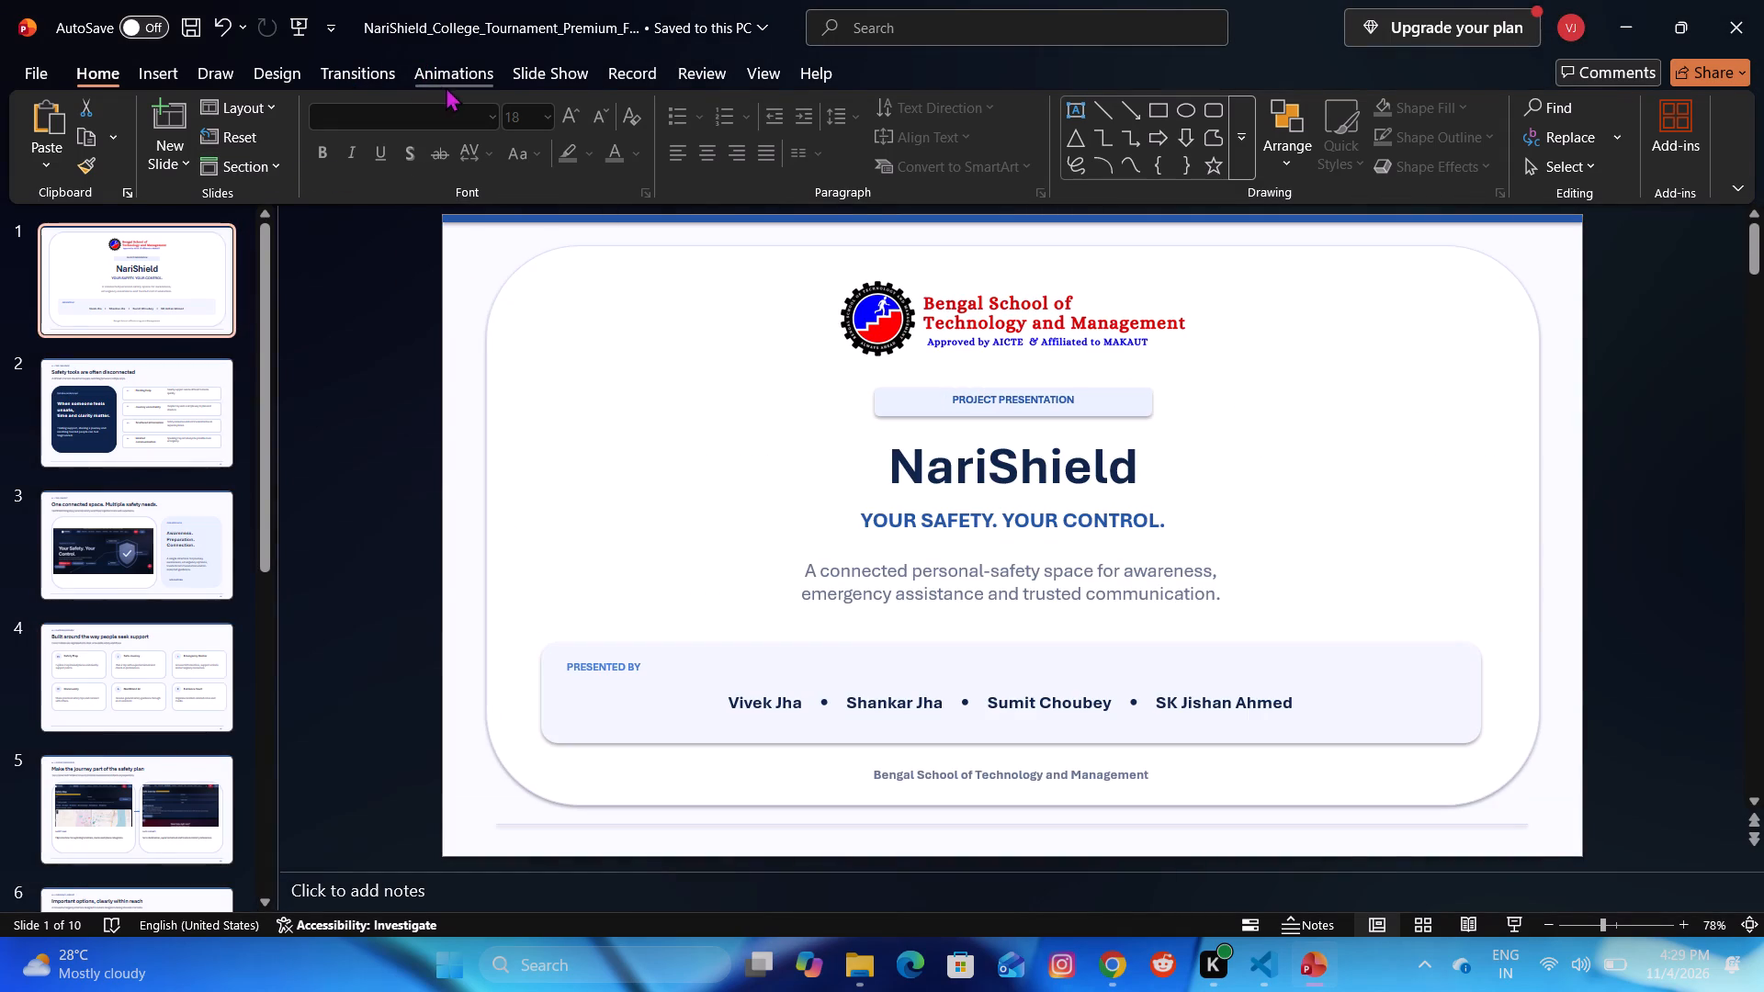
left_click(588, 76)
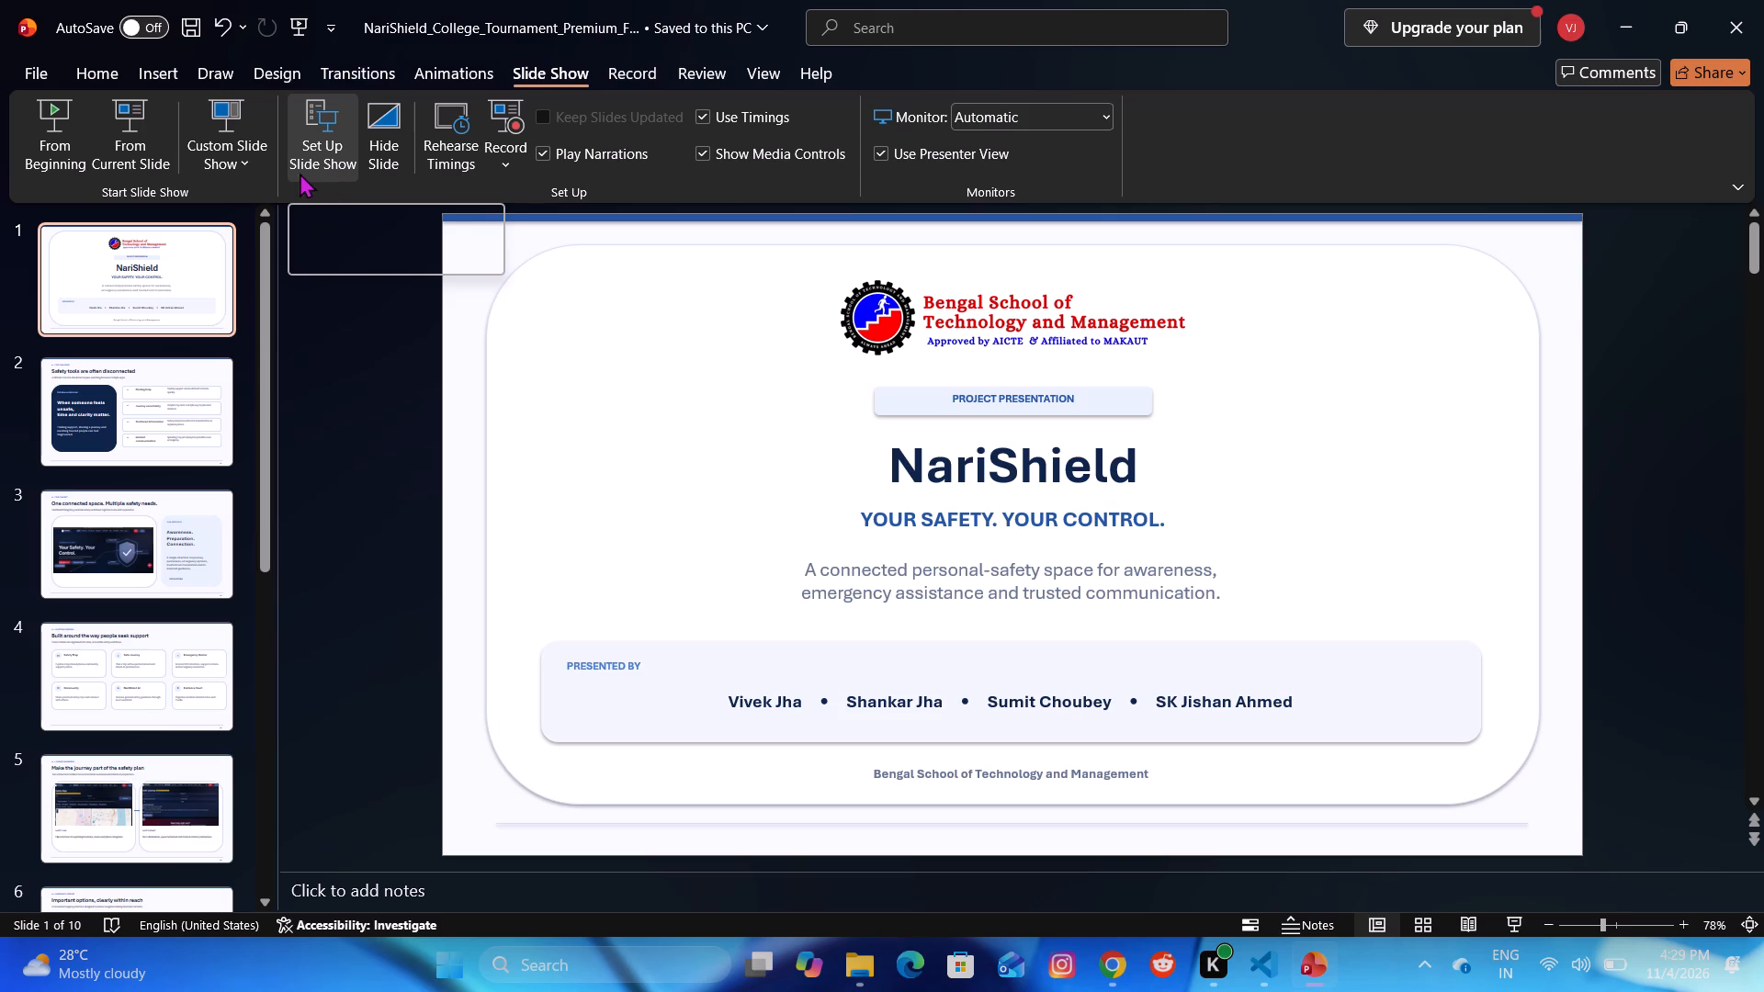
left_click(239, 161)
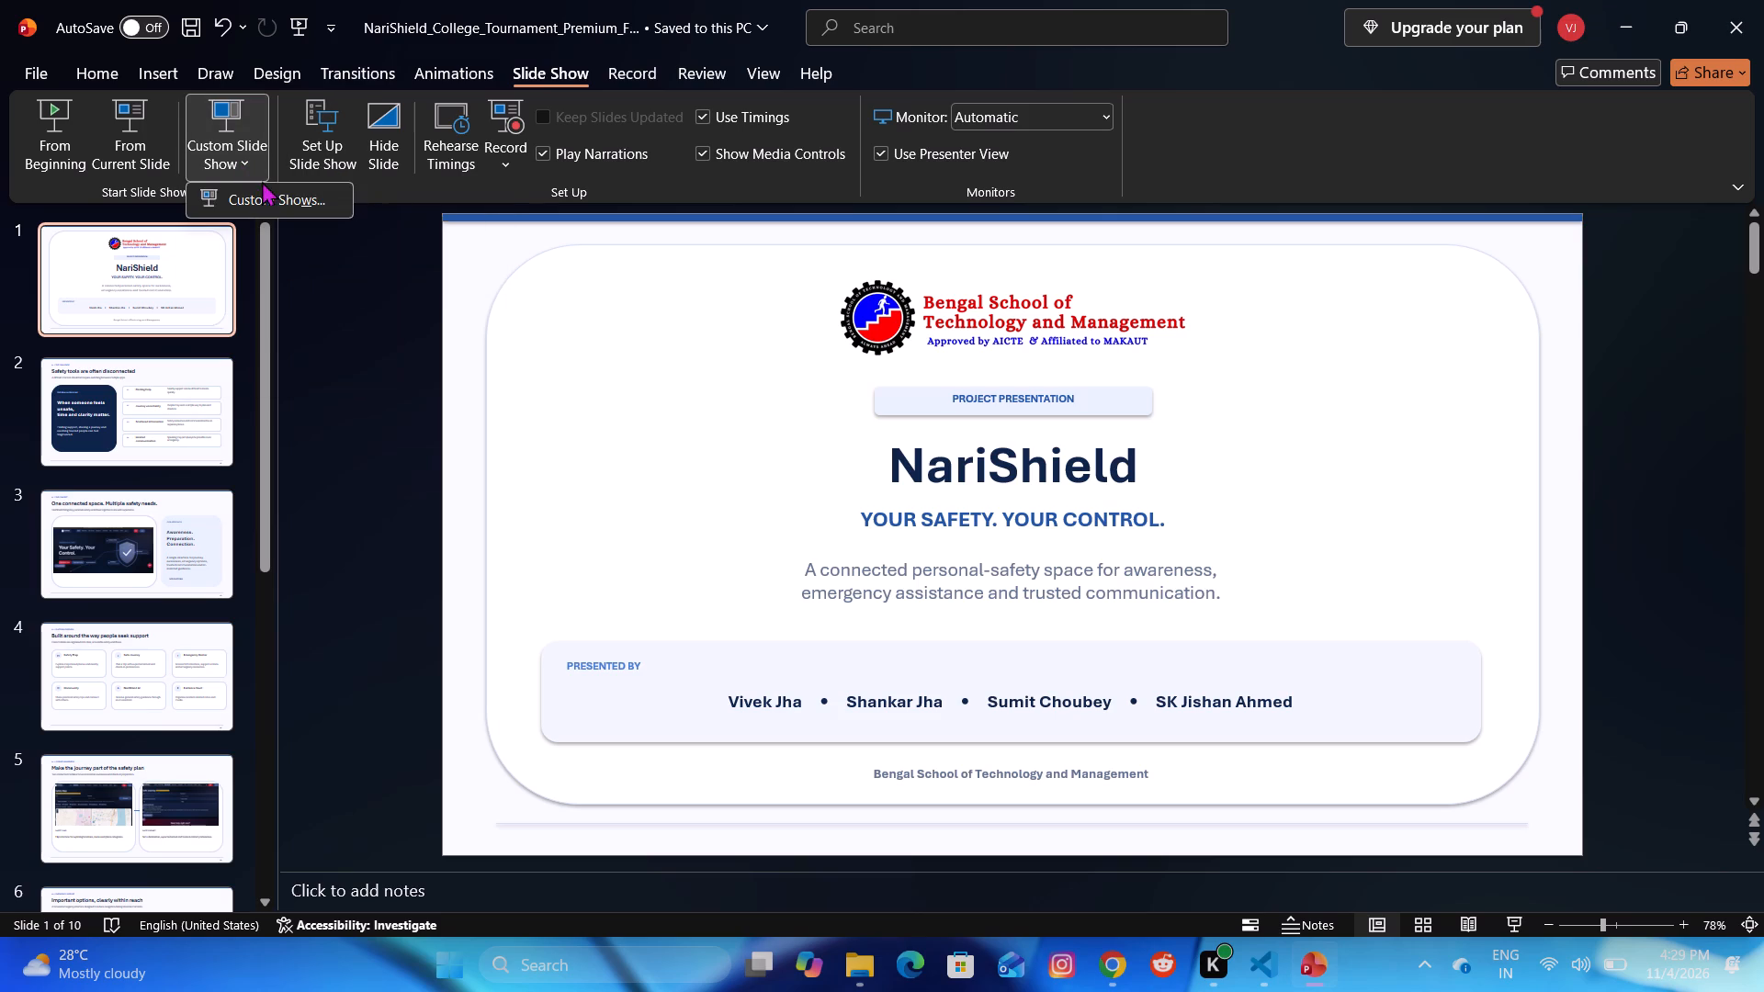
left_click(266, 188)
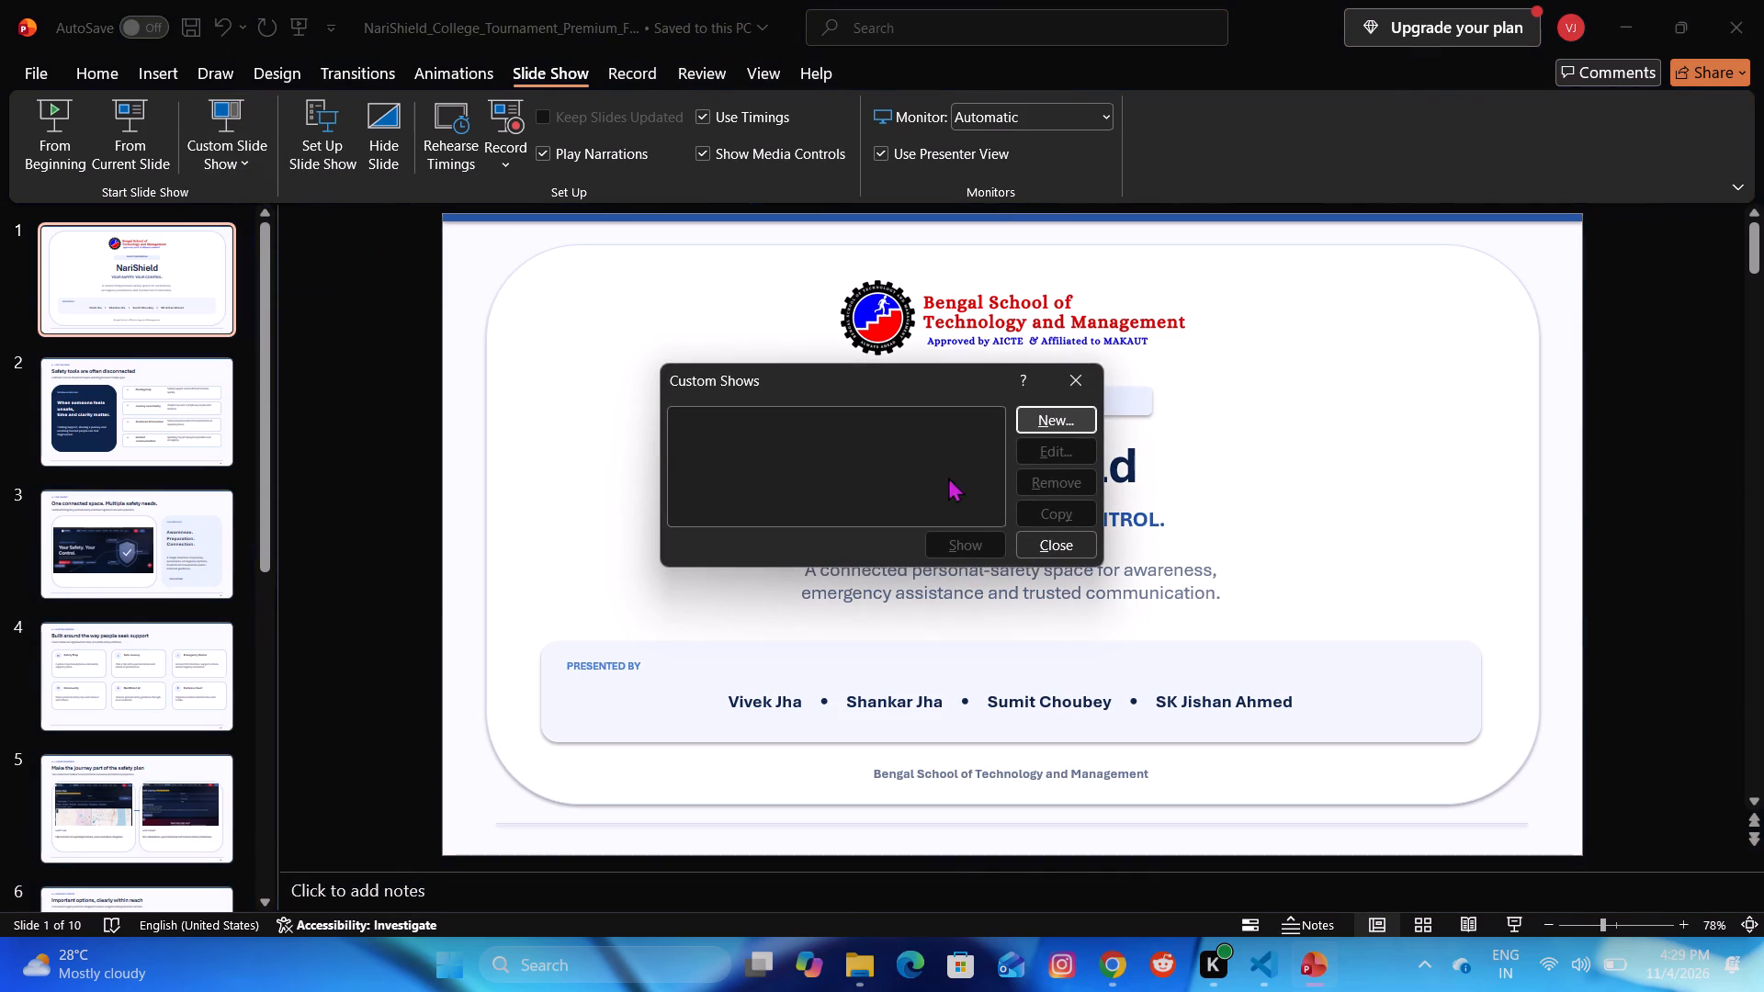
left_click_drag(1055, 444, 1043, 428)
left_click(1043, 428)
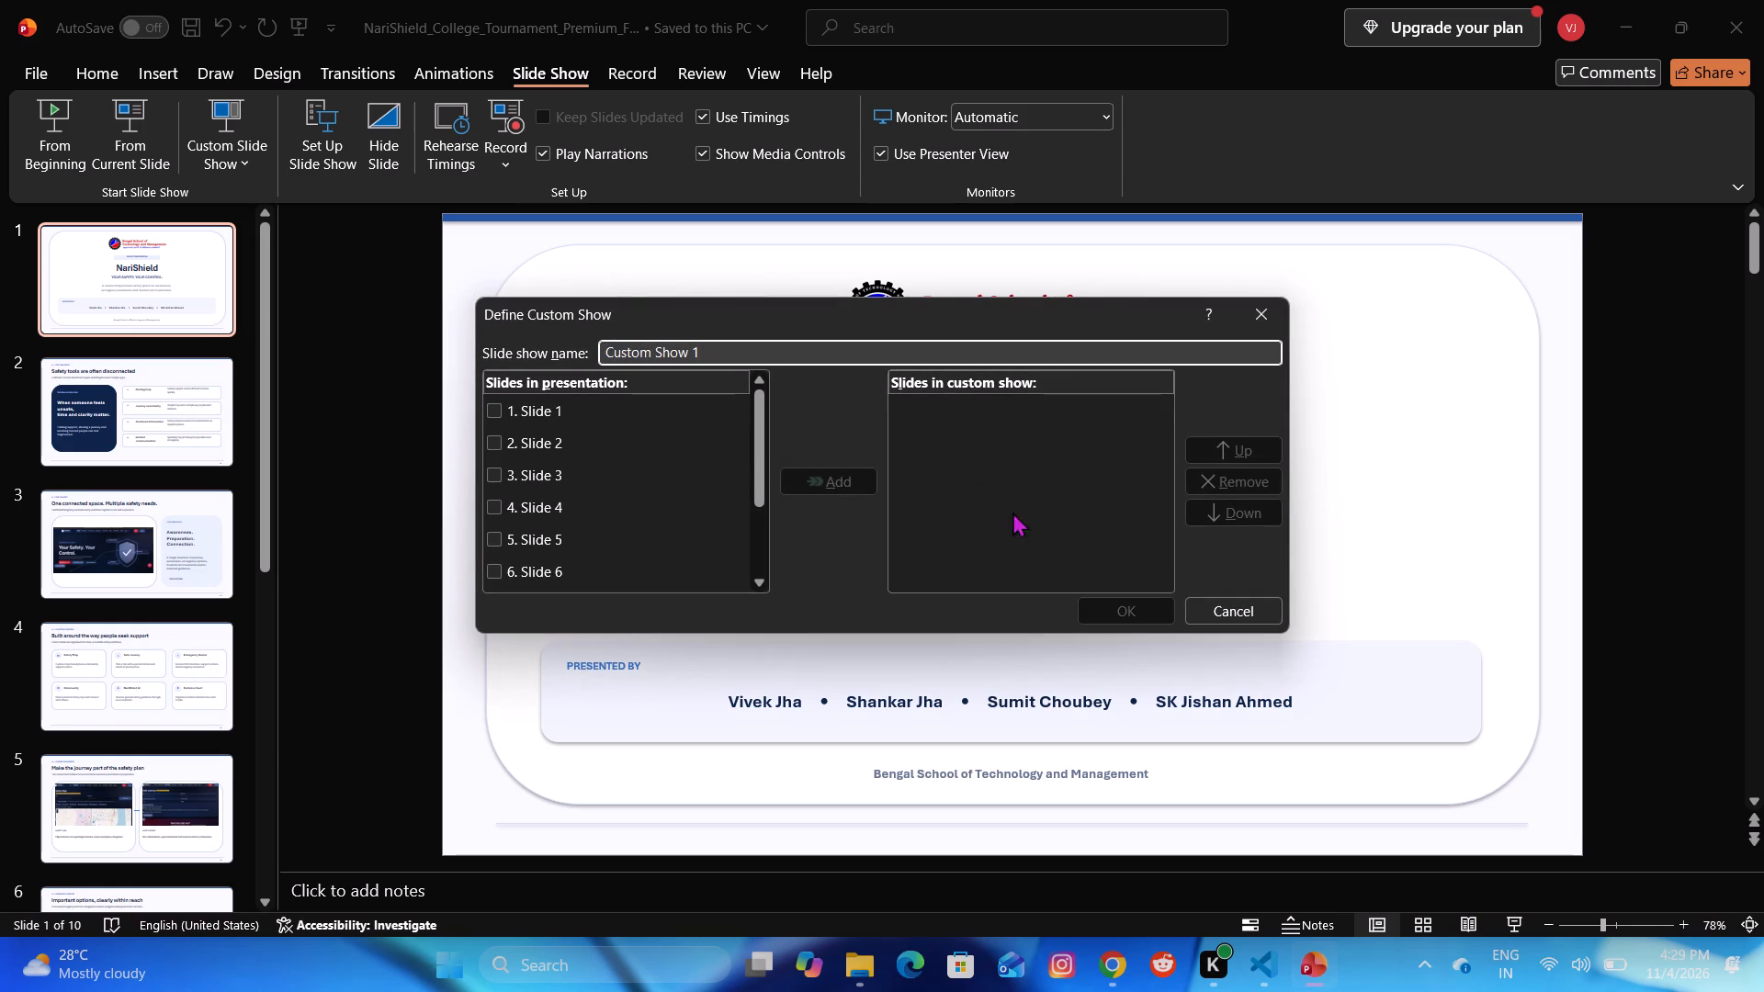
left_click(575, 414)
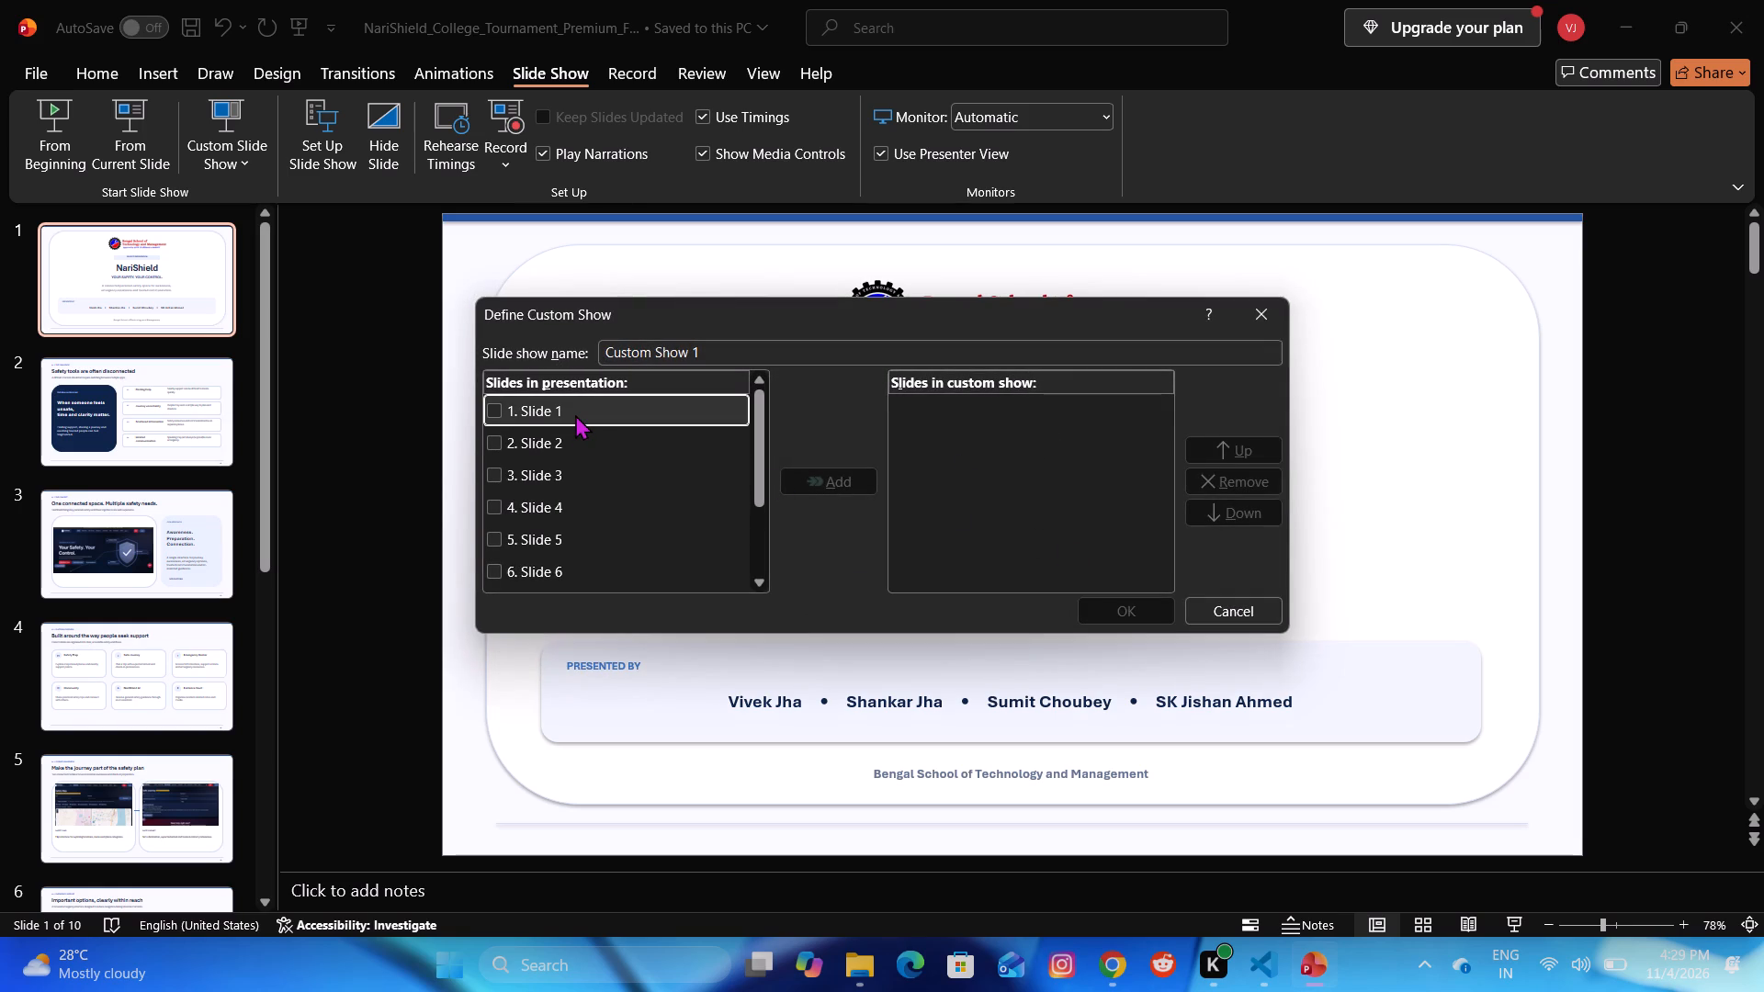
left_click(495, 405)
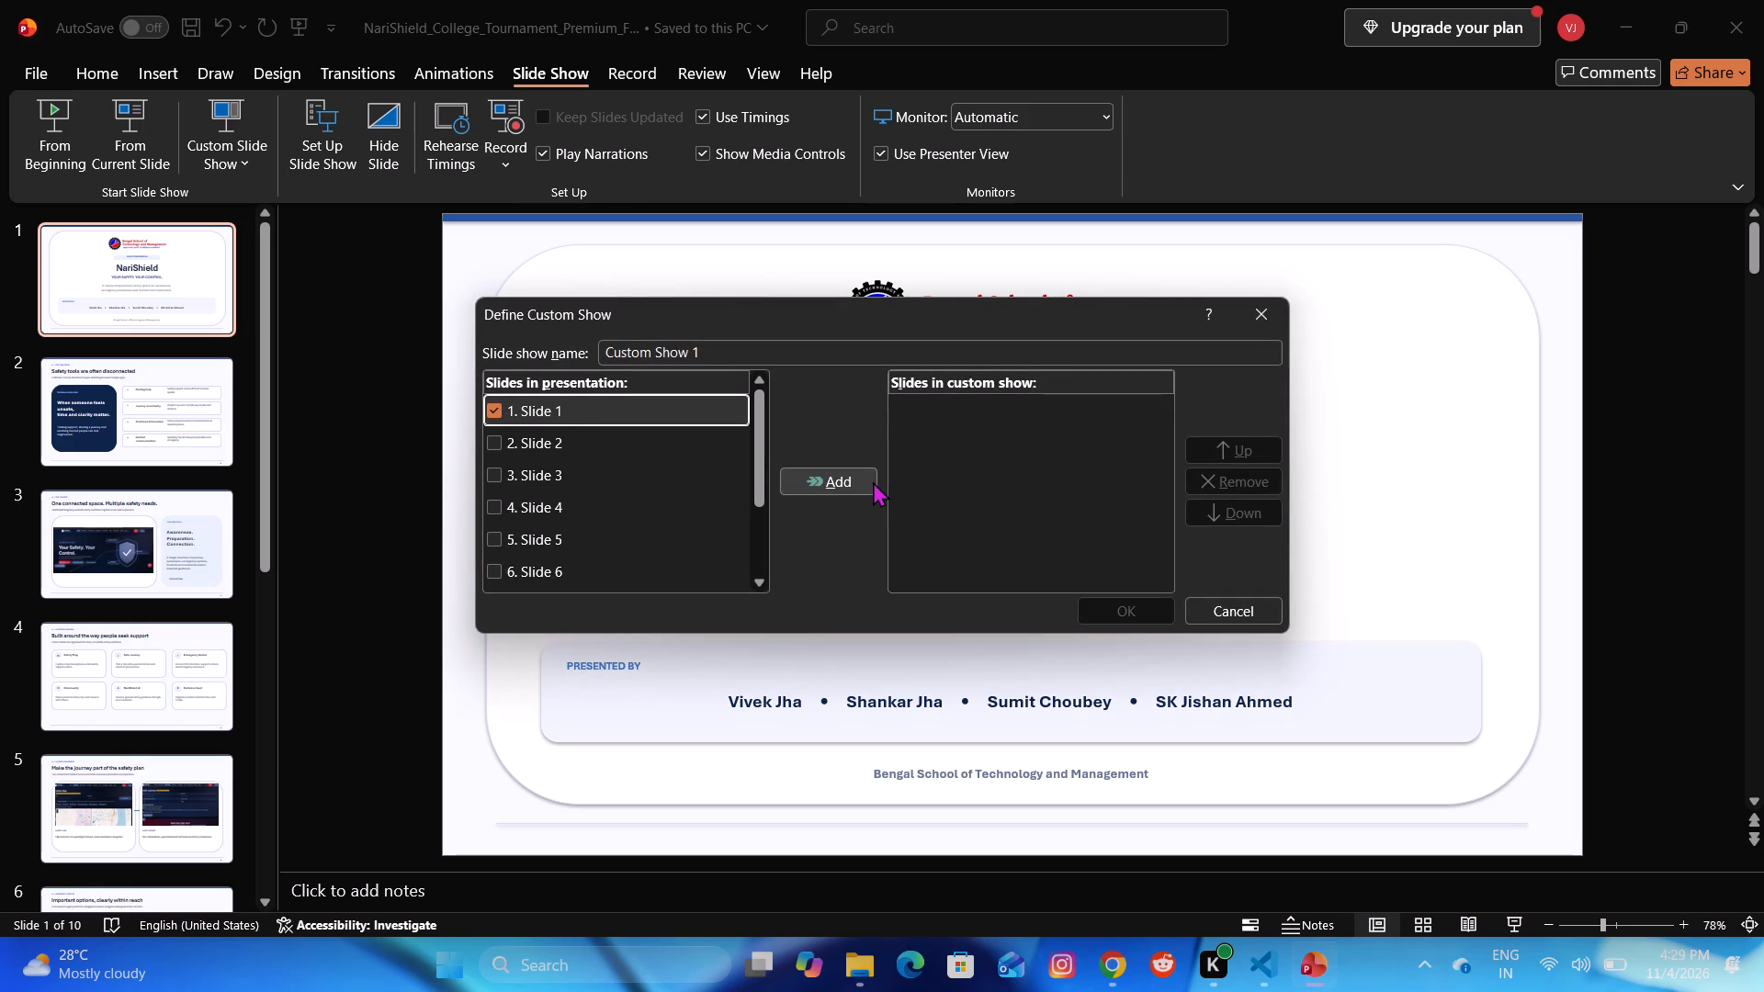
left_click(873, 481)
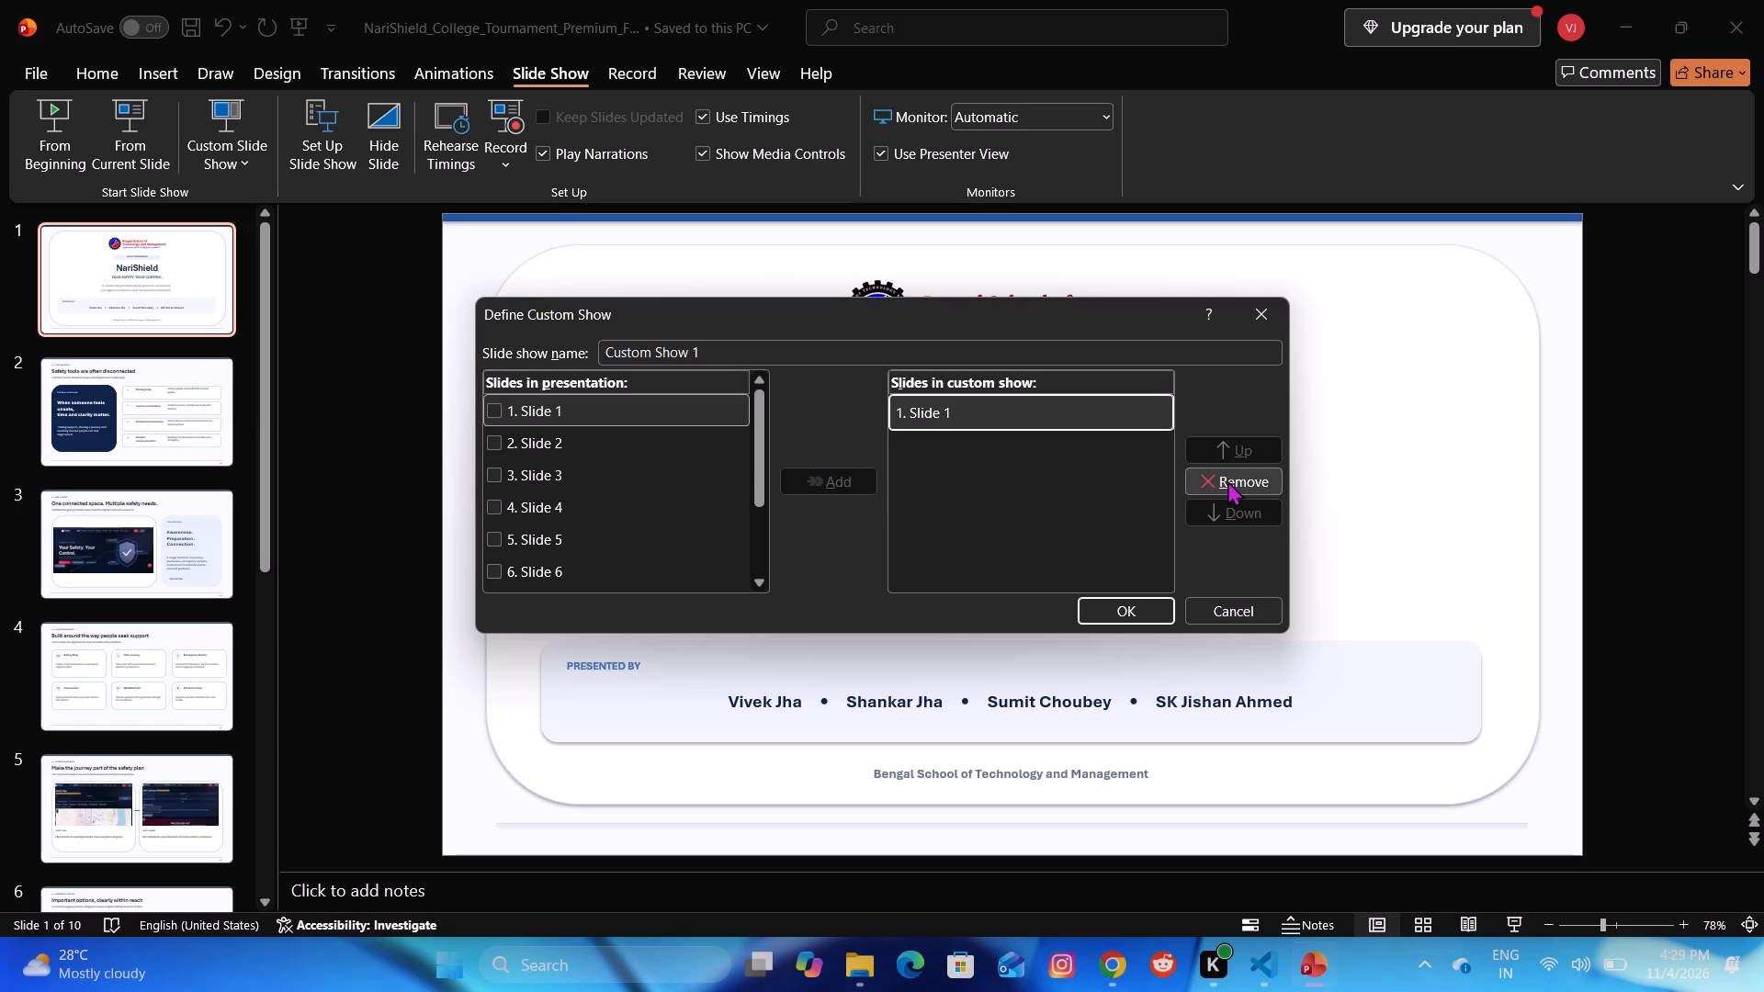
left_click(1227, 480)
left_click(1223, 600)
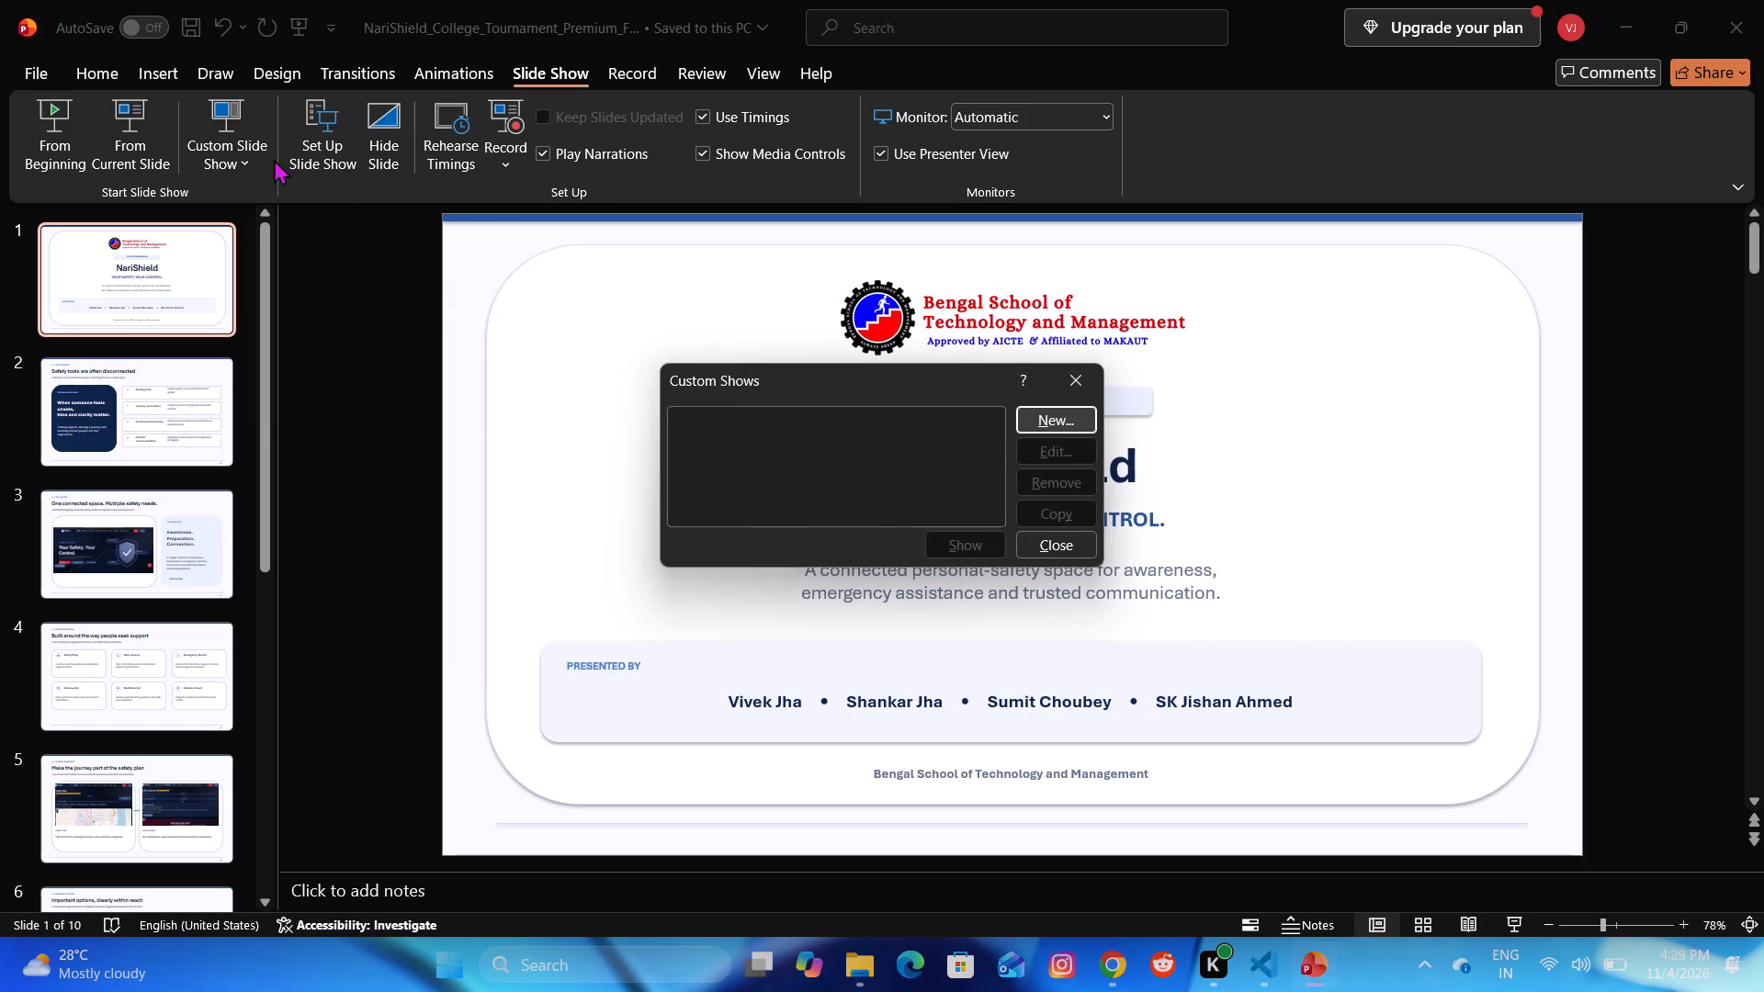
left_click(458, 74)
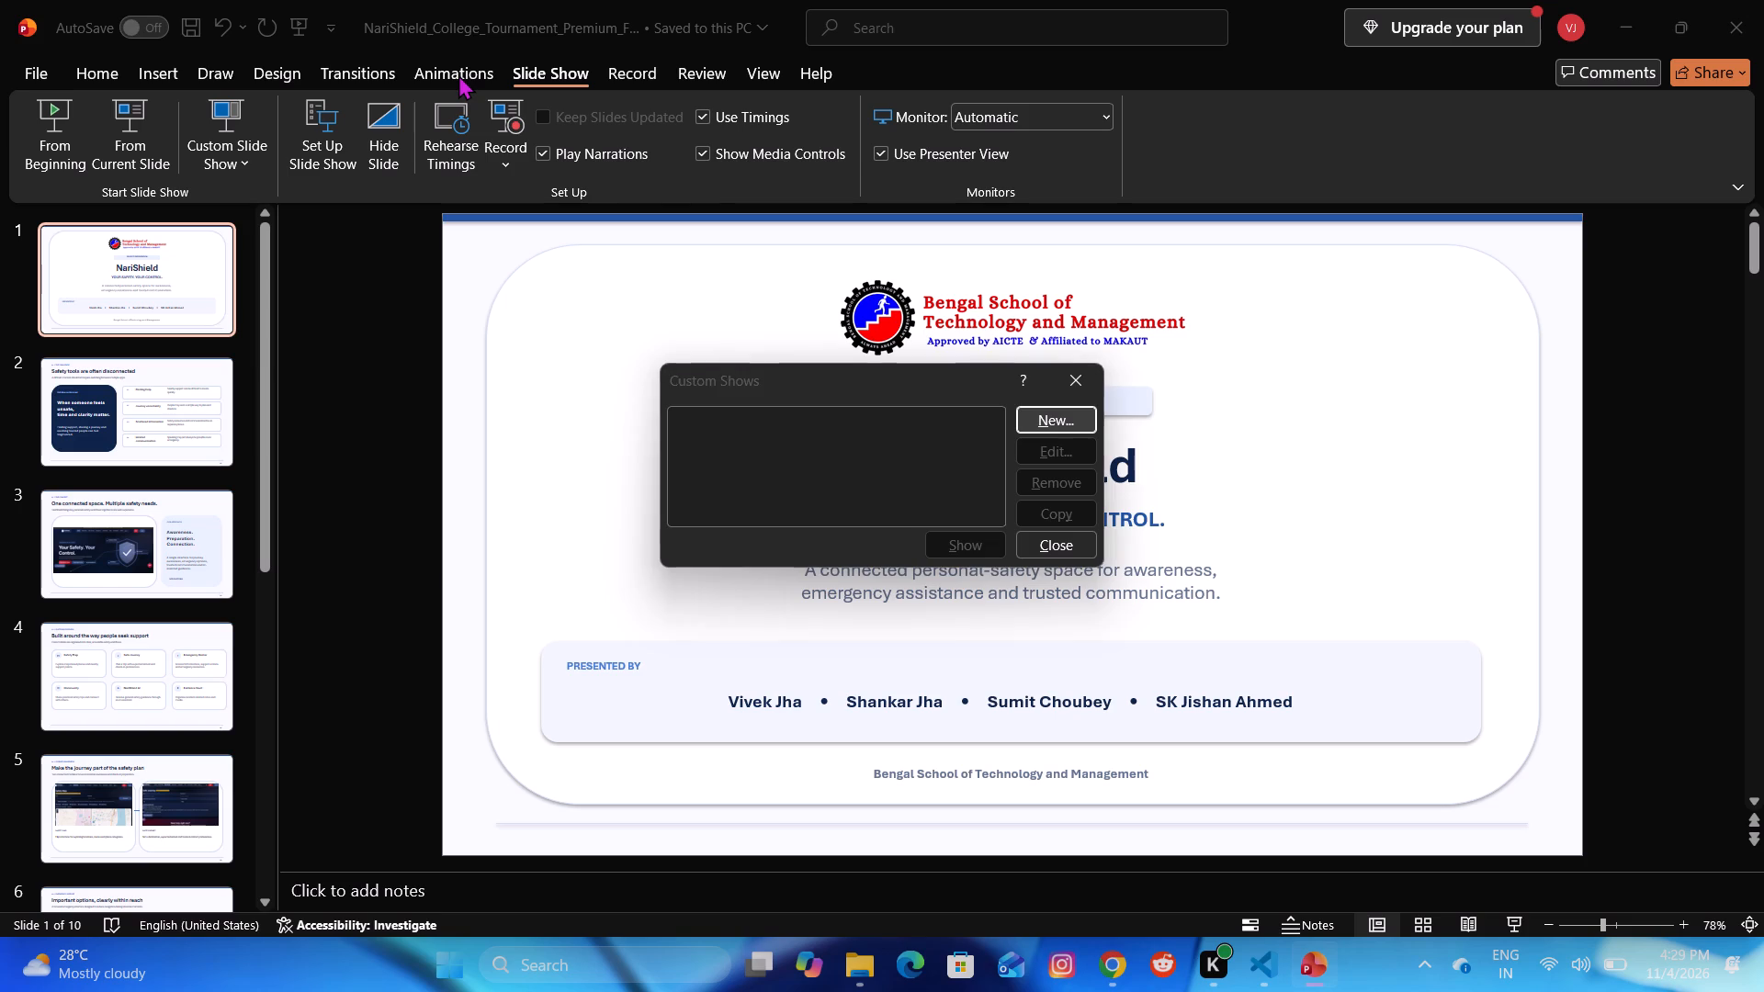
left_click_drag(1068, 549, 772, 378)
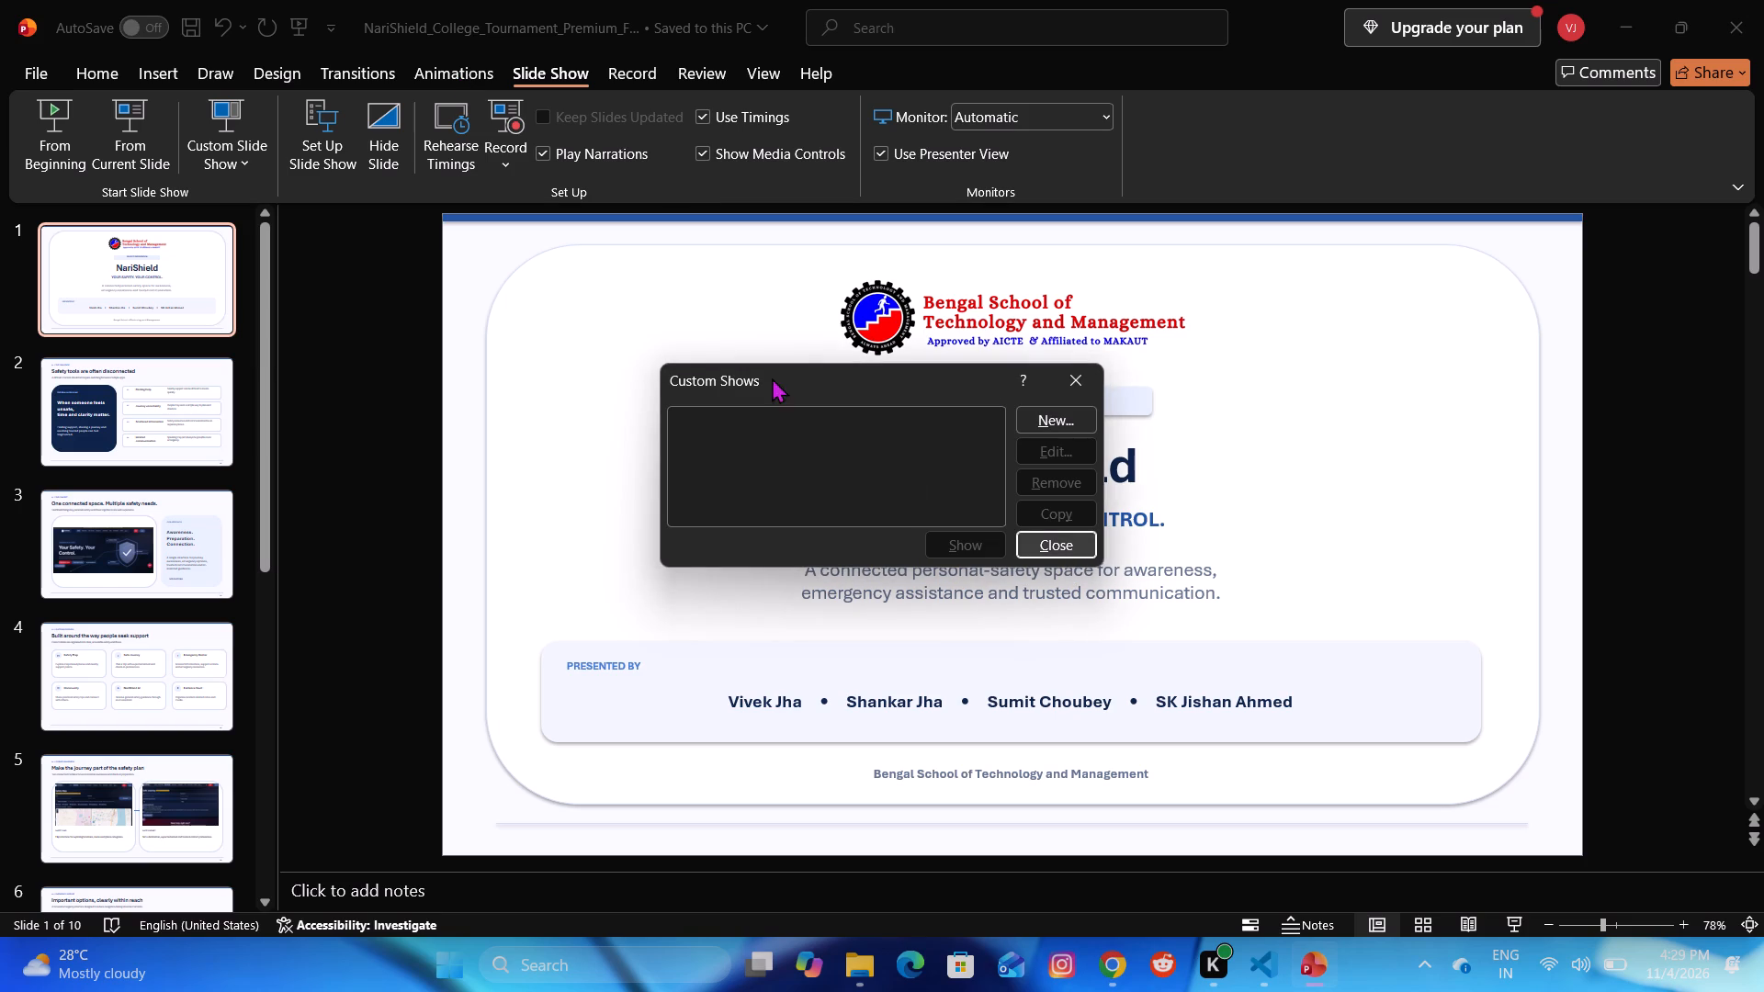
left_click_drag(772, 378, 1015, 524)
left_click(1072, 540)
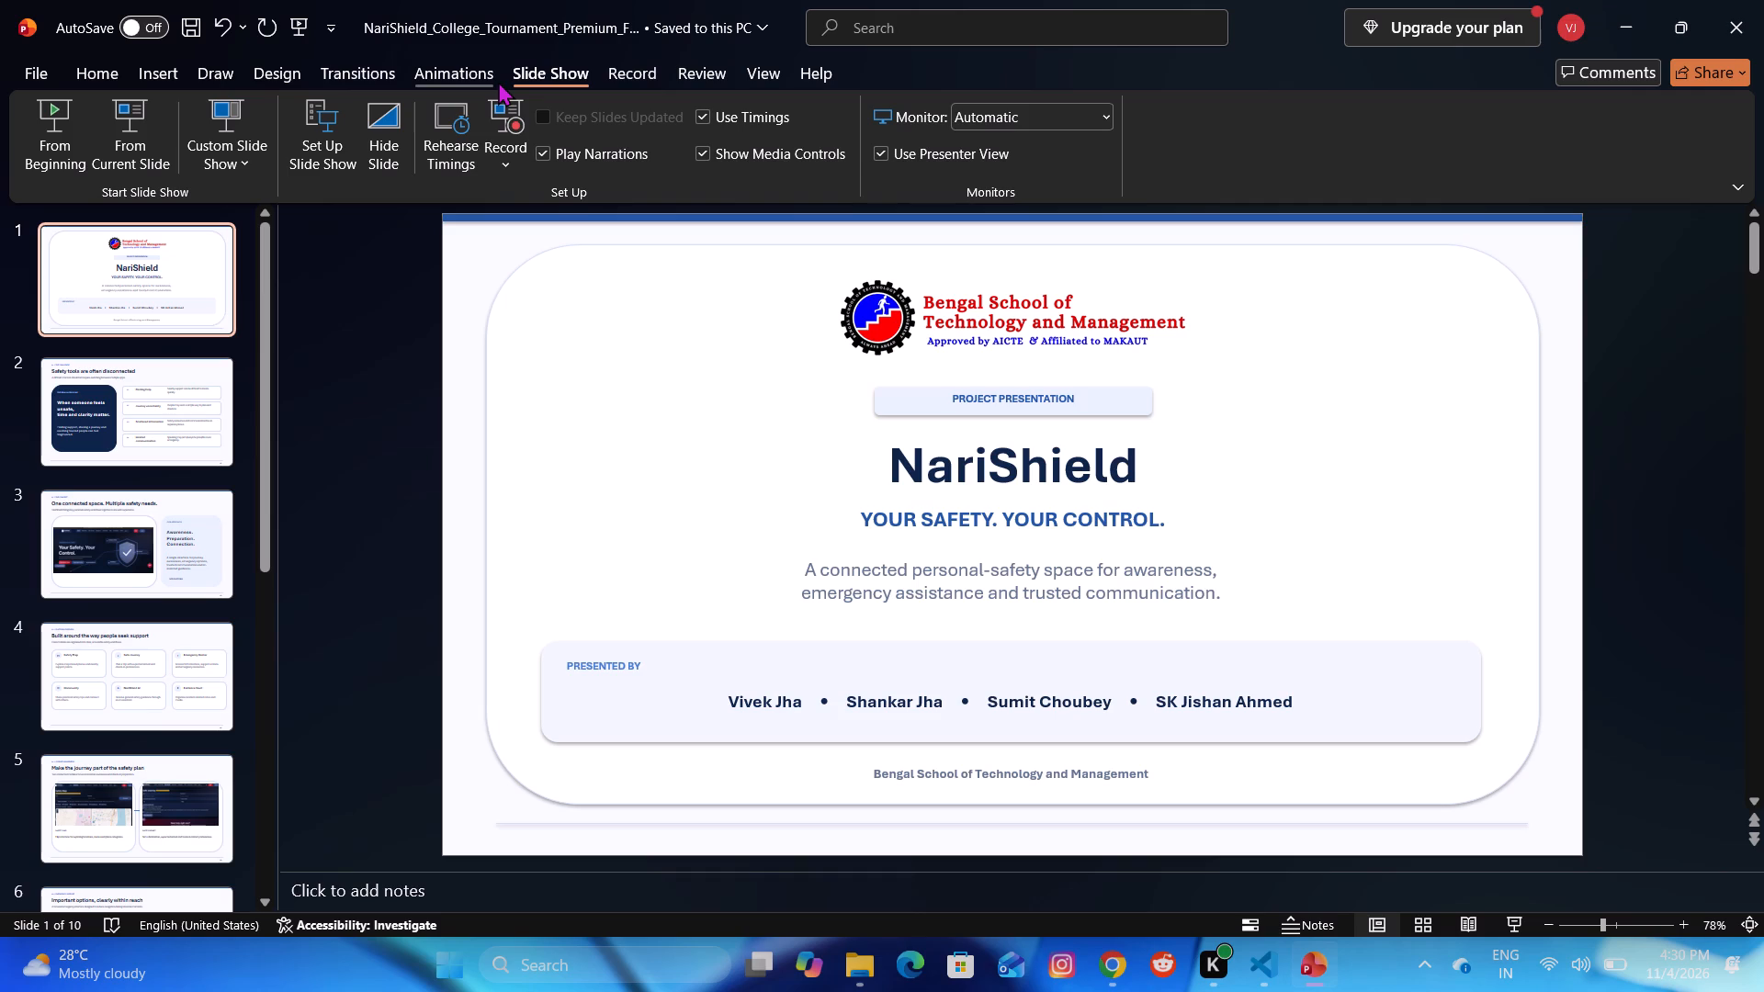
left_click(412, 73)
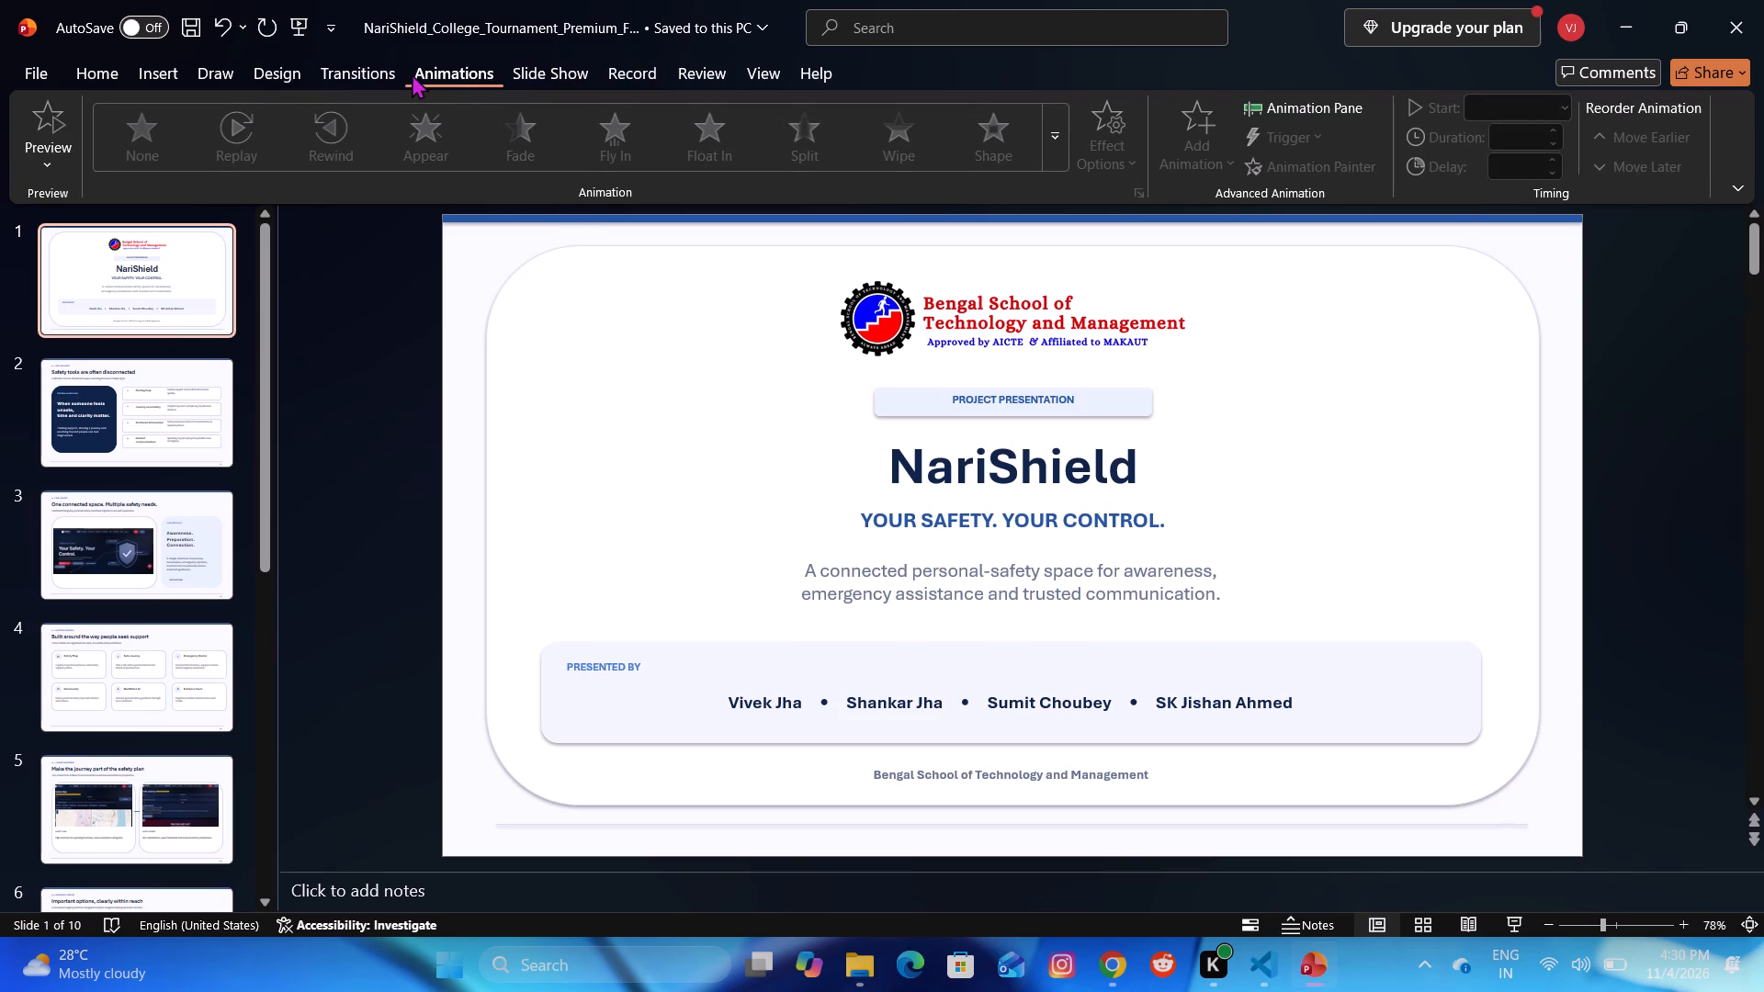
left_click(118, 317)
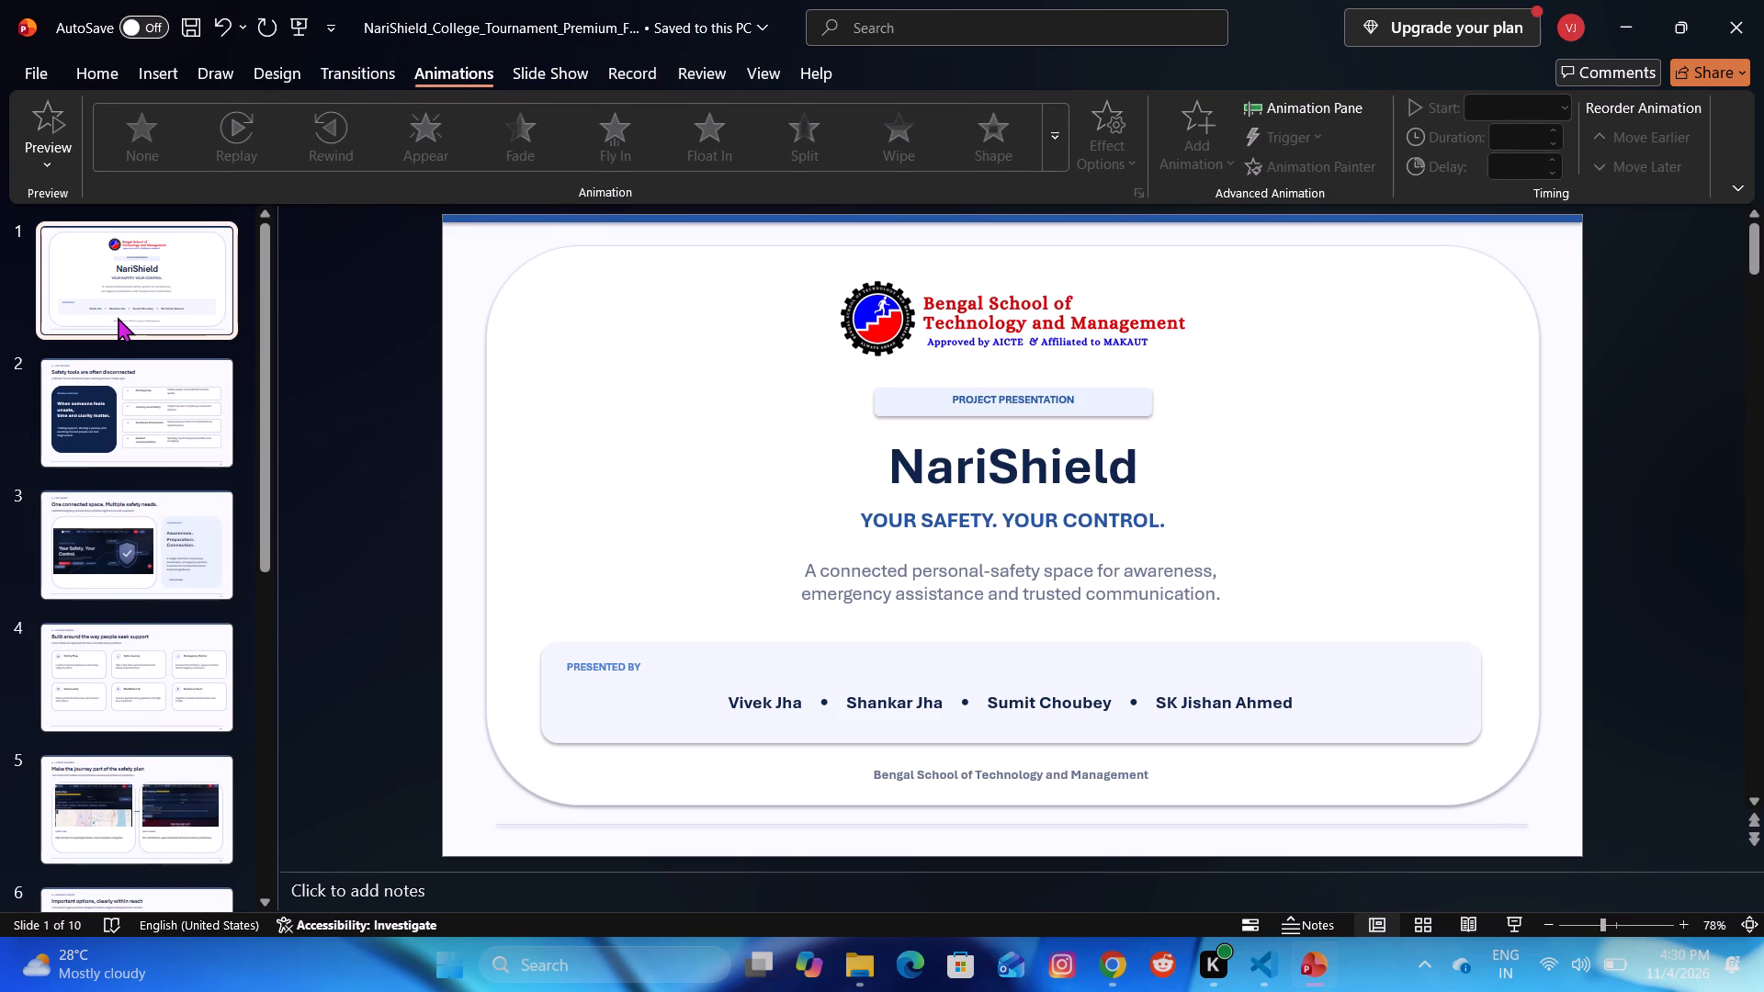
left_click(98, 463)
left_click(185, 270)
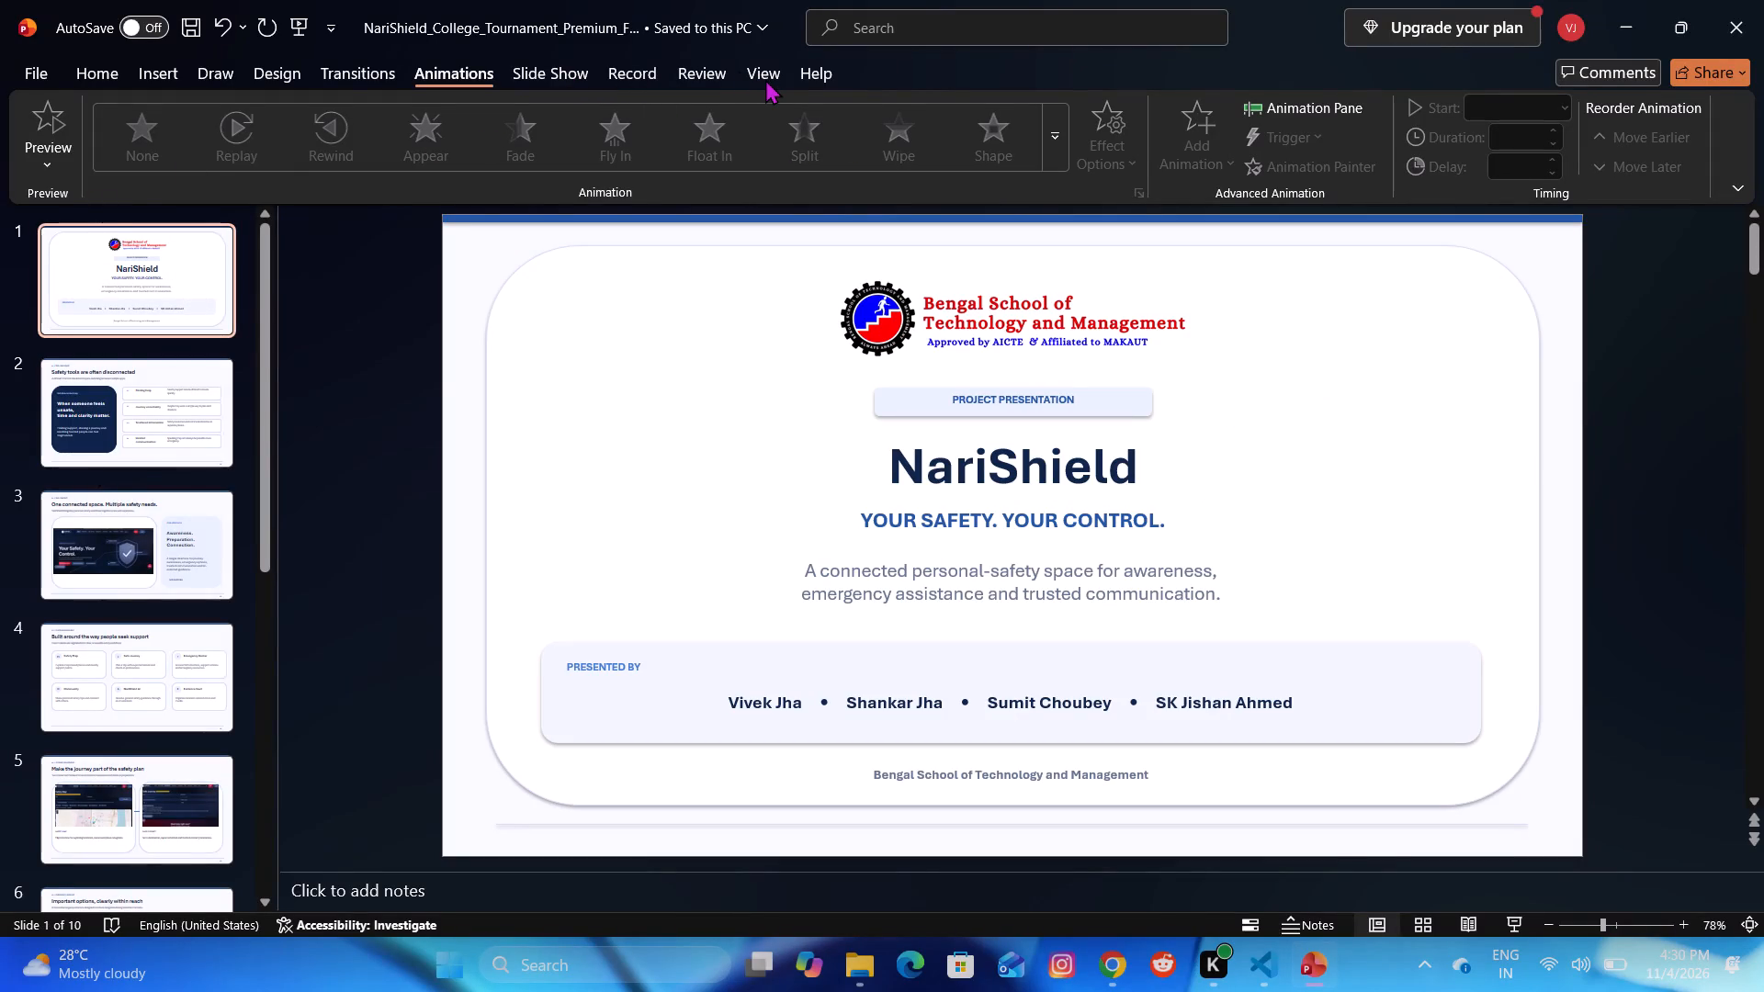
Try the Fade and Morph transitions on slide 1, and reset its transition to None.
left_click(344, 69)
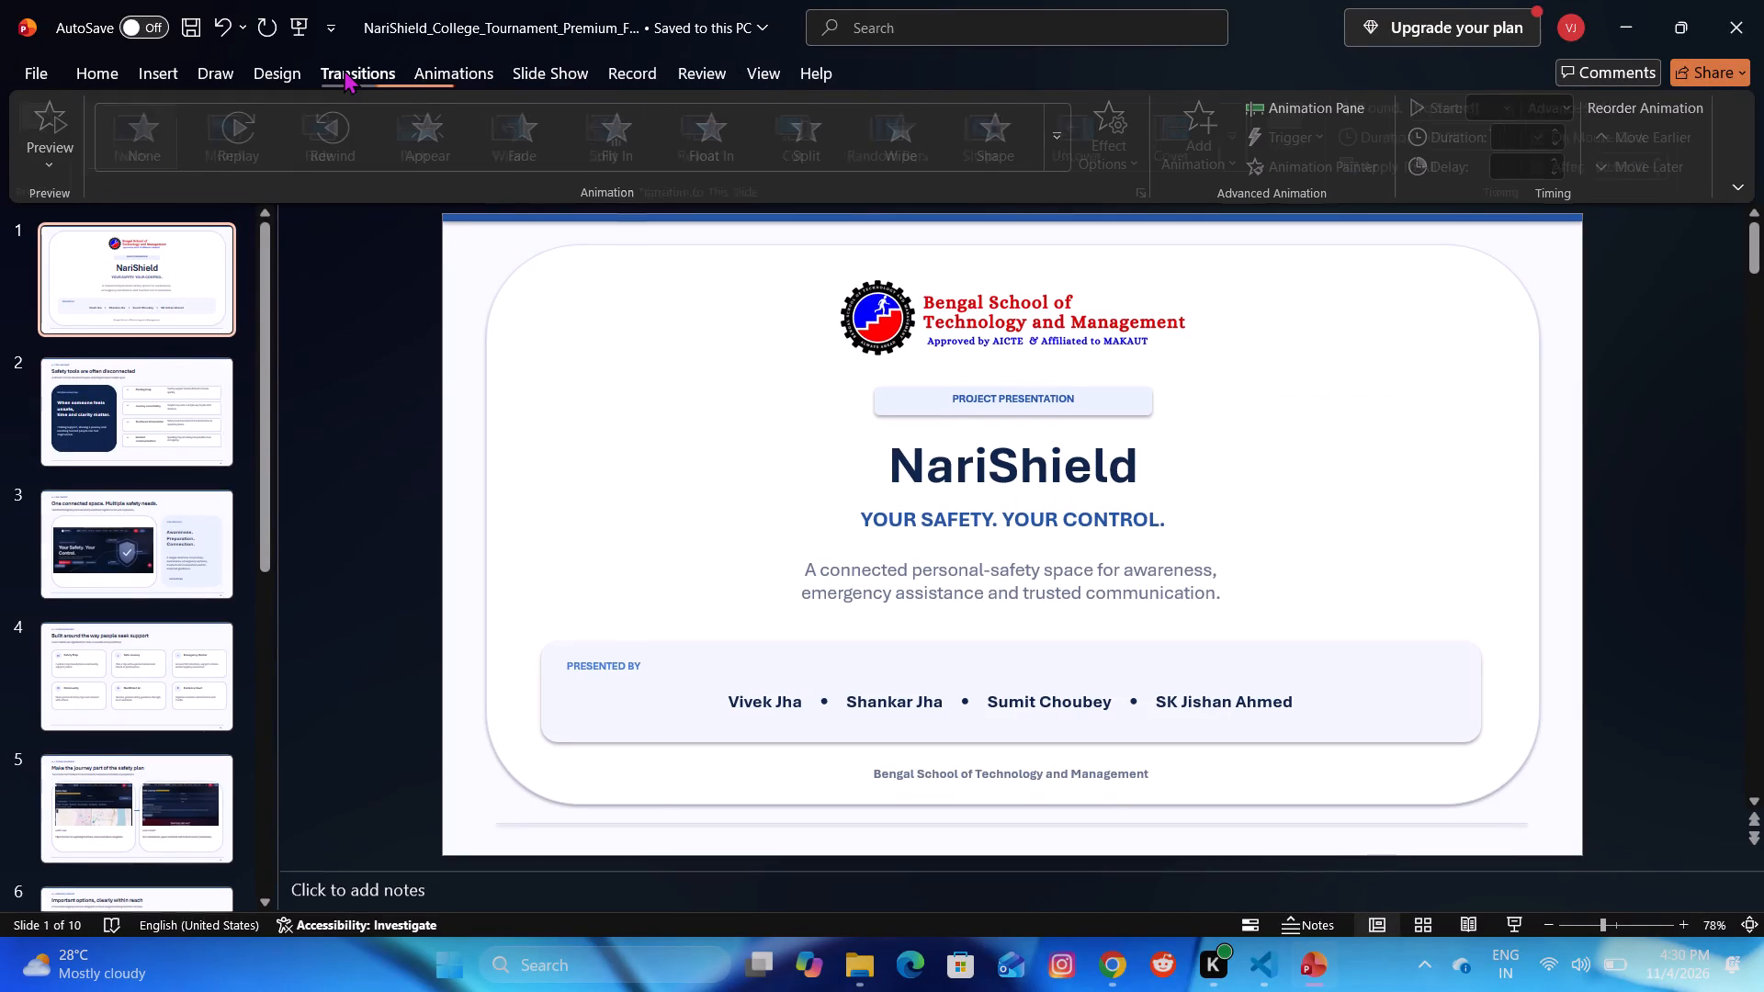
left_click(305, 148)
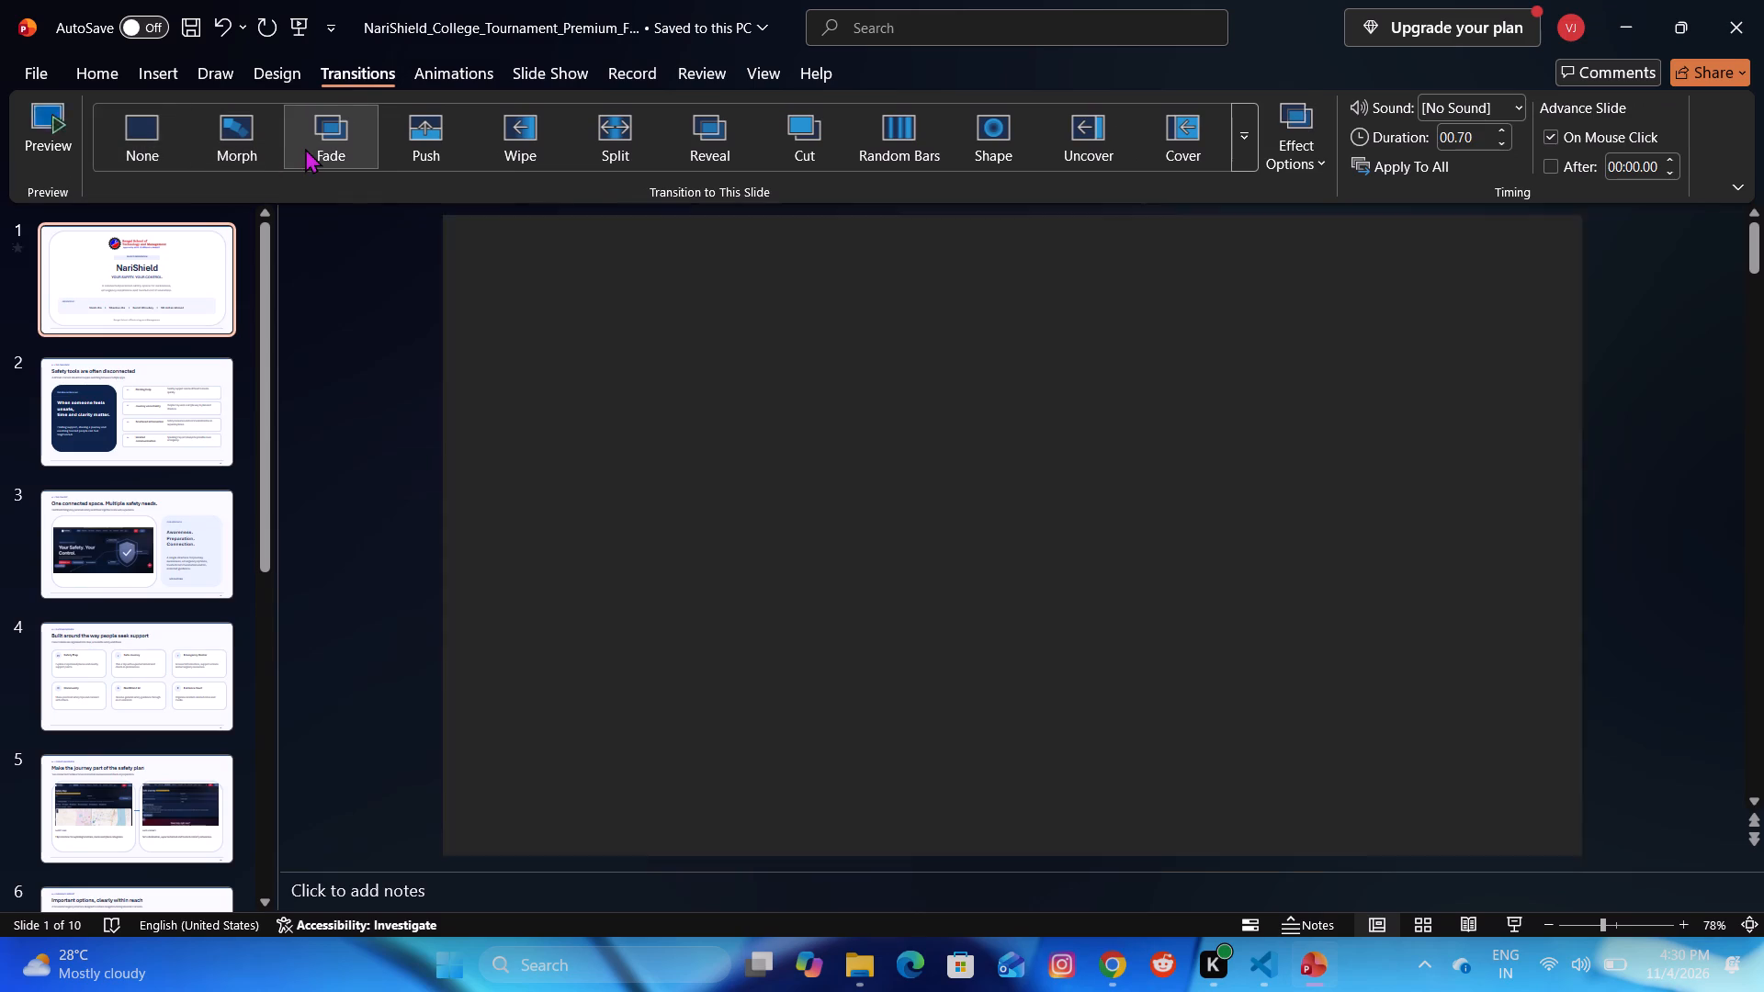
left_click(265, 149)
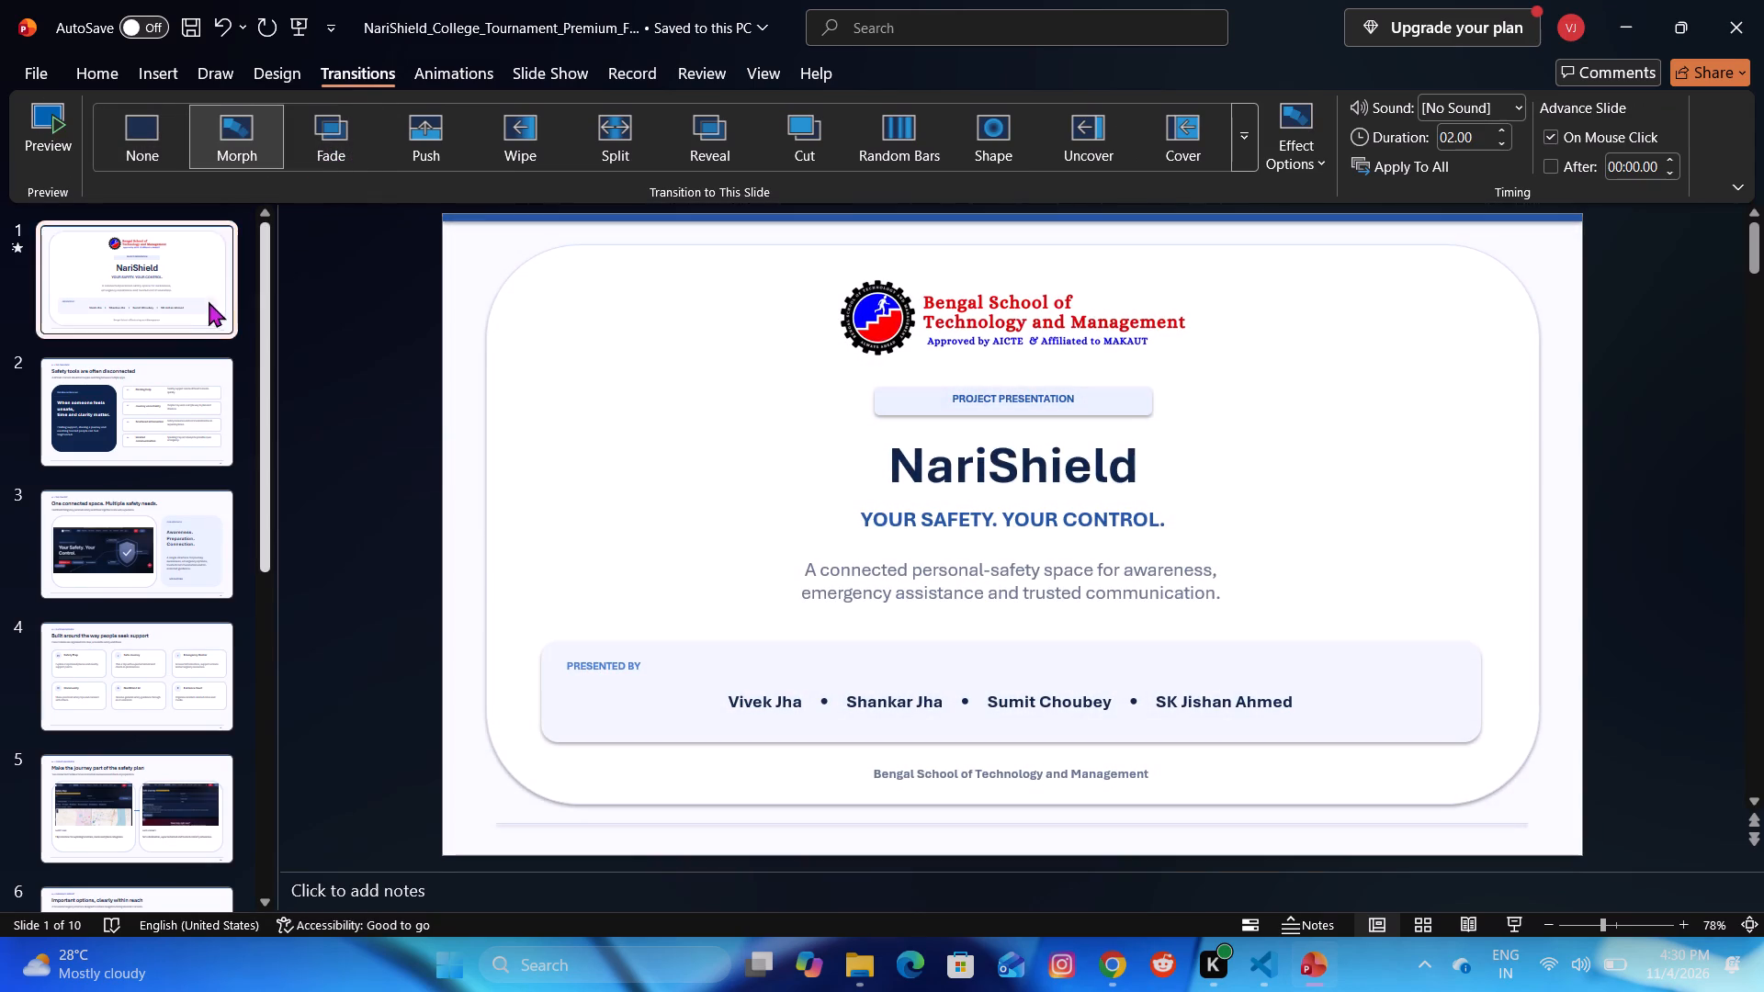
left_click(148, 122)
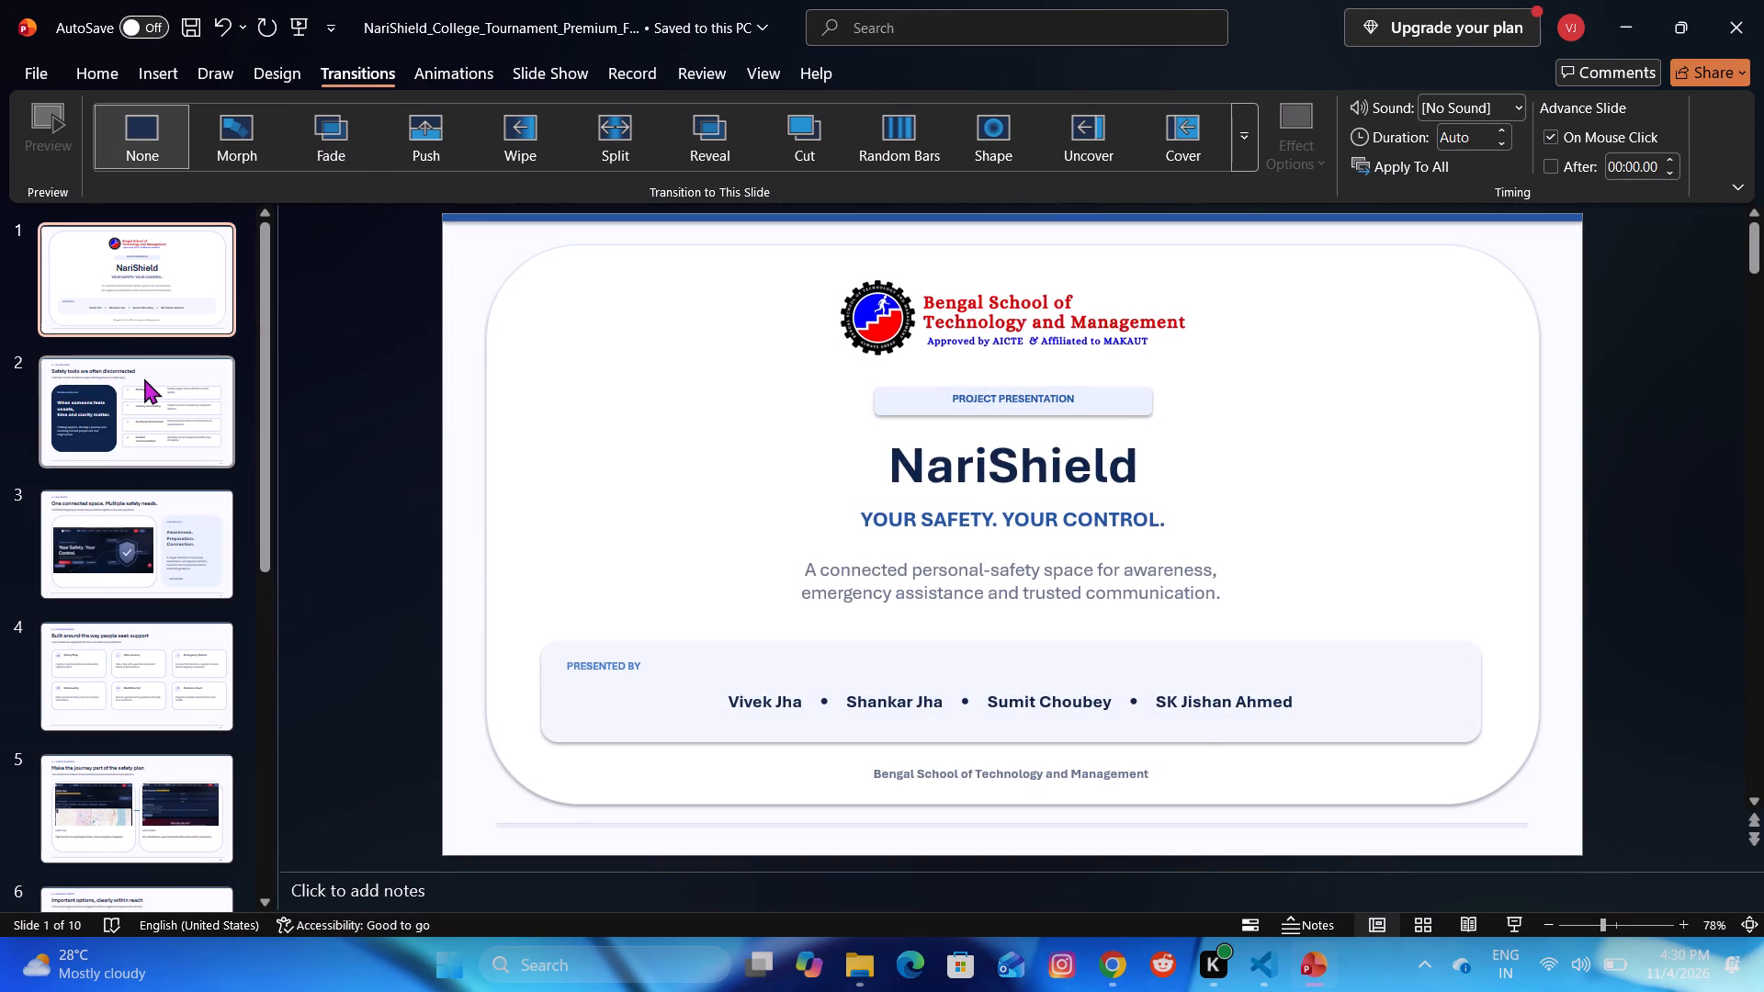
Give slide 2 the Morph transition and apply it to all slides in the presentation.
left_click(144, 378)
left_click(243, 111)
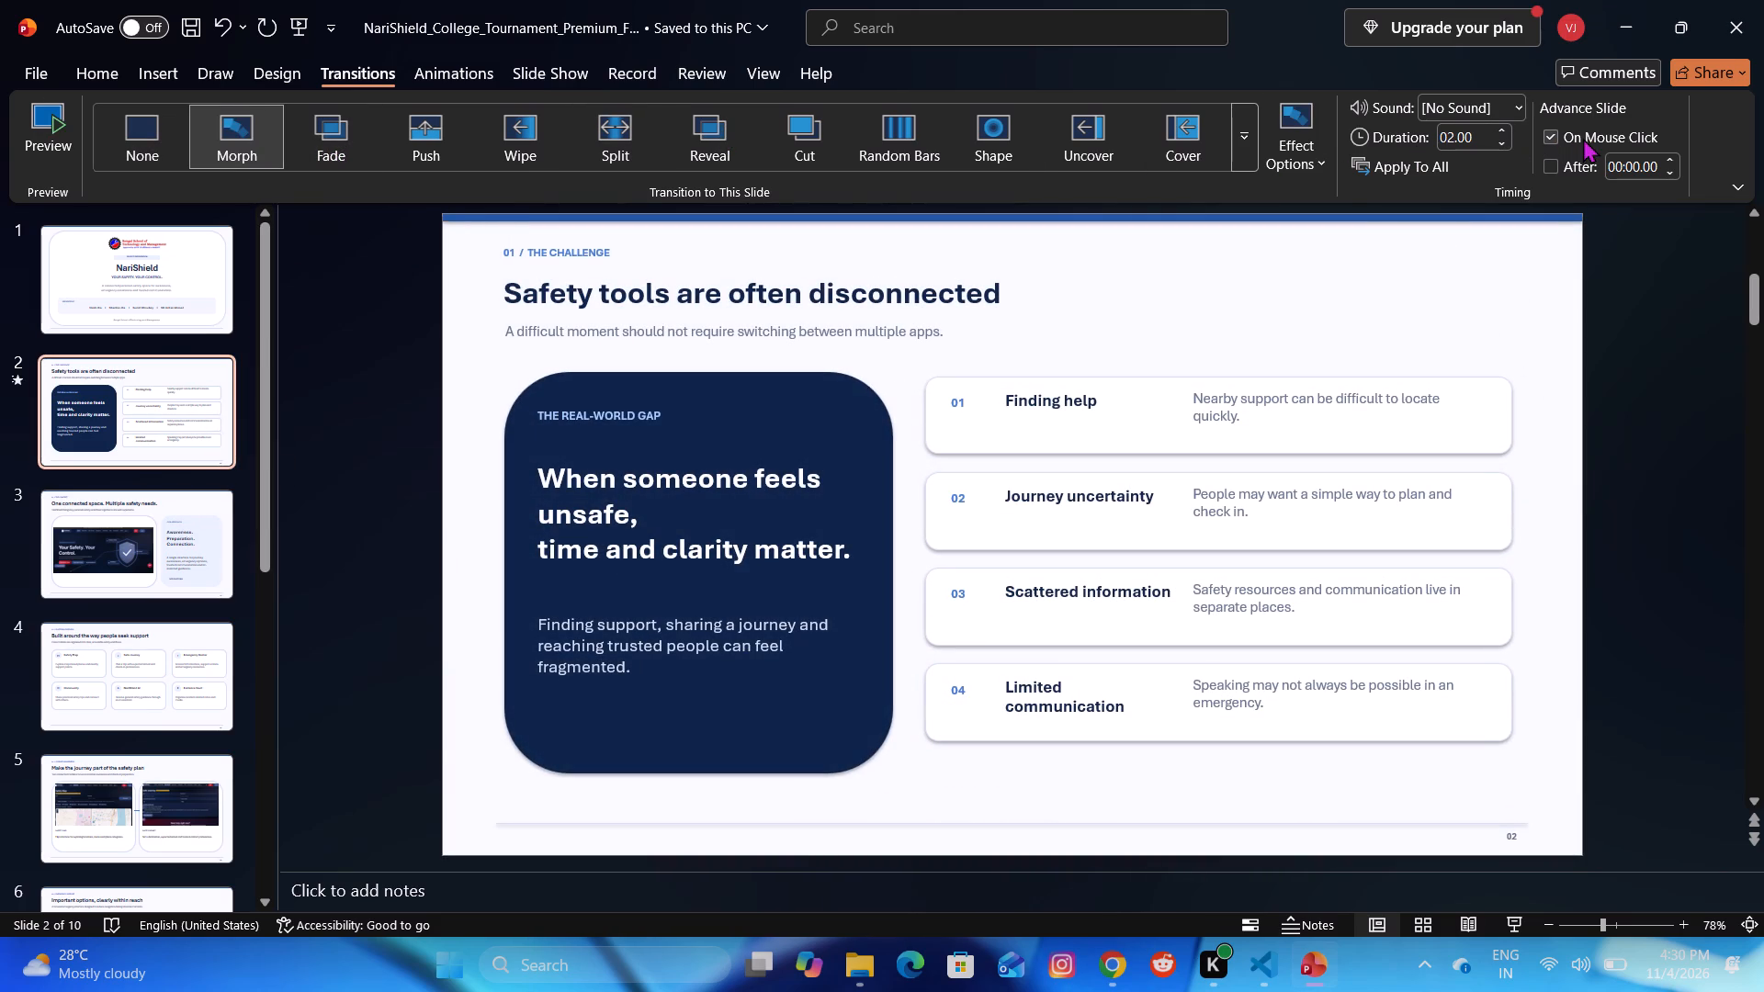
left_click(1385, 160)
Play the full slide show from the title slide through the Thank you slide to check the Morph transitions, and end it.
left_click(558, 74)
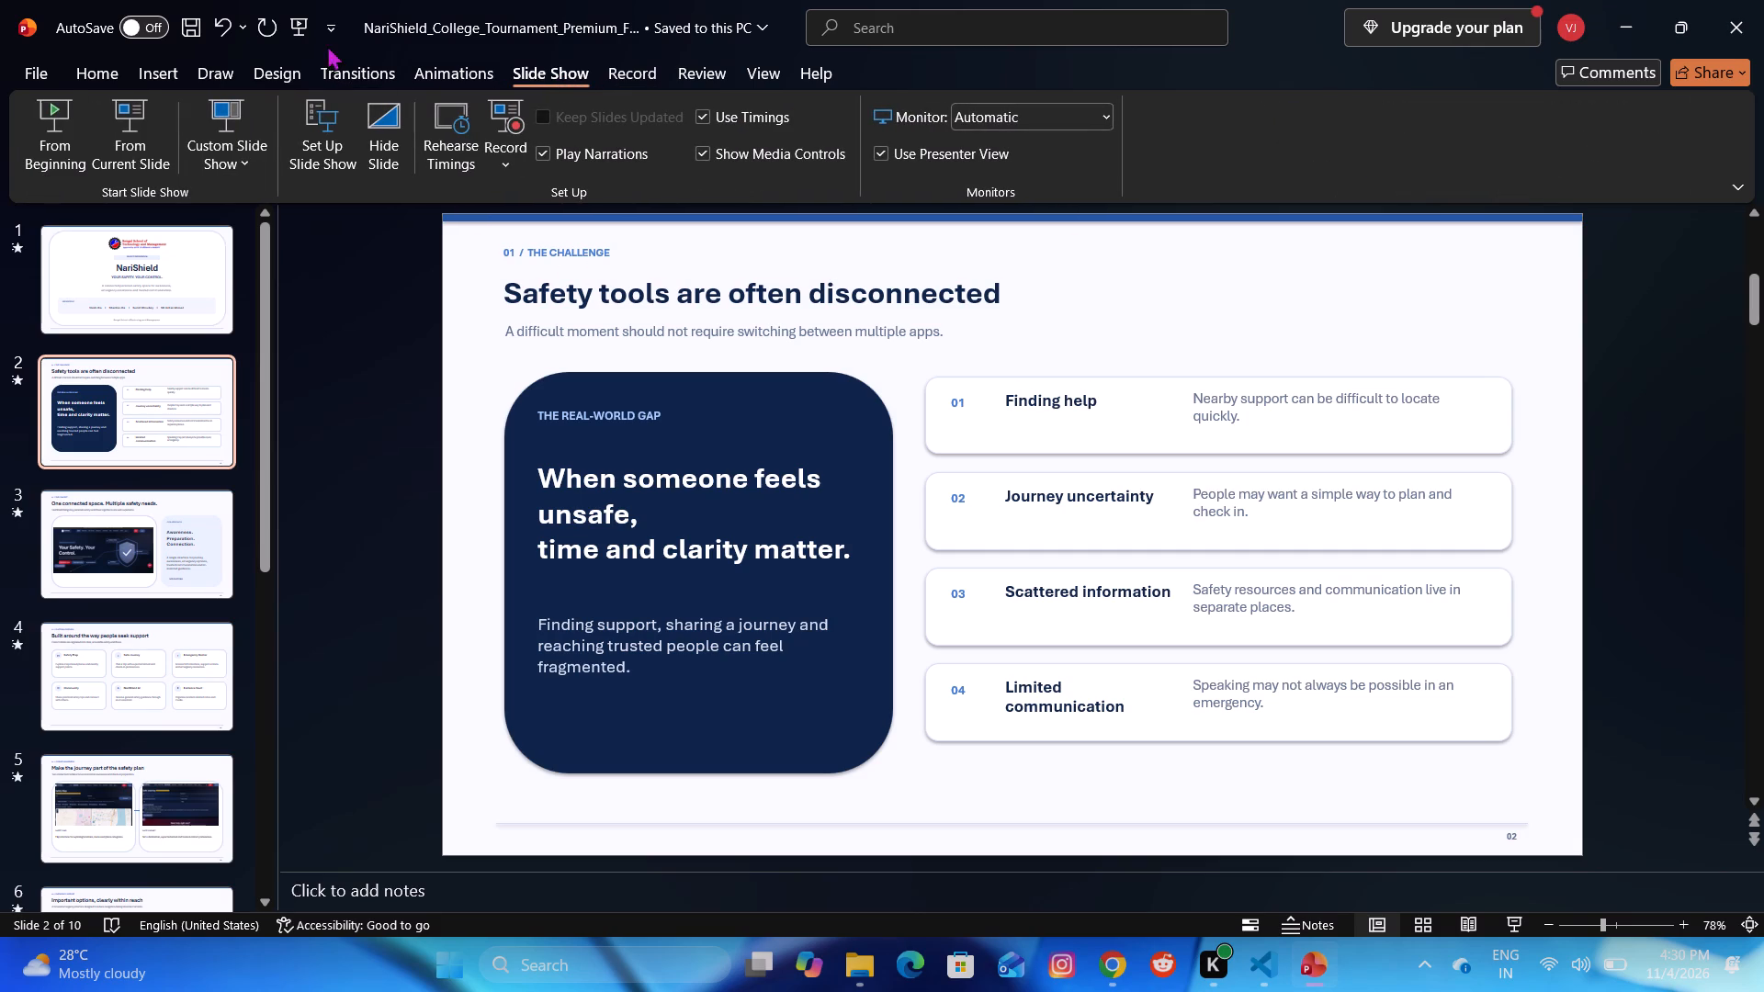
left_click(287, 11)
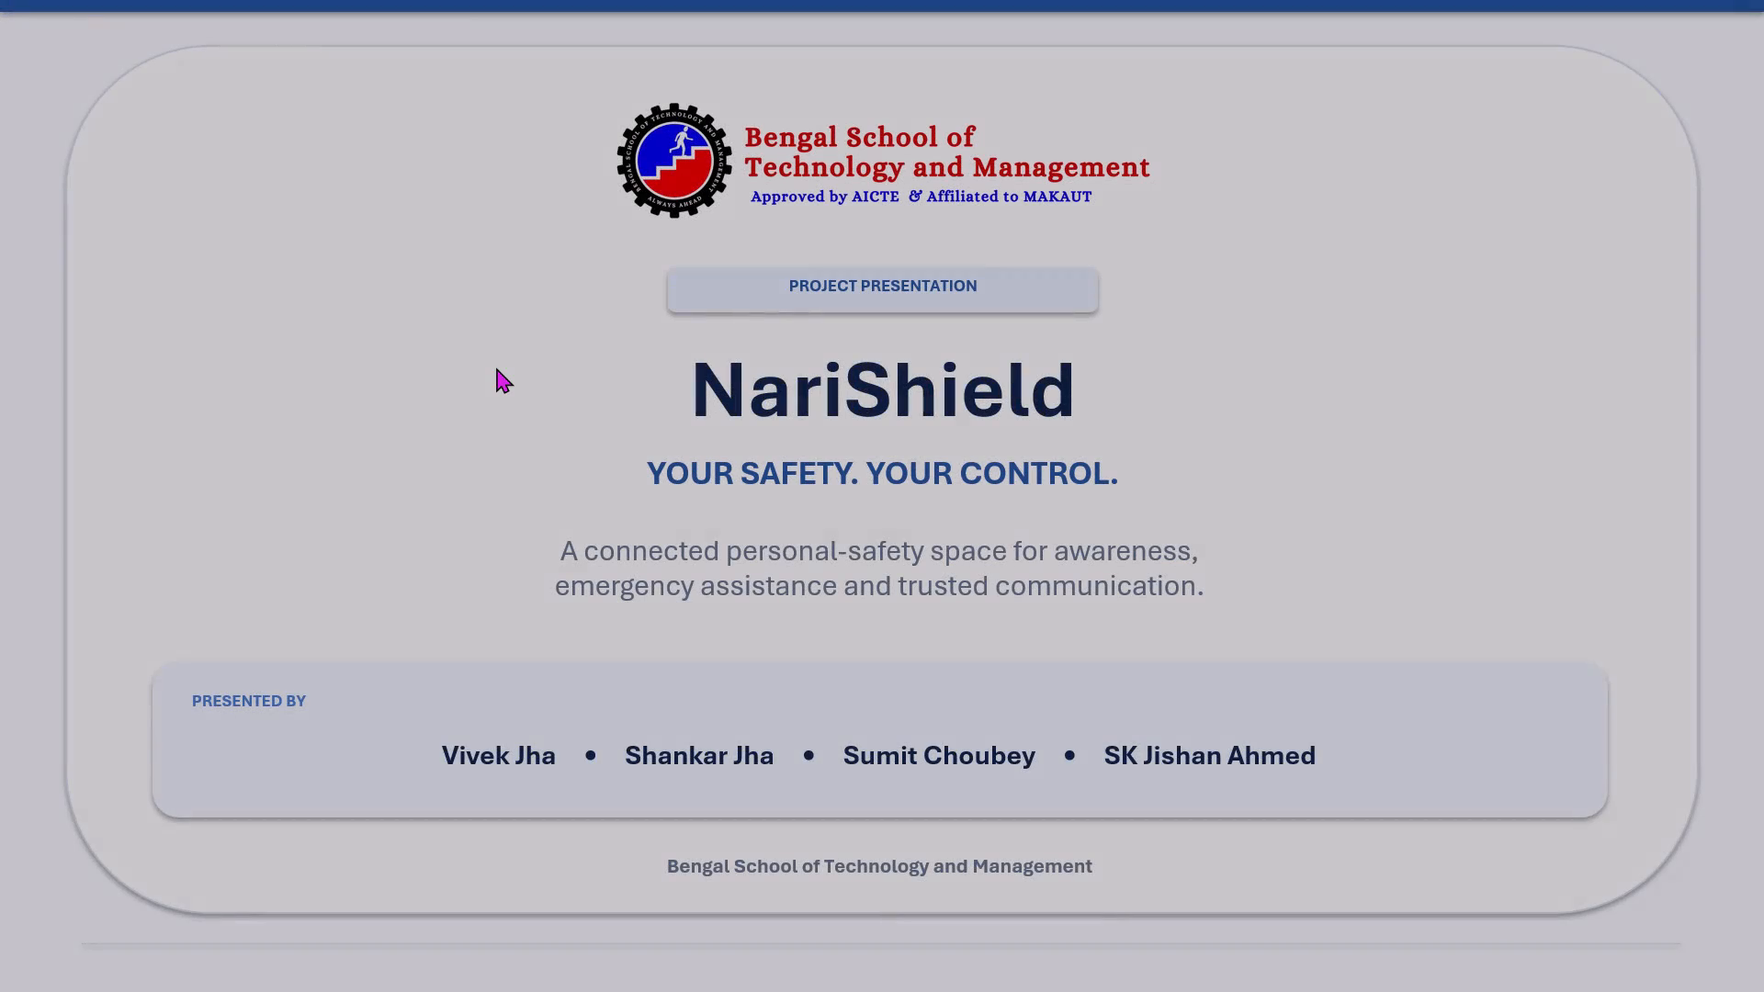
key("Right")
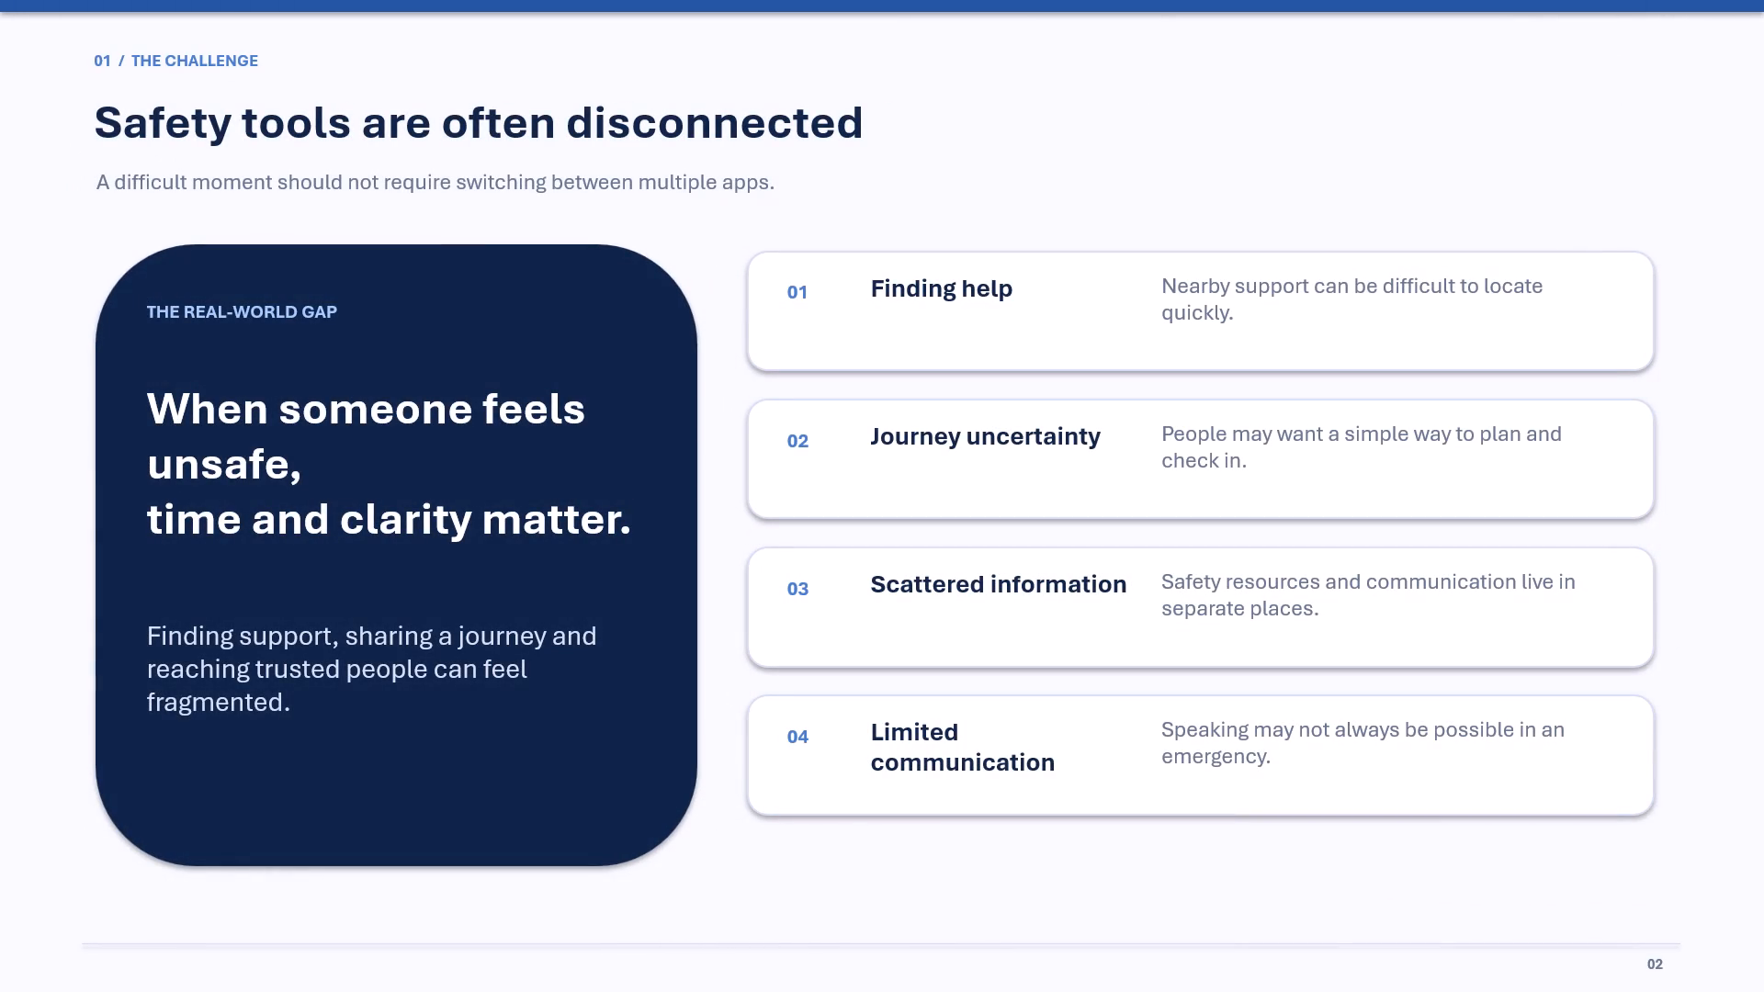
key("Right")
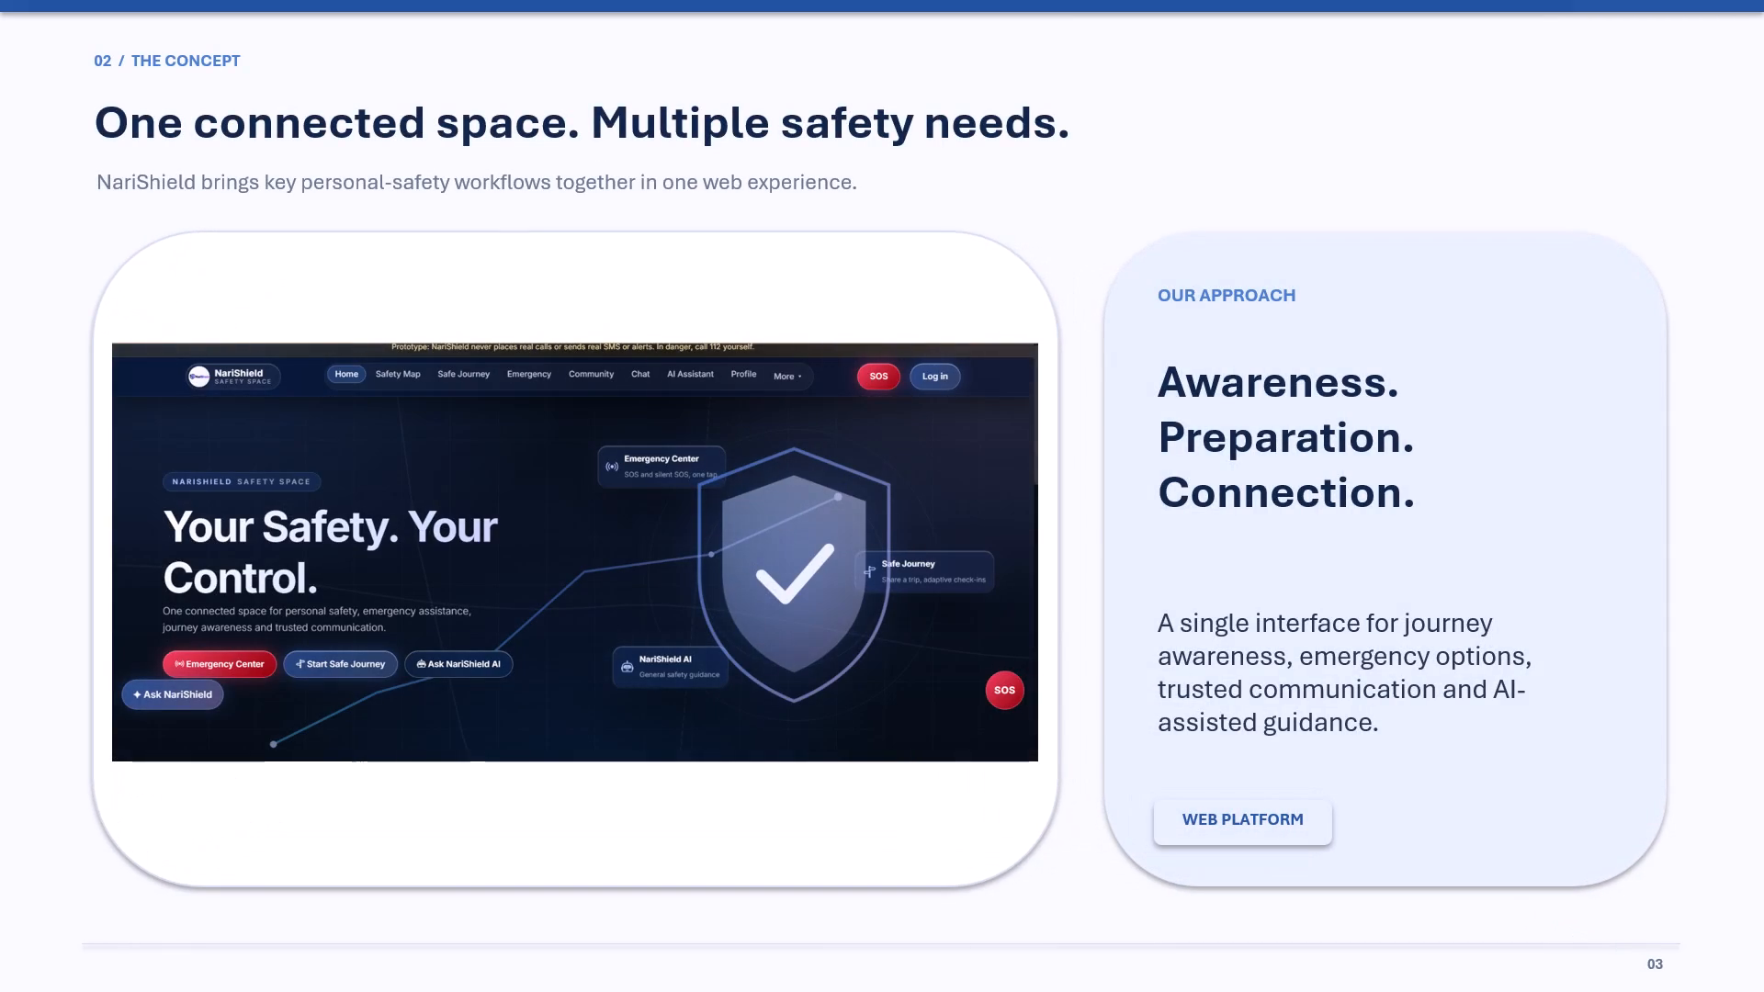
key("Right")
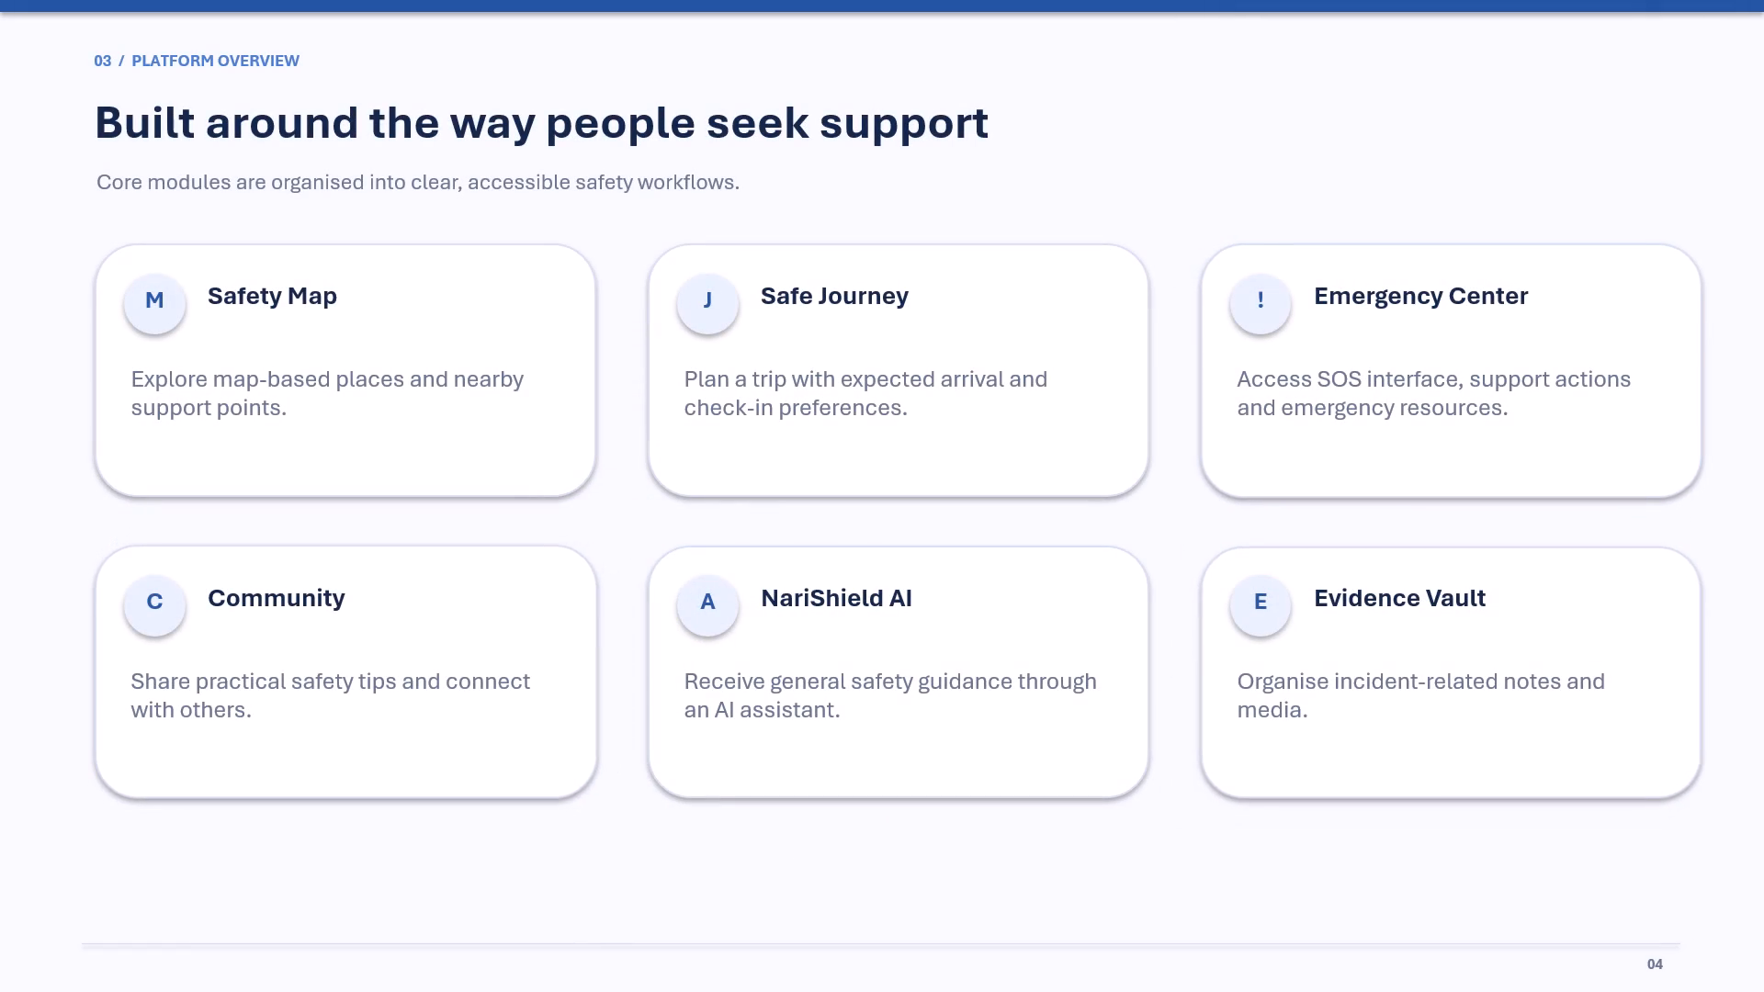
key("Right")
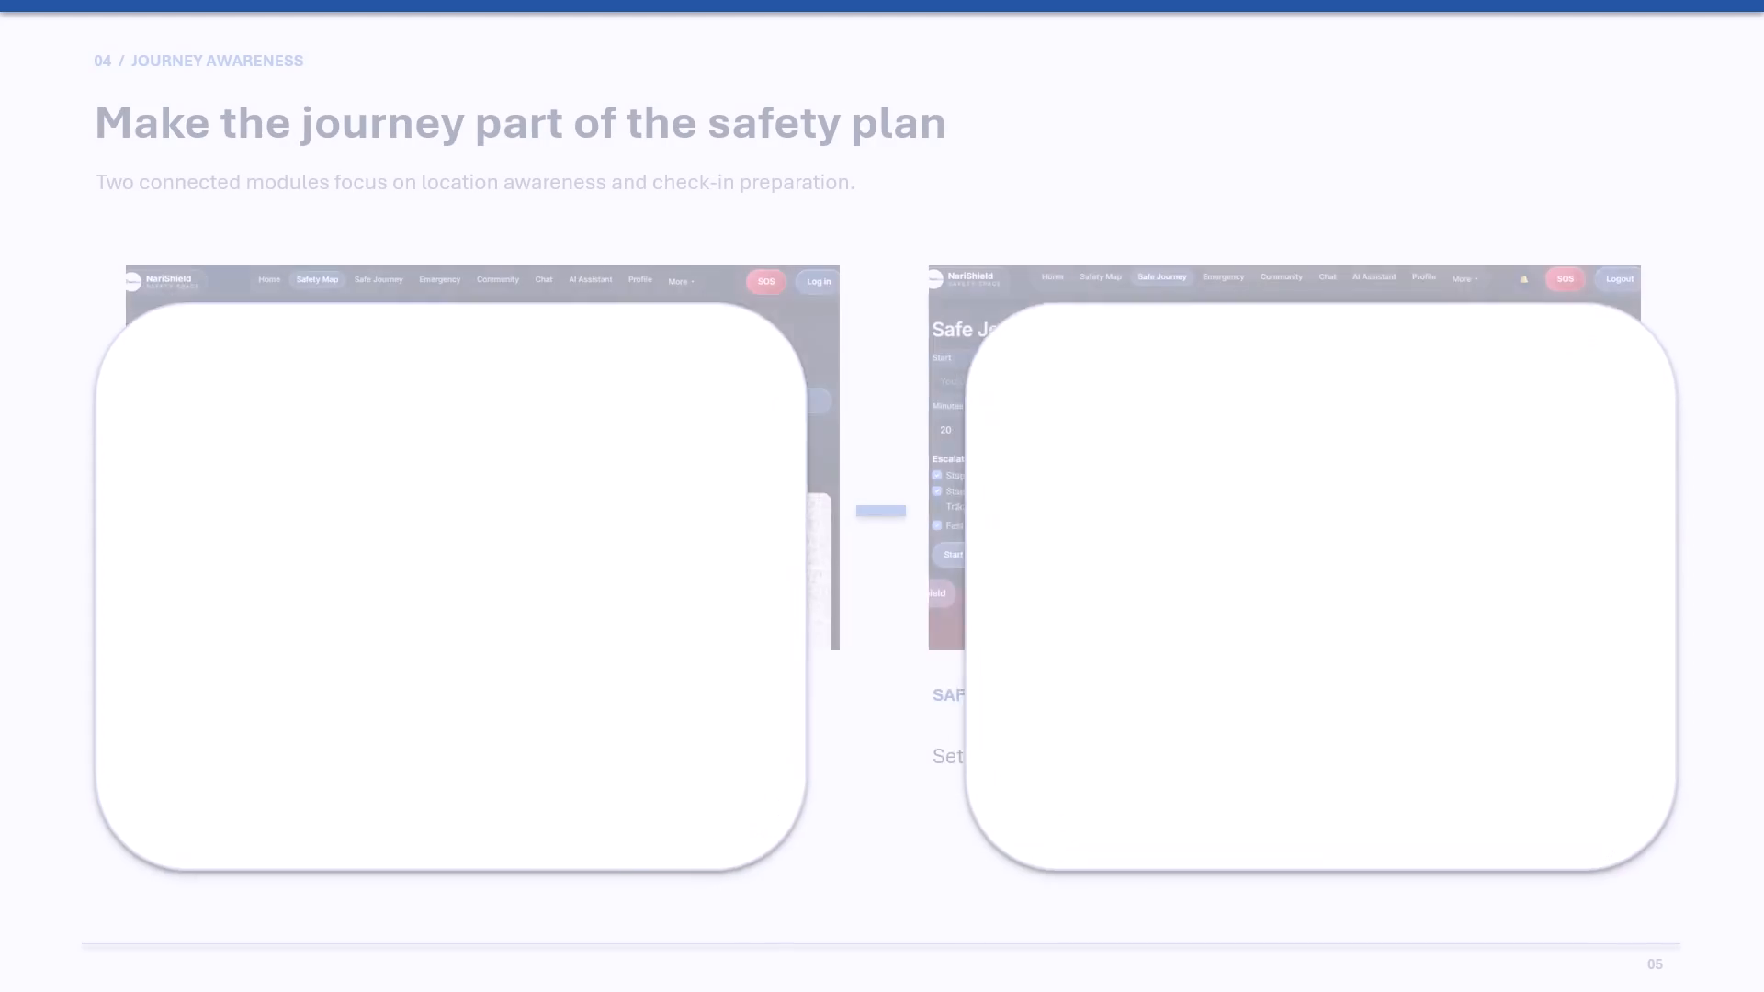
key("Right")
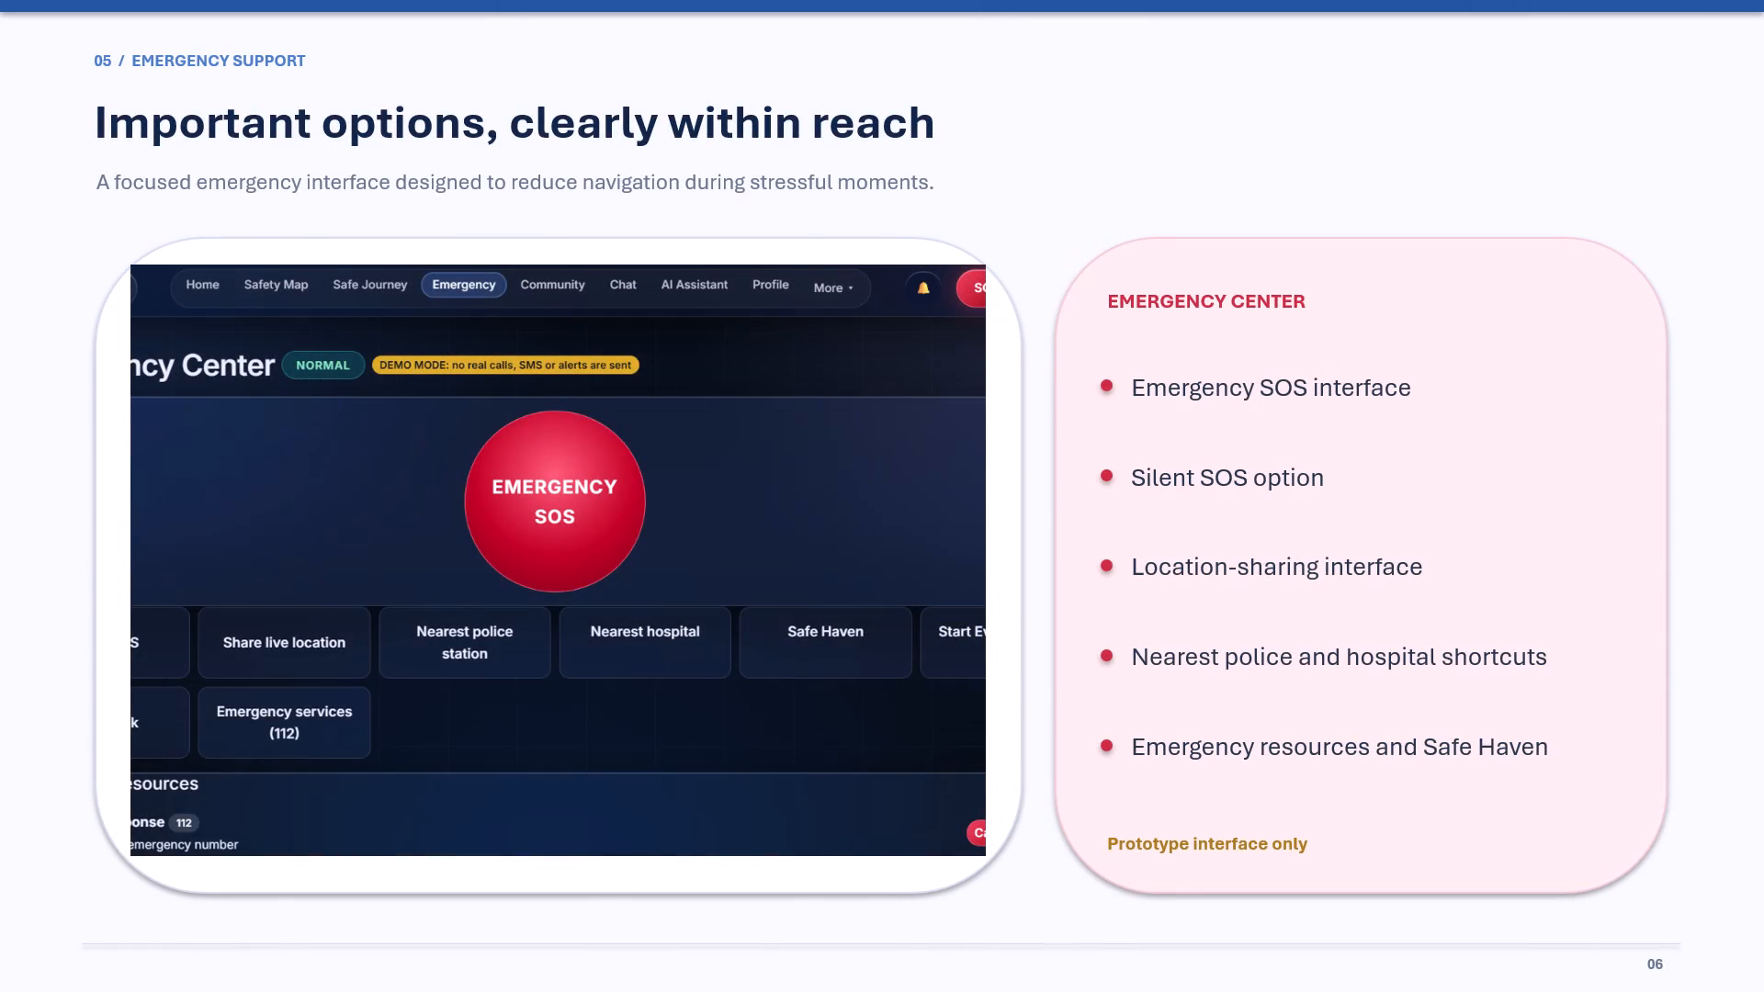
key("Right")
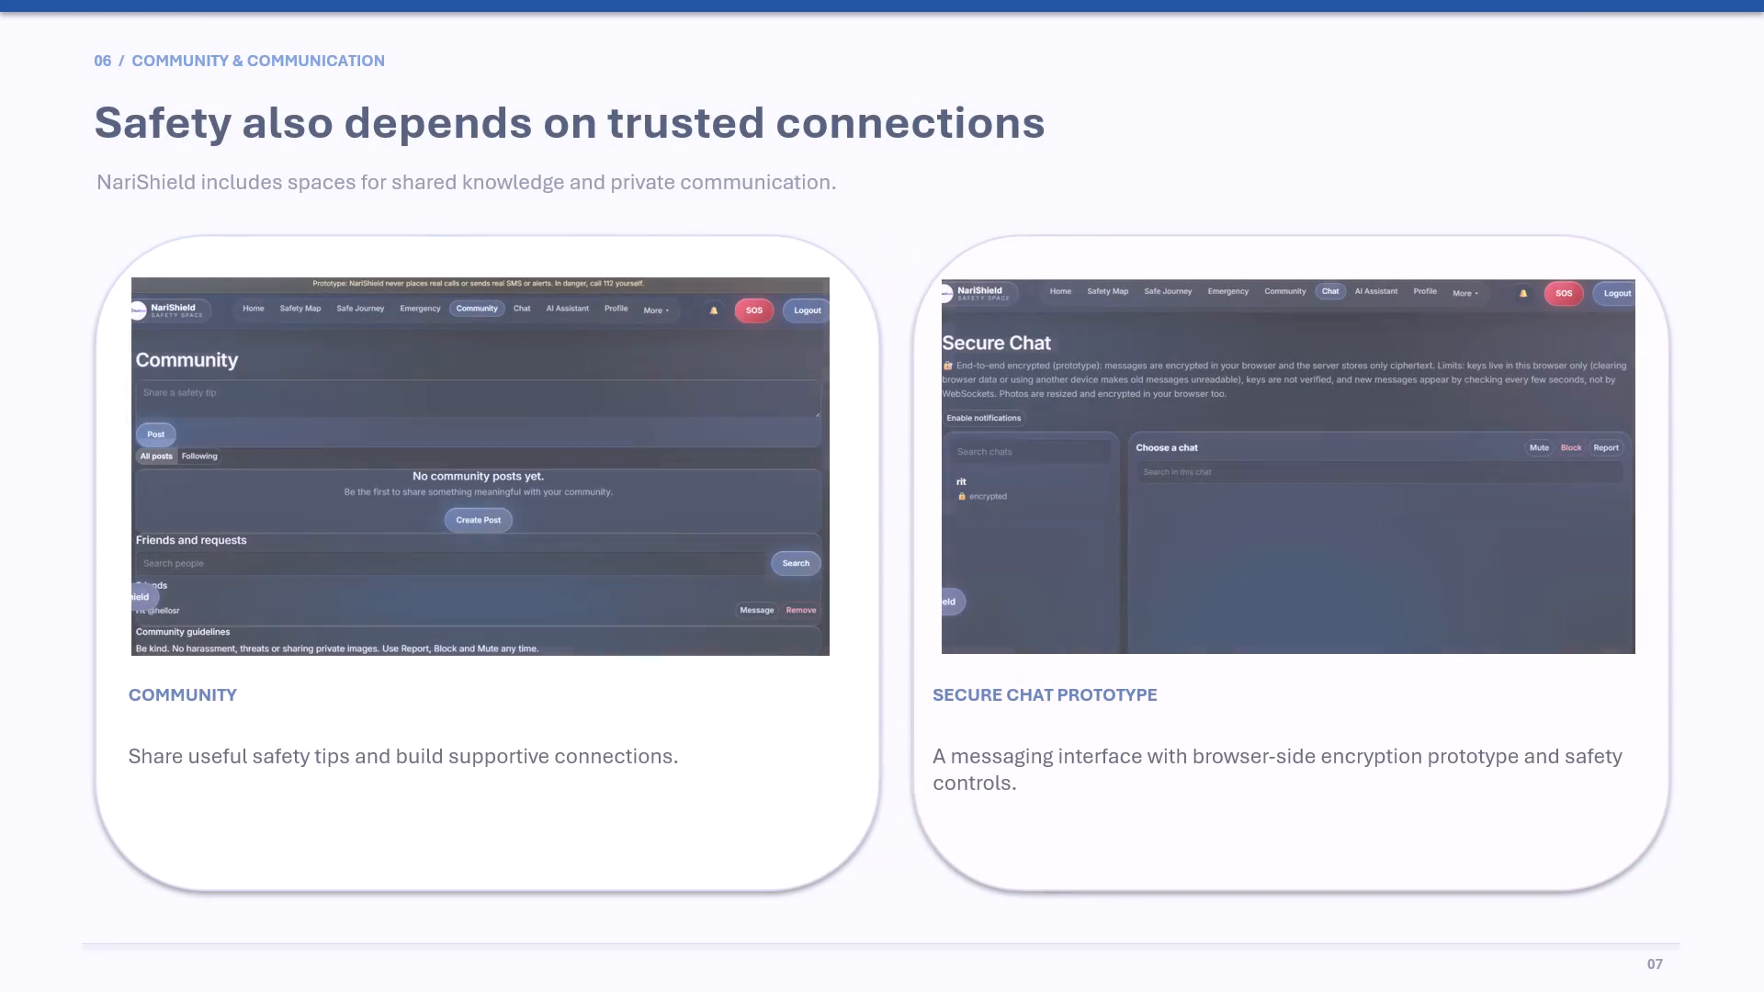
key("Right")
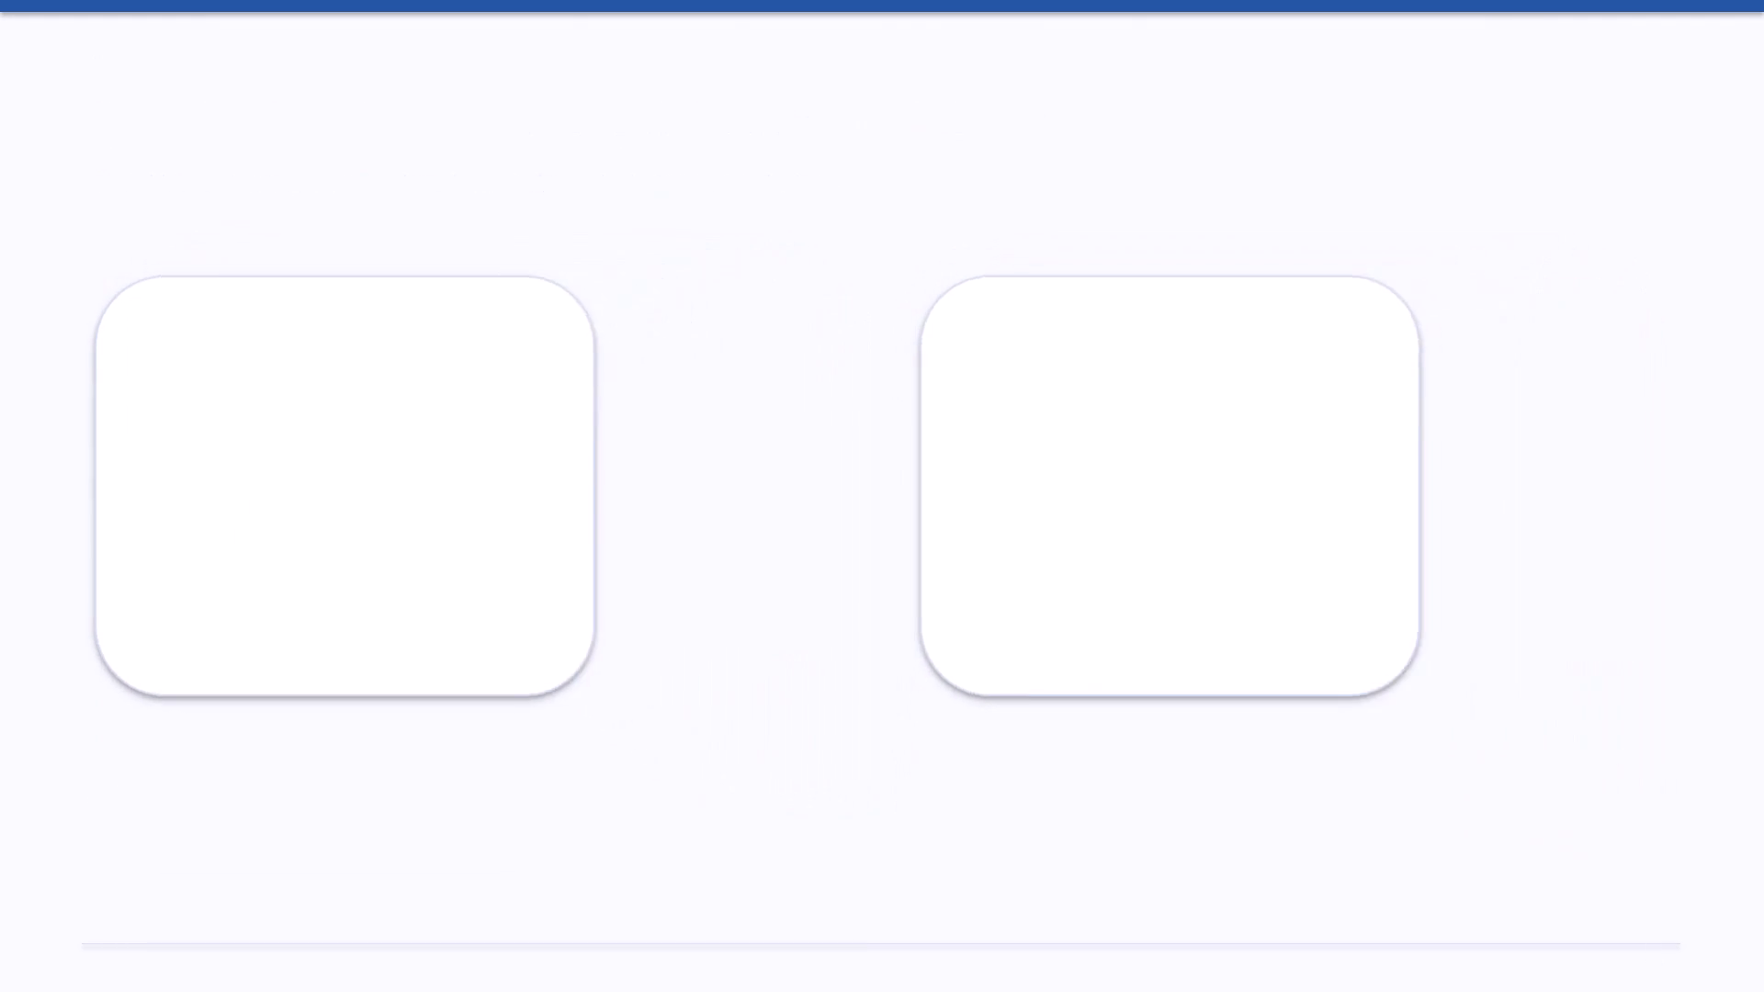
key("Right")
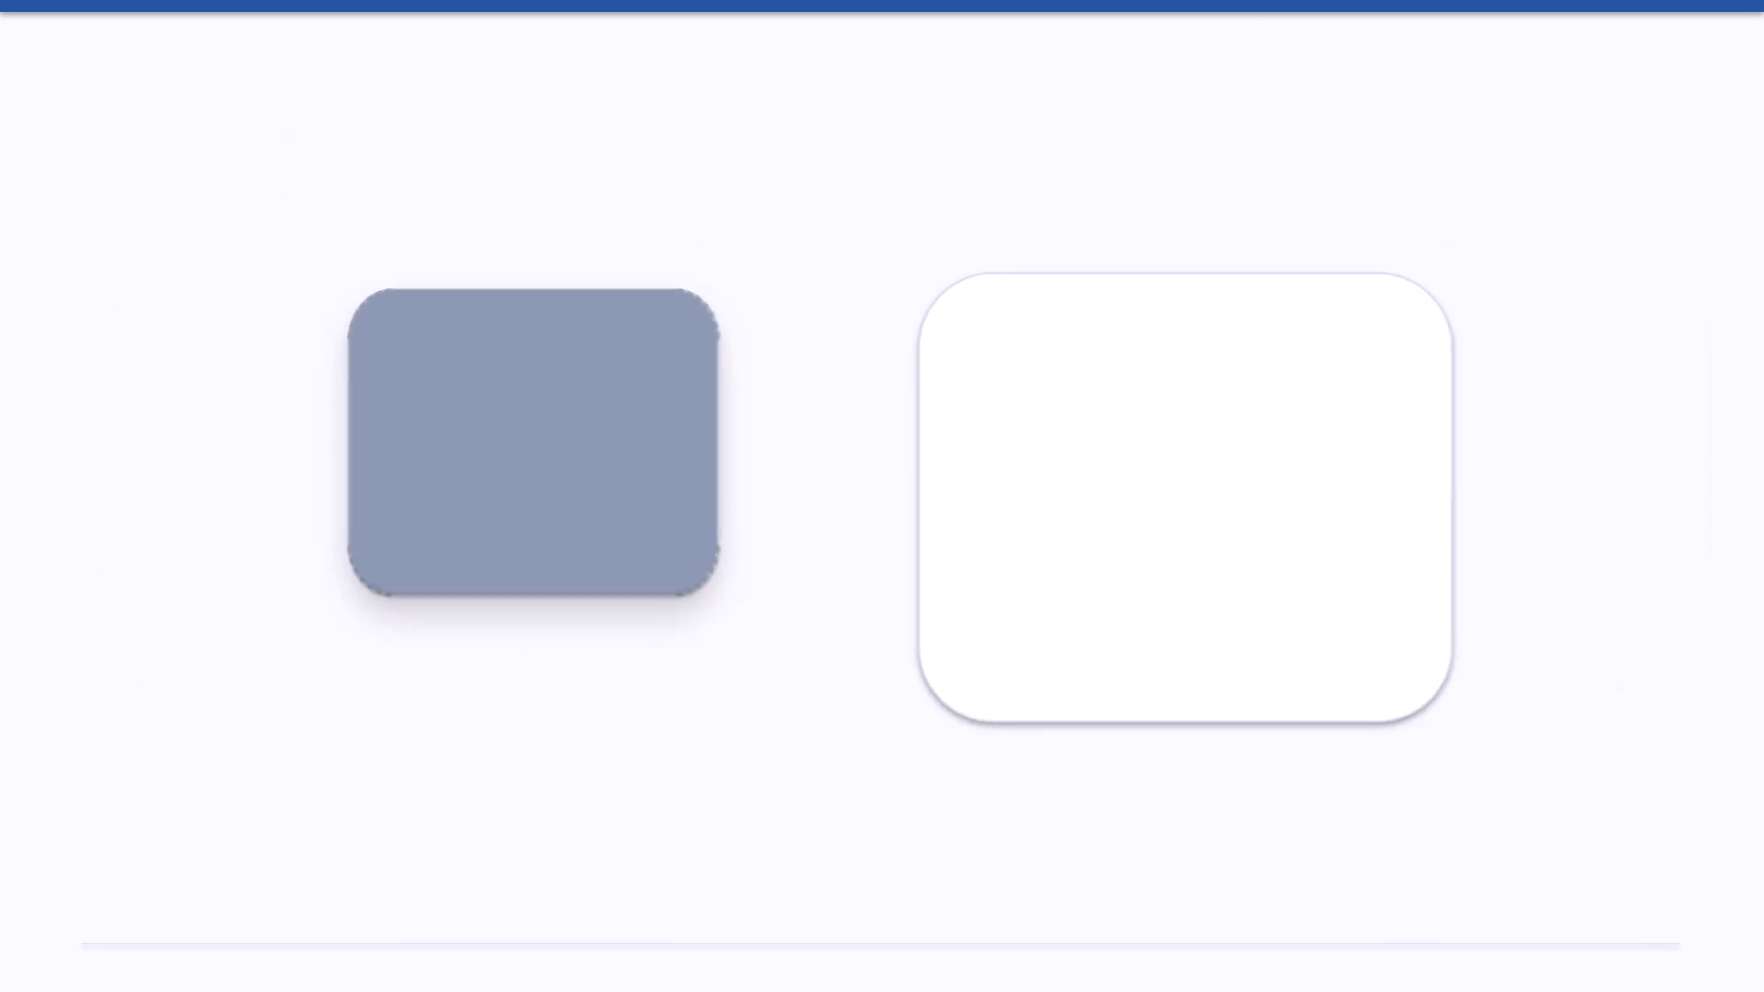
key("Right")
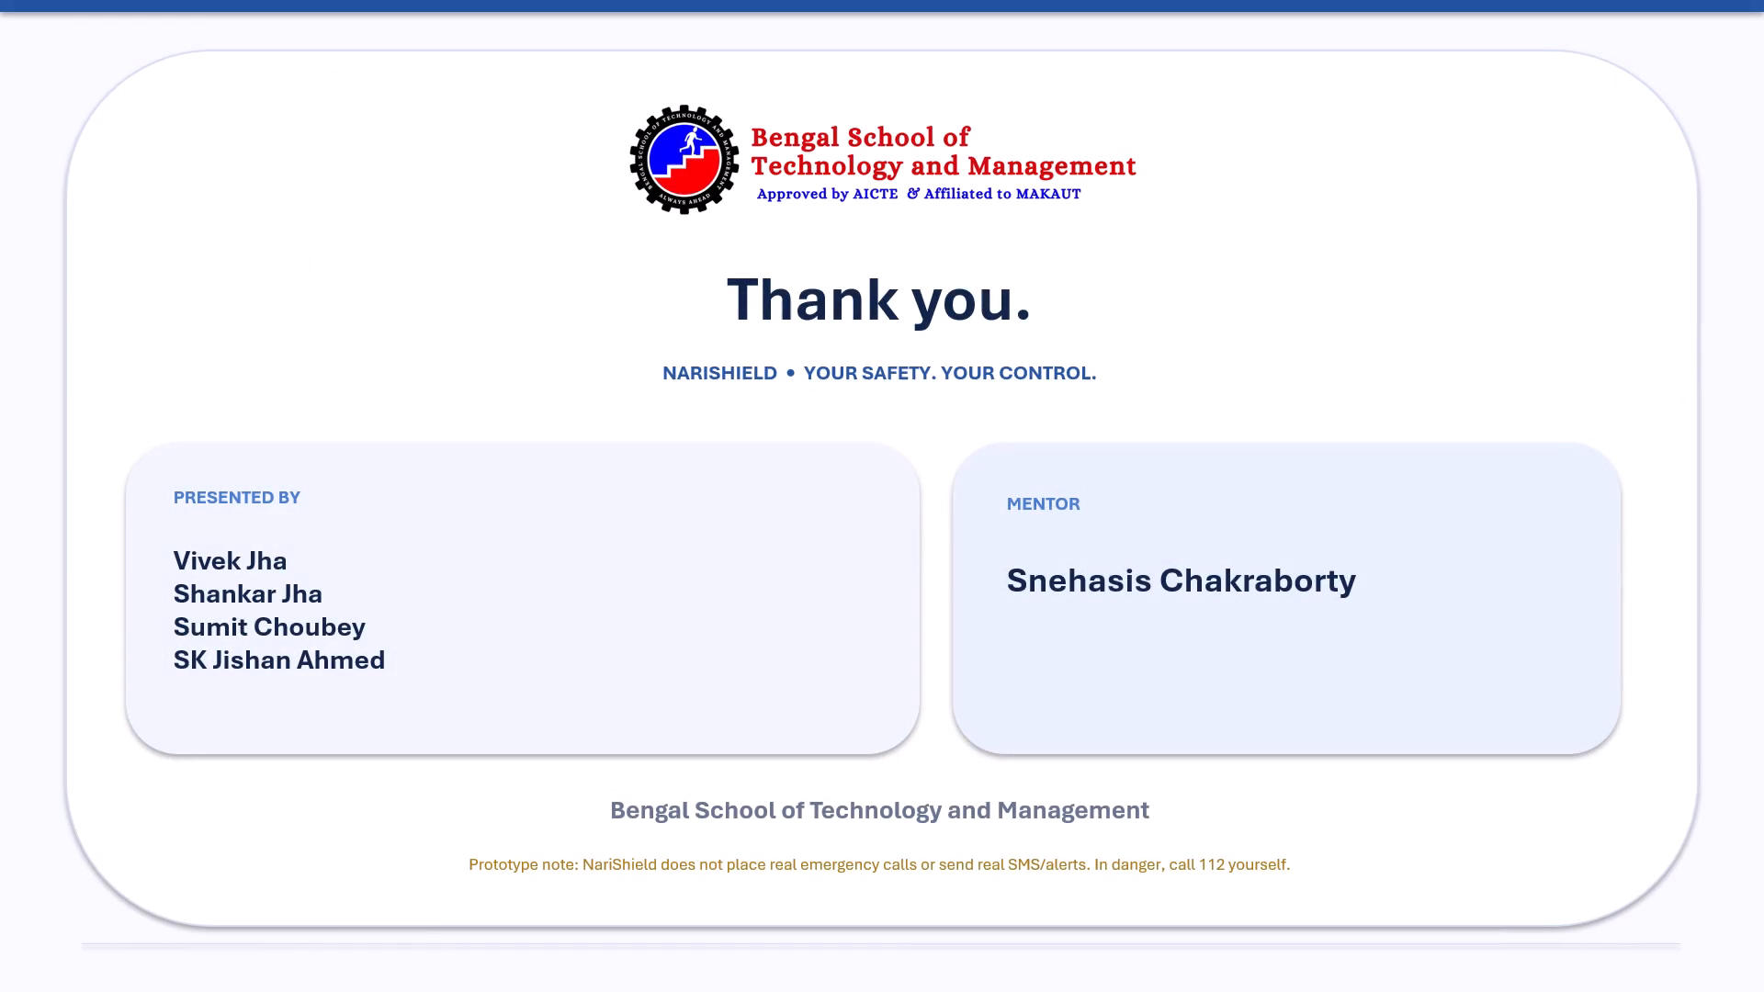
key("Right")
key("Right")
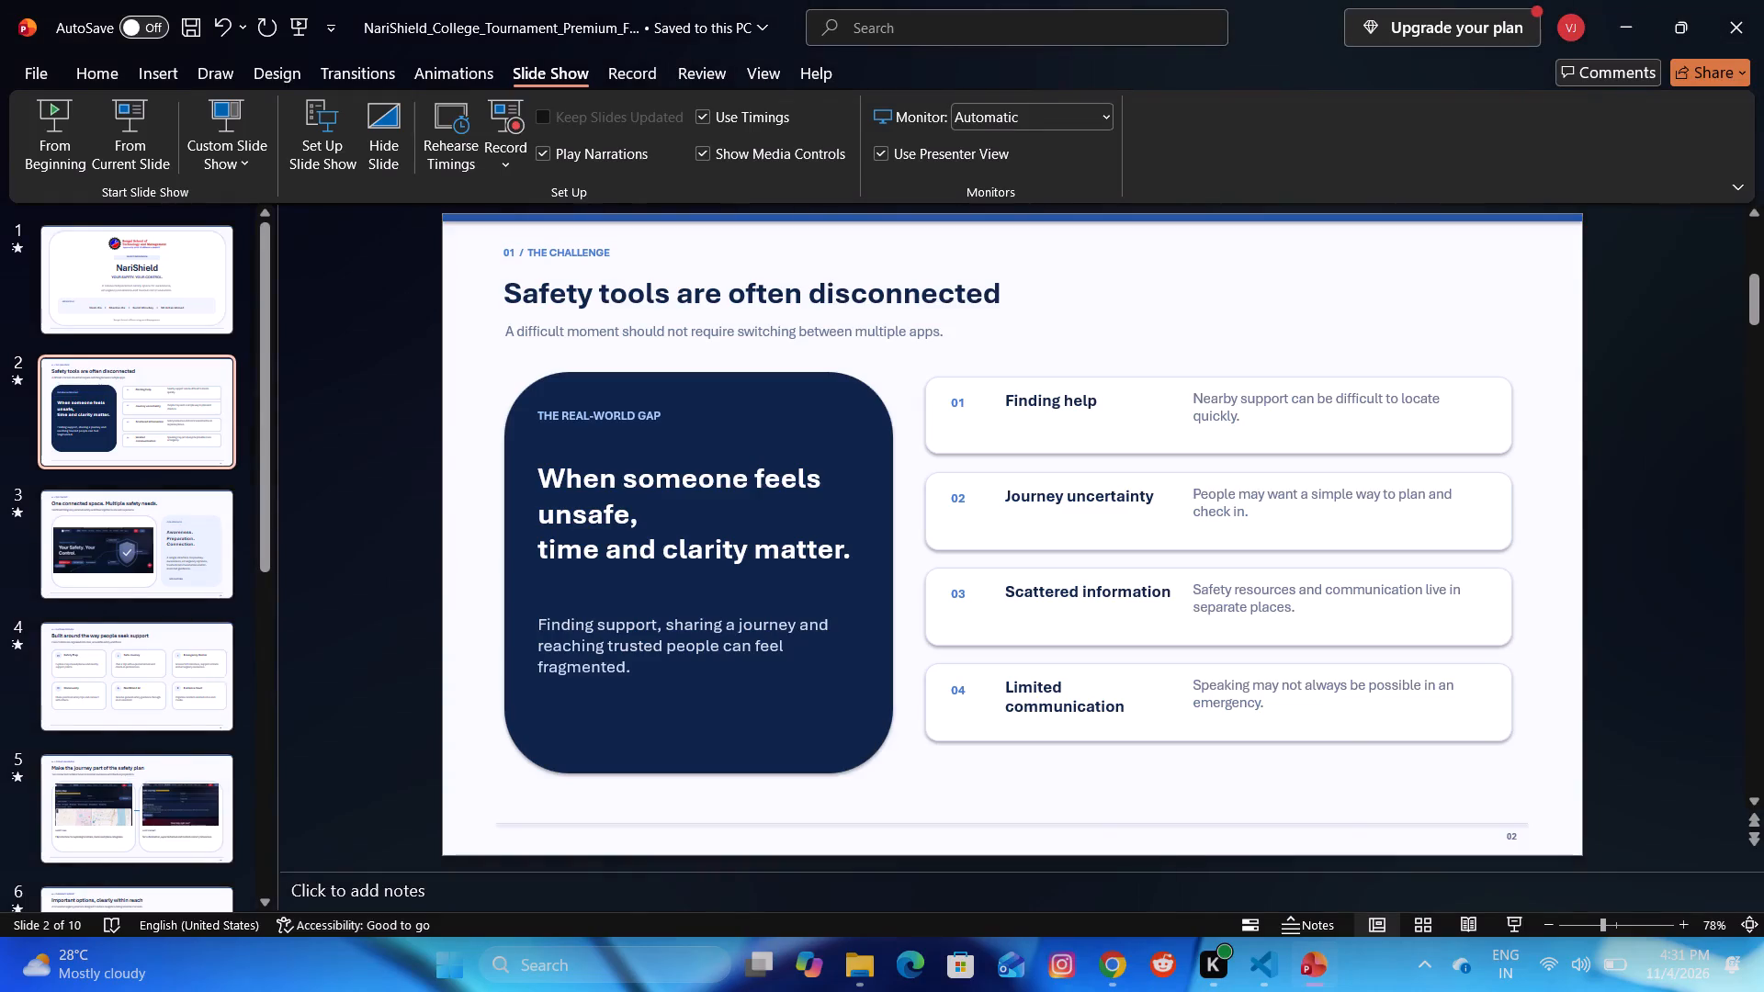
Turn on AutoSave for the presentation by uploading it to the personal OneDrive.
left_click(156, 21)
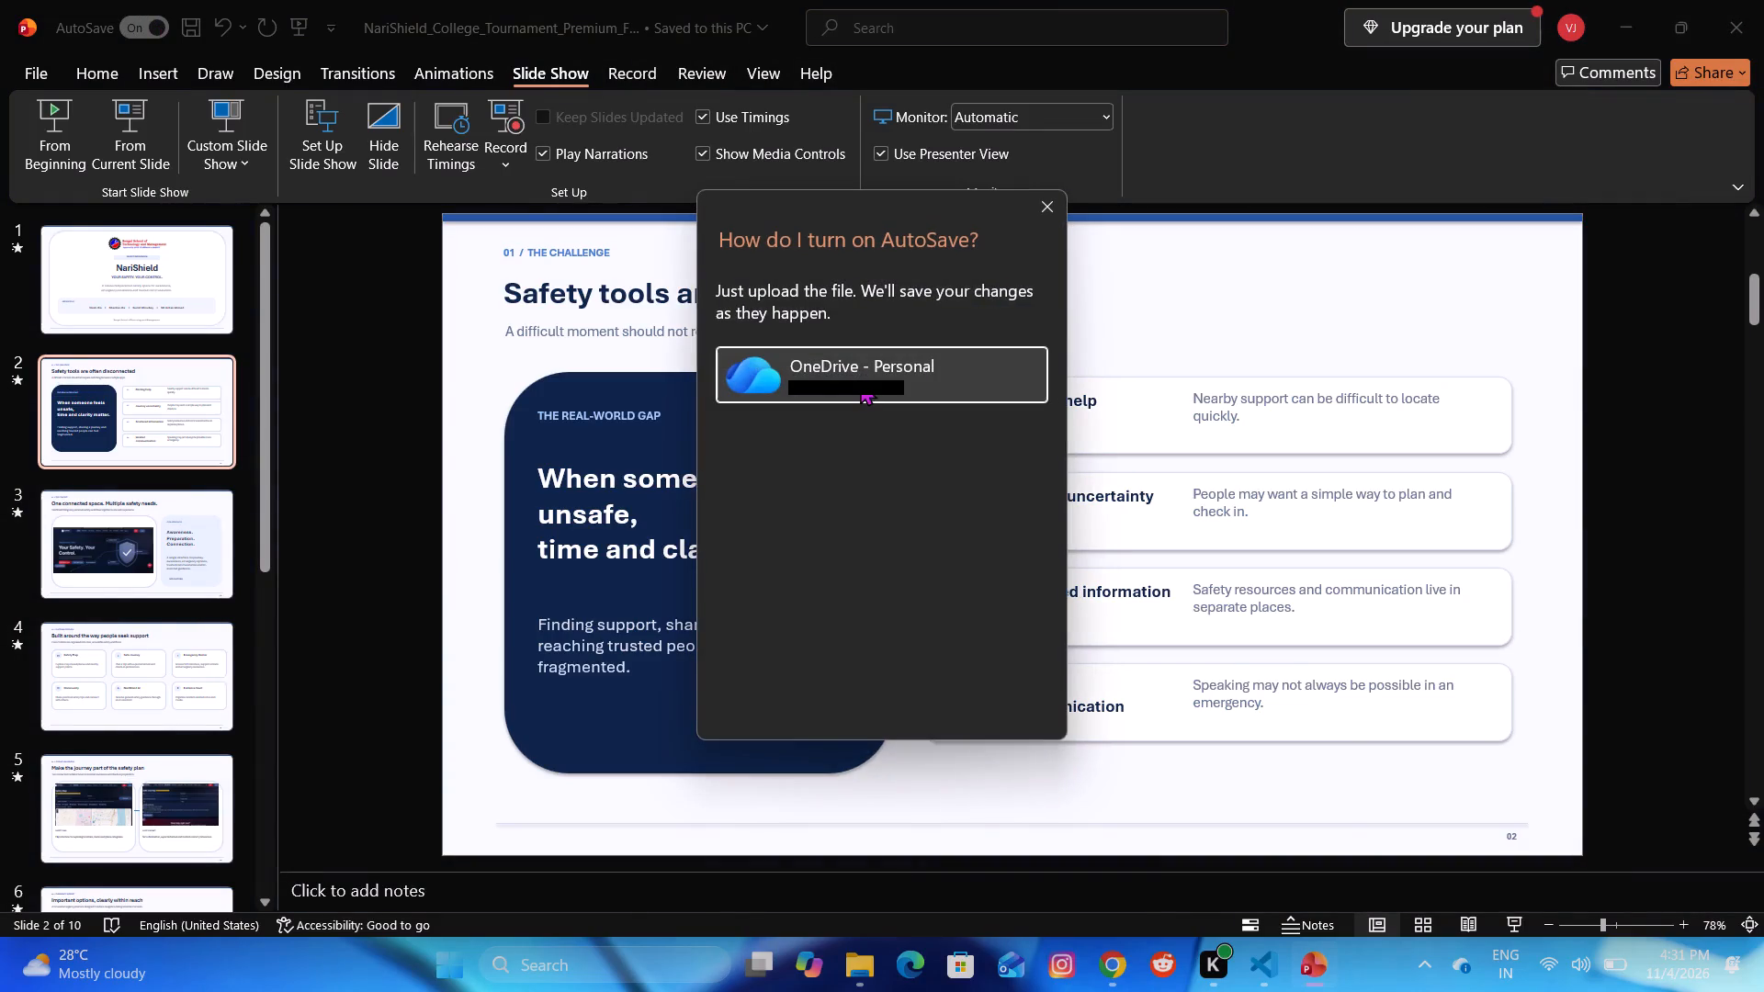
left_click(860, 380)
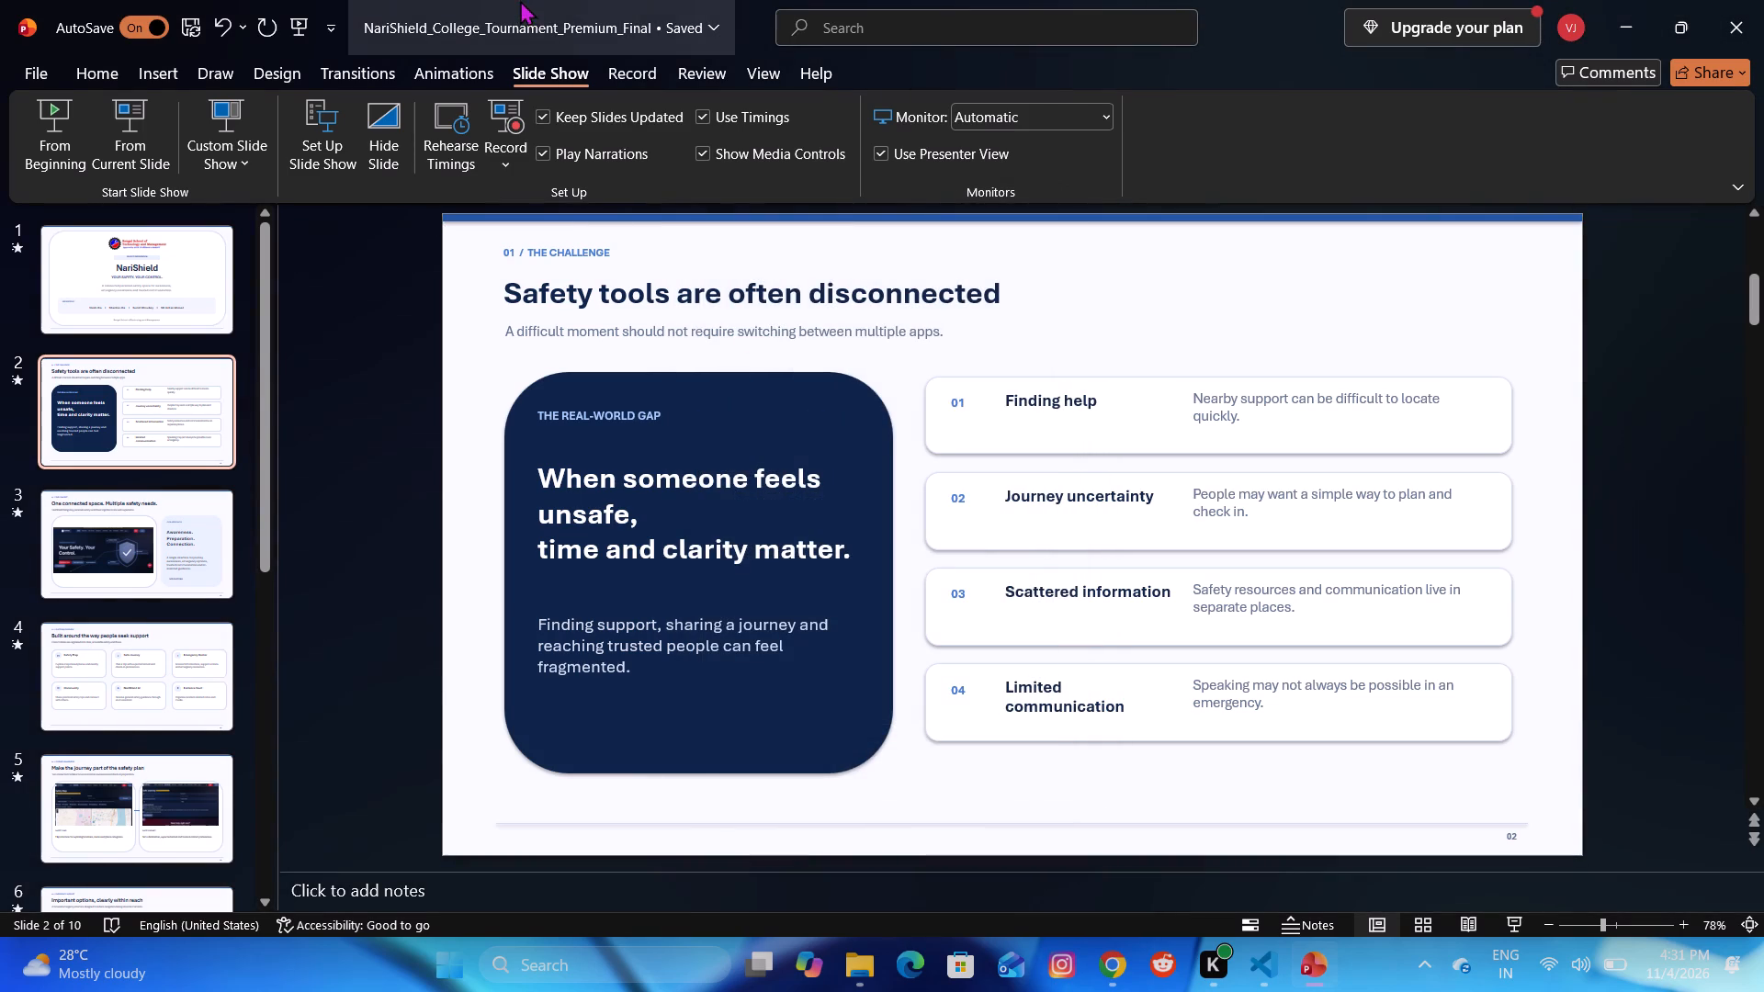
Start exporting the presentation as a PDF/XPS document.
left_click(42, 71)
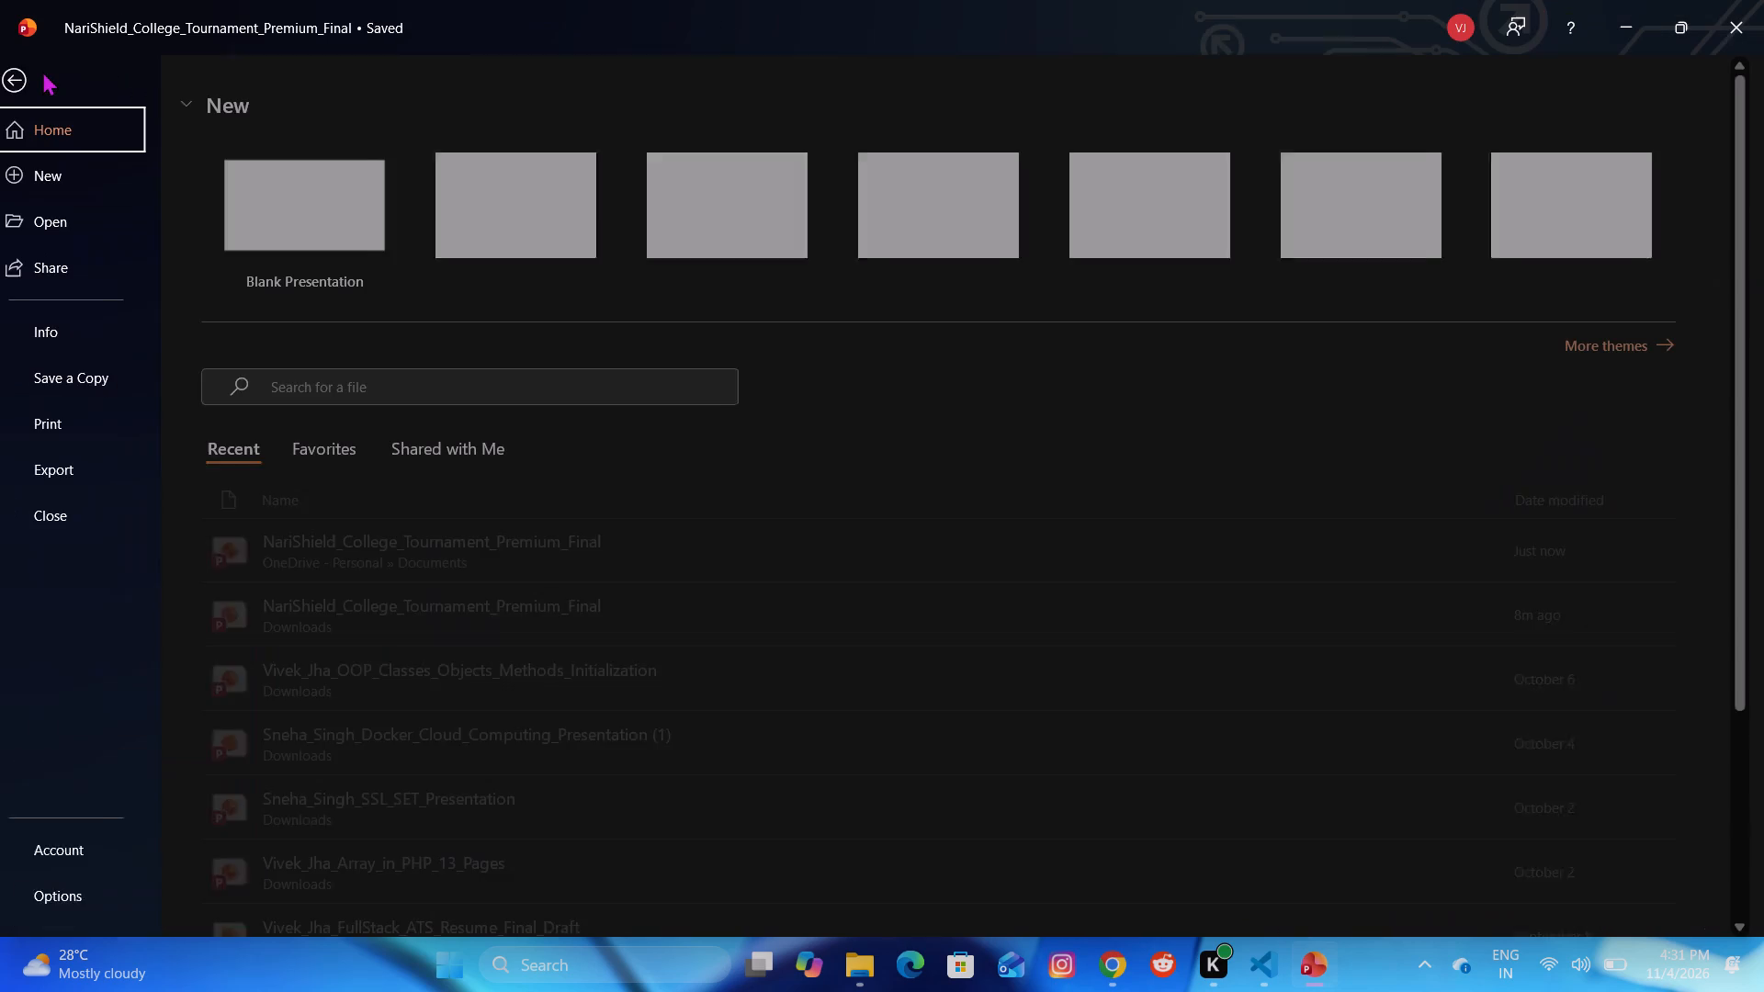
left_click(33, 71)
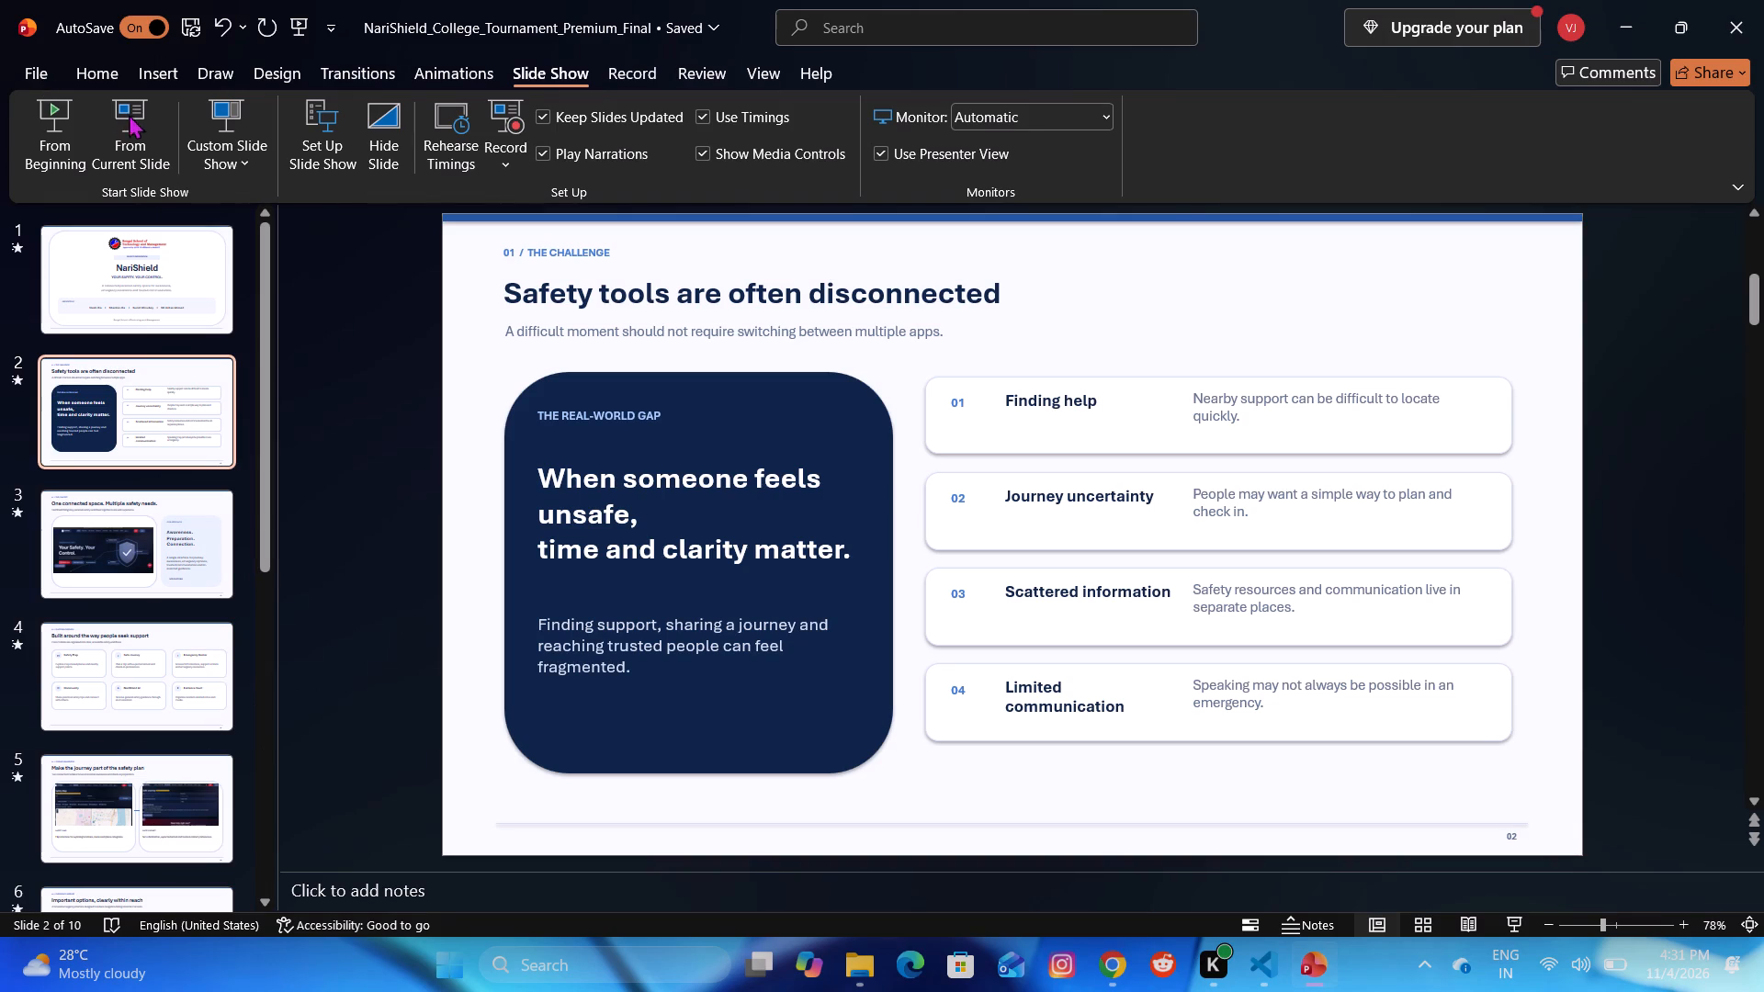
left_click(36, 65)
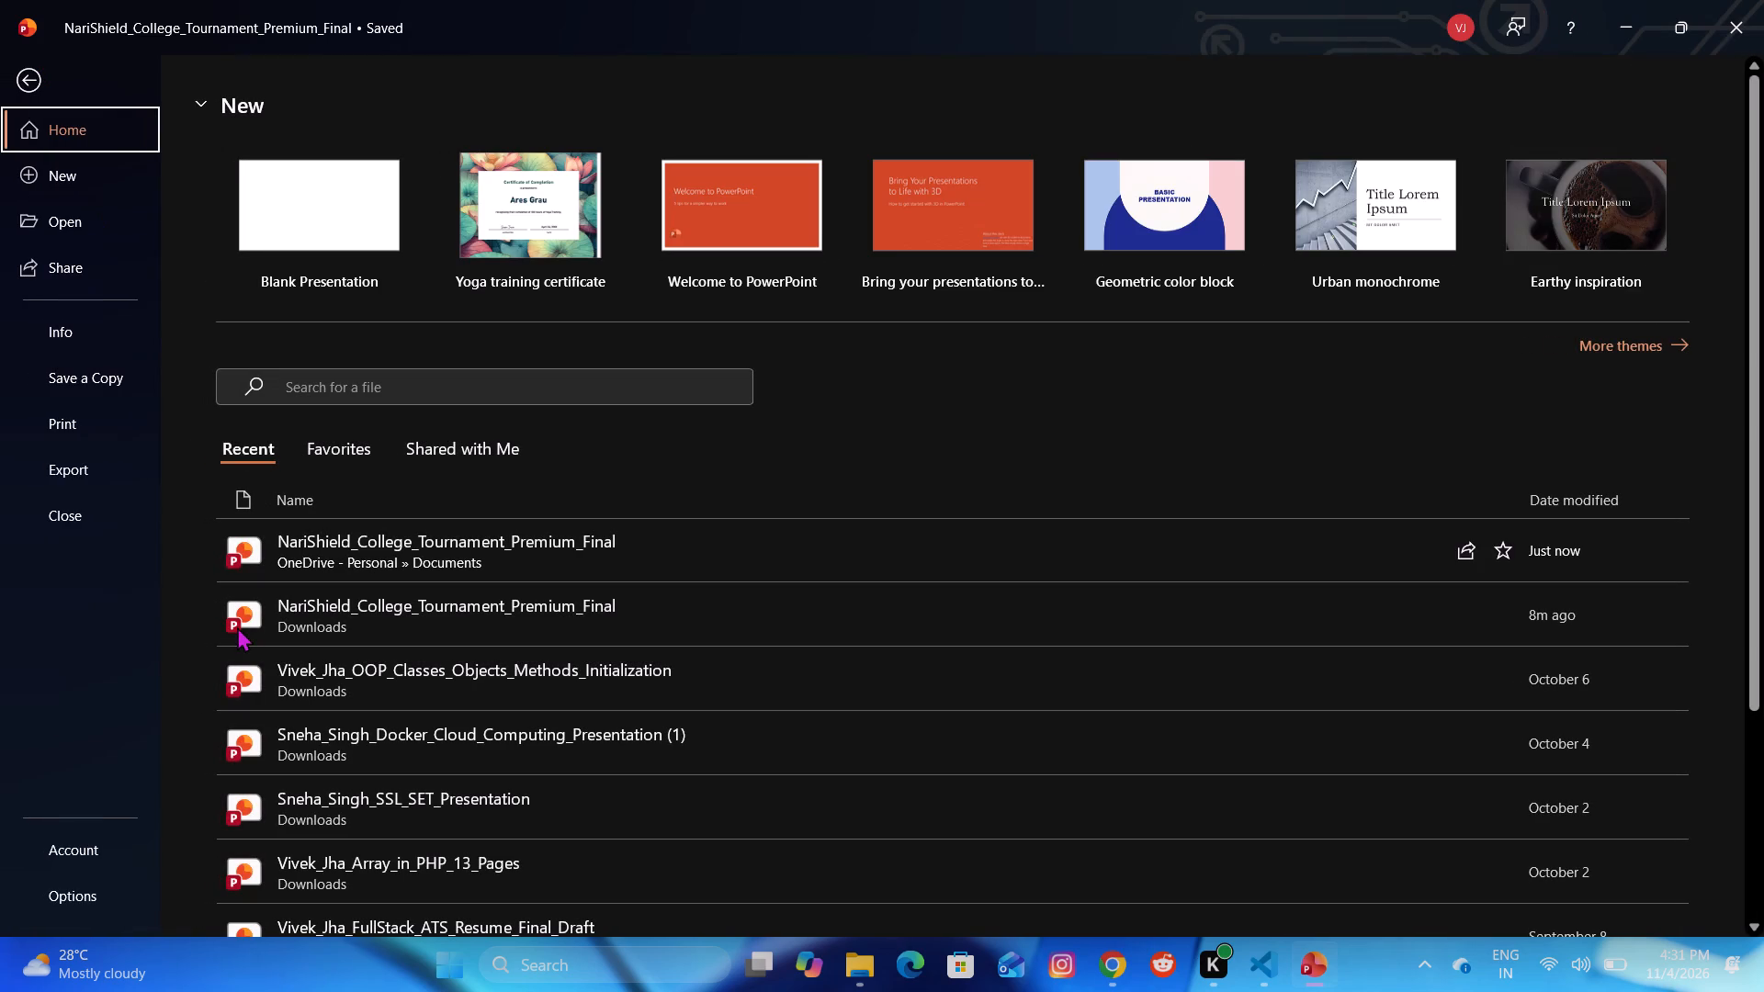
left_click(65, 428)
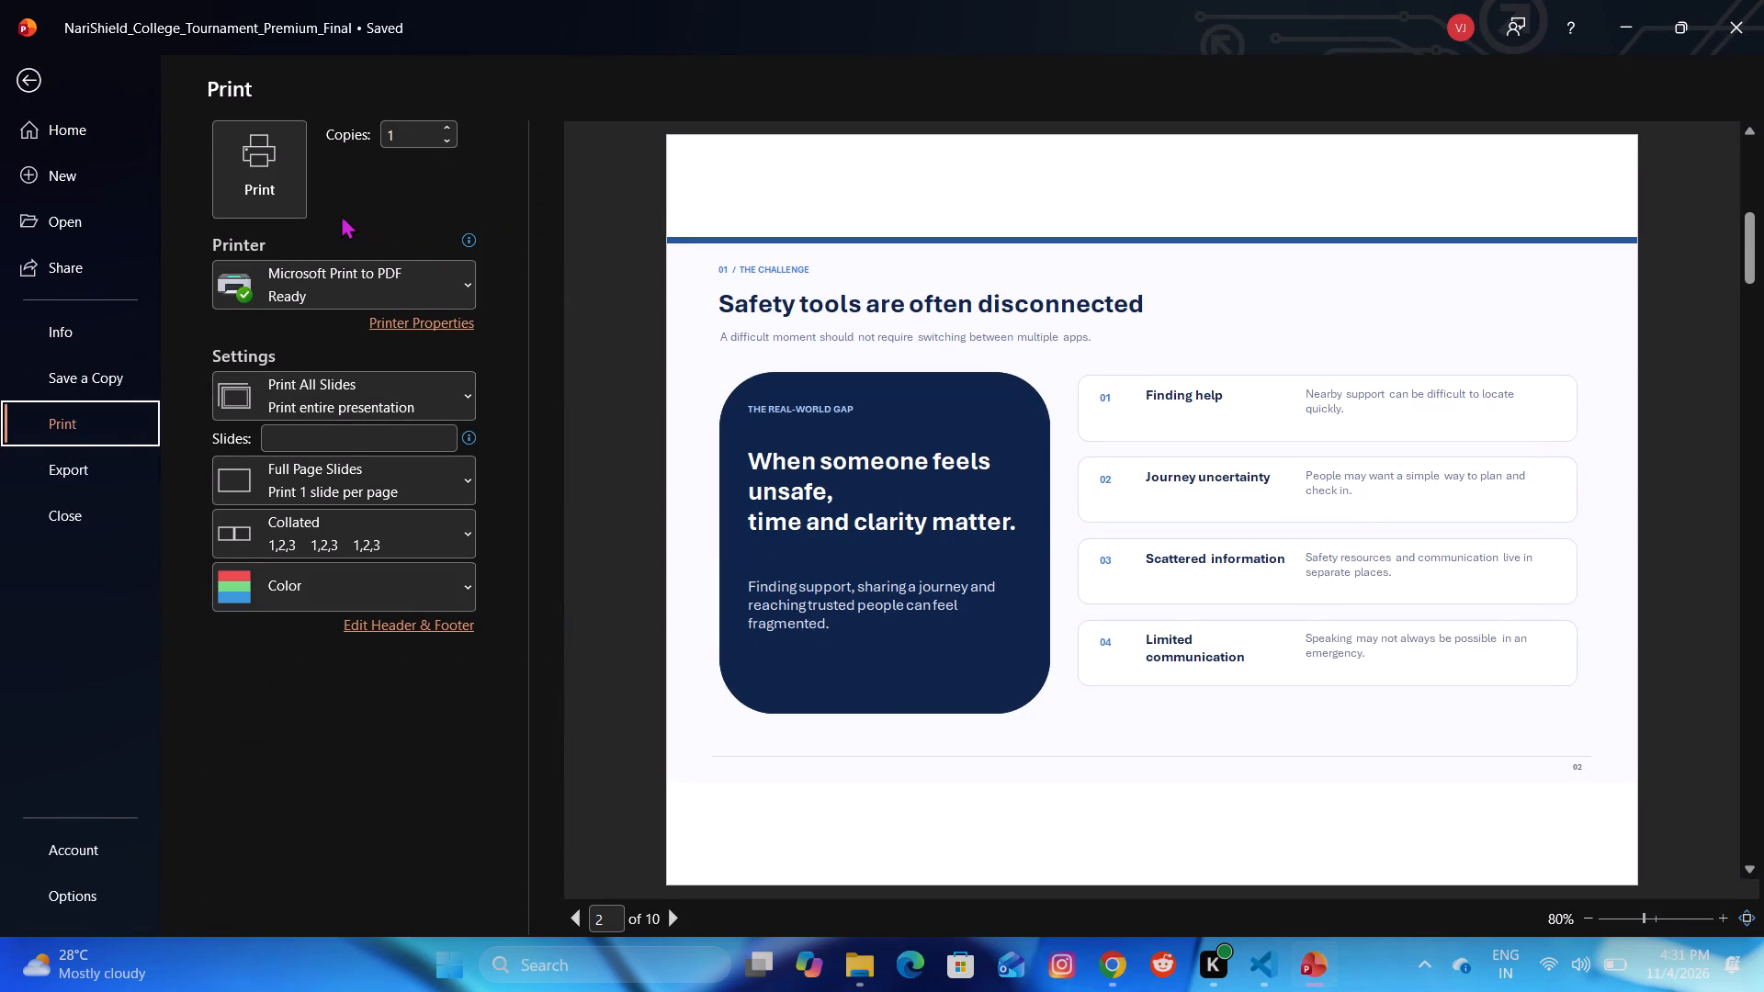
left_click(83, 475)
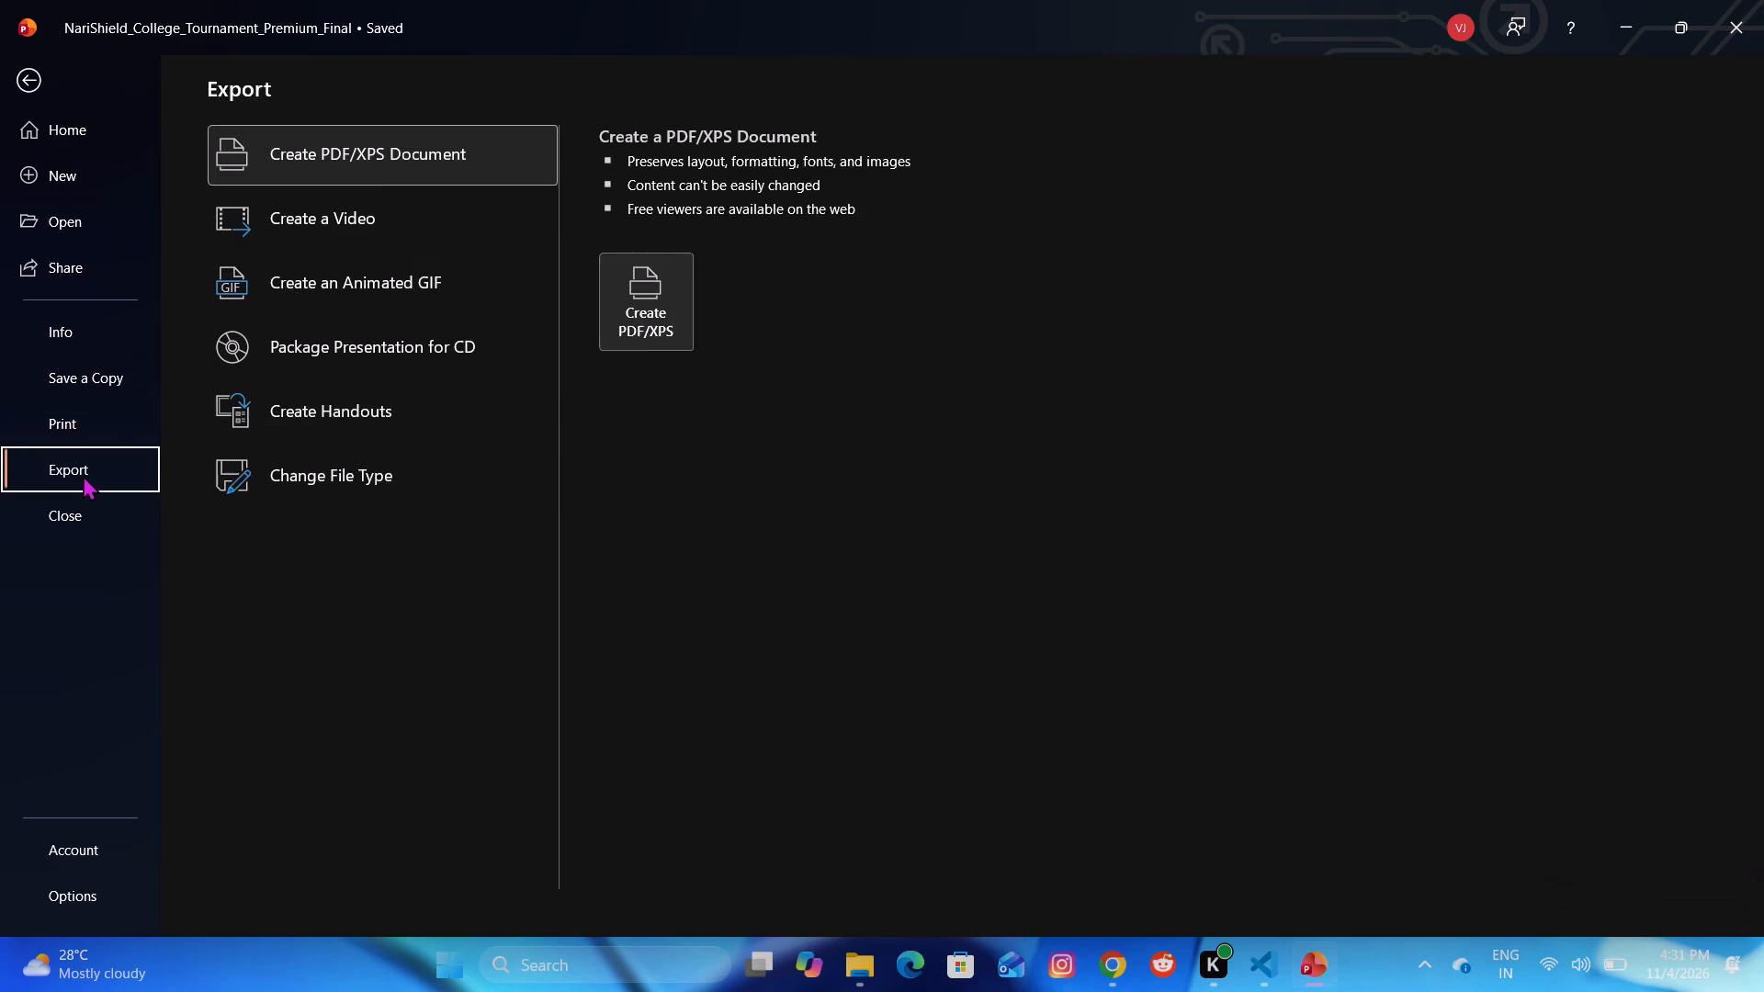
left_click(439, 139)
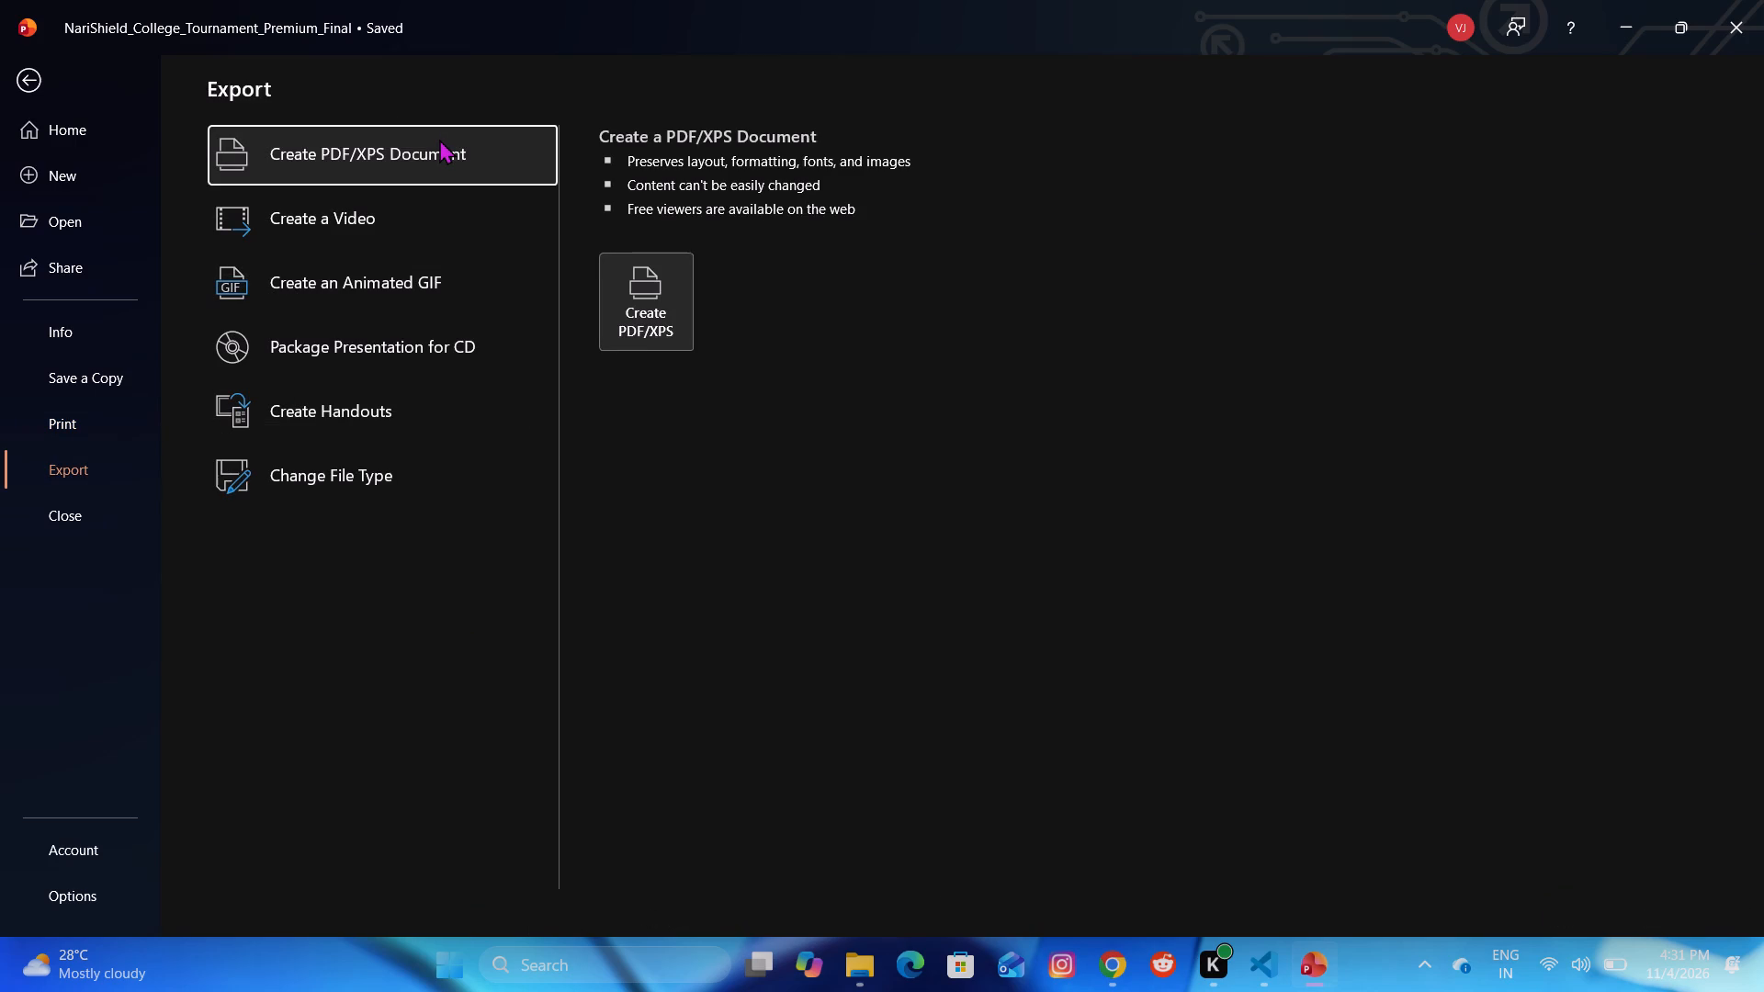
left_click(671, 296)
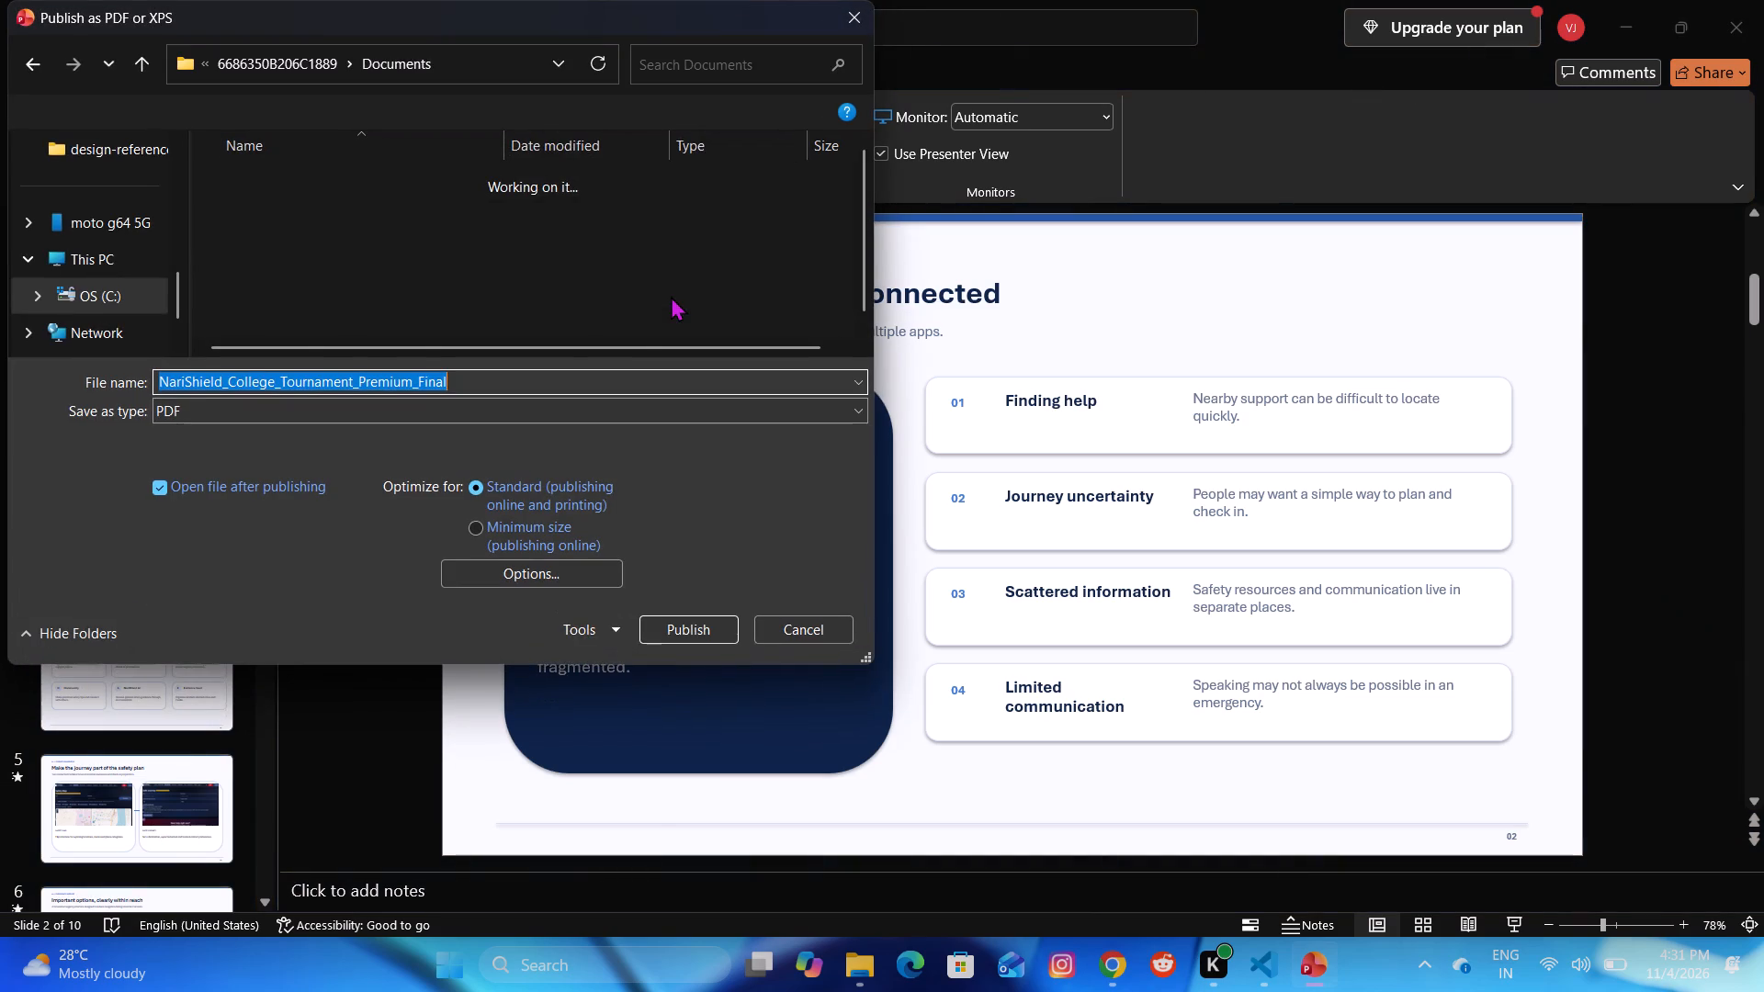
Name the exported PDF file NariShield_BSTM_WEB.
left_click(480, 386)
left_click(475, 384)
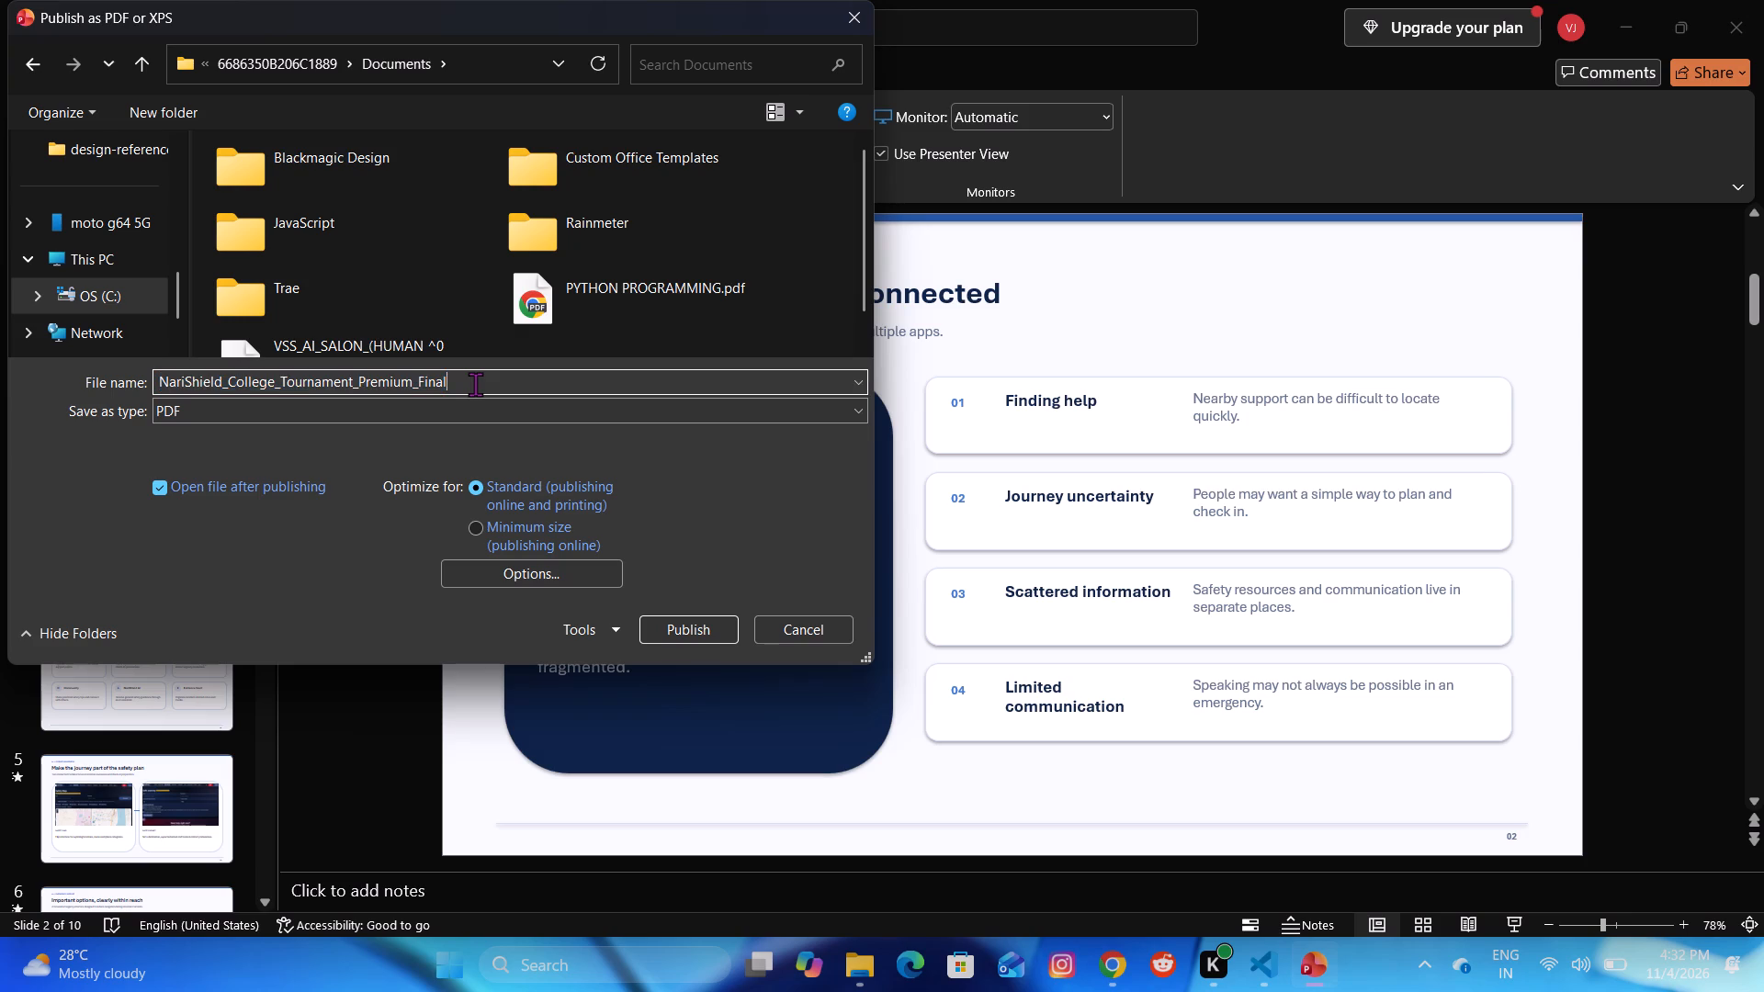
left_click_drag(475, 384, 233, 378)
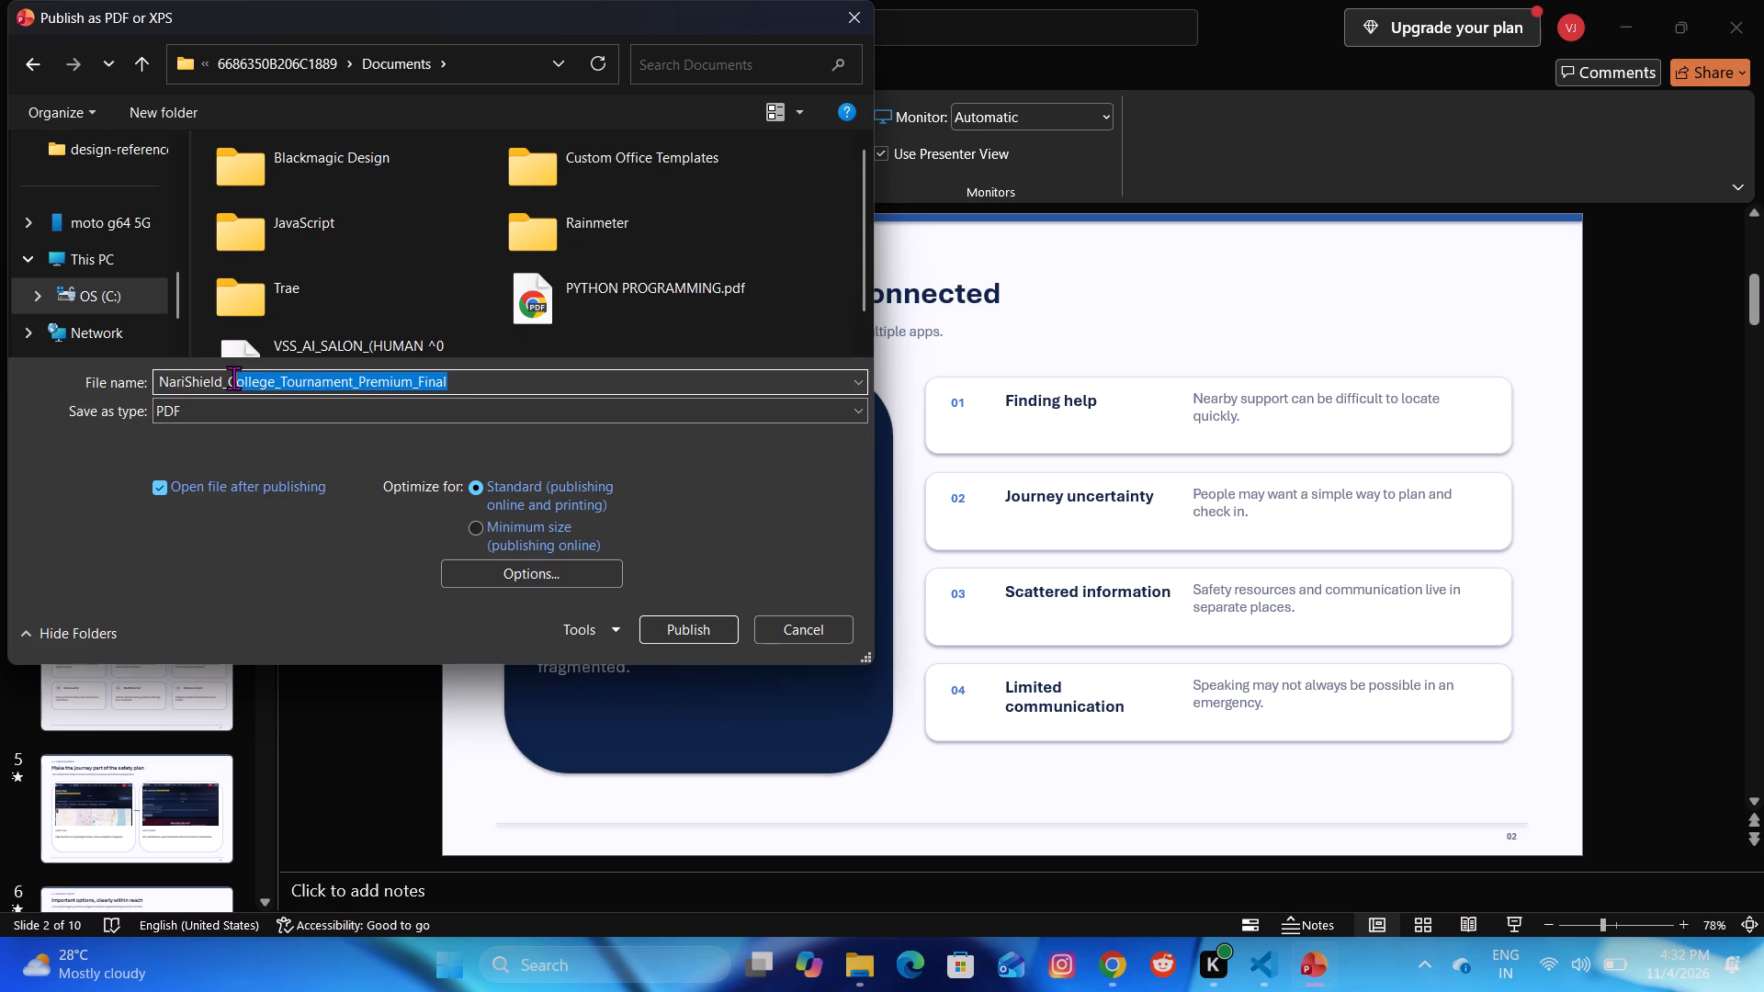
left_click_drag(233, 378, 229, 378)
left_click_drag(229, 378, 232, 380)
key("shift+b")
key("shift+s")
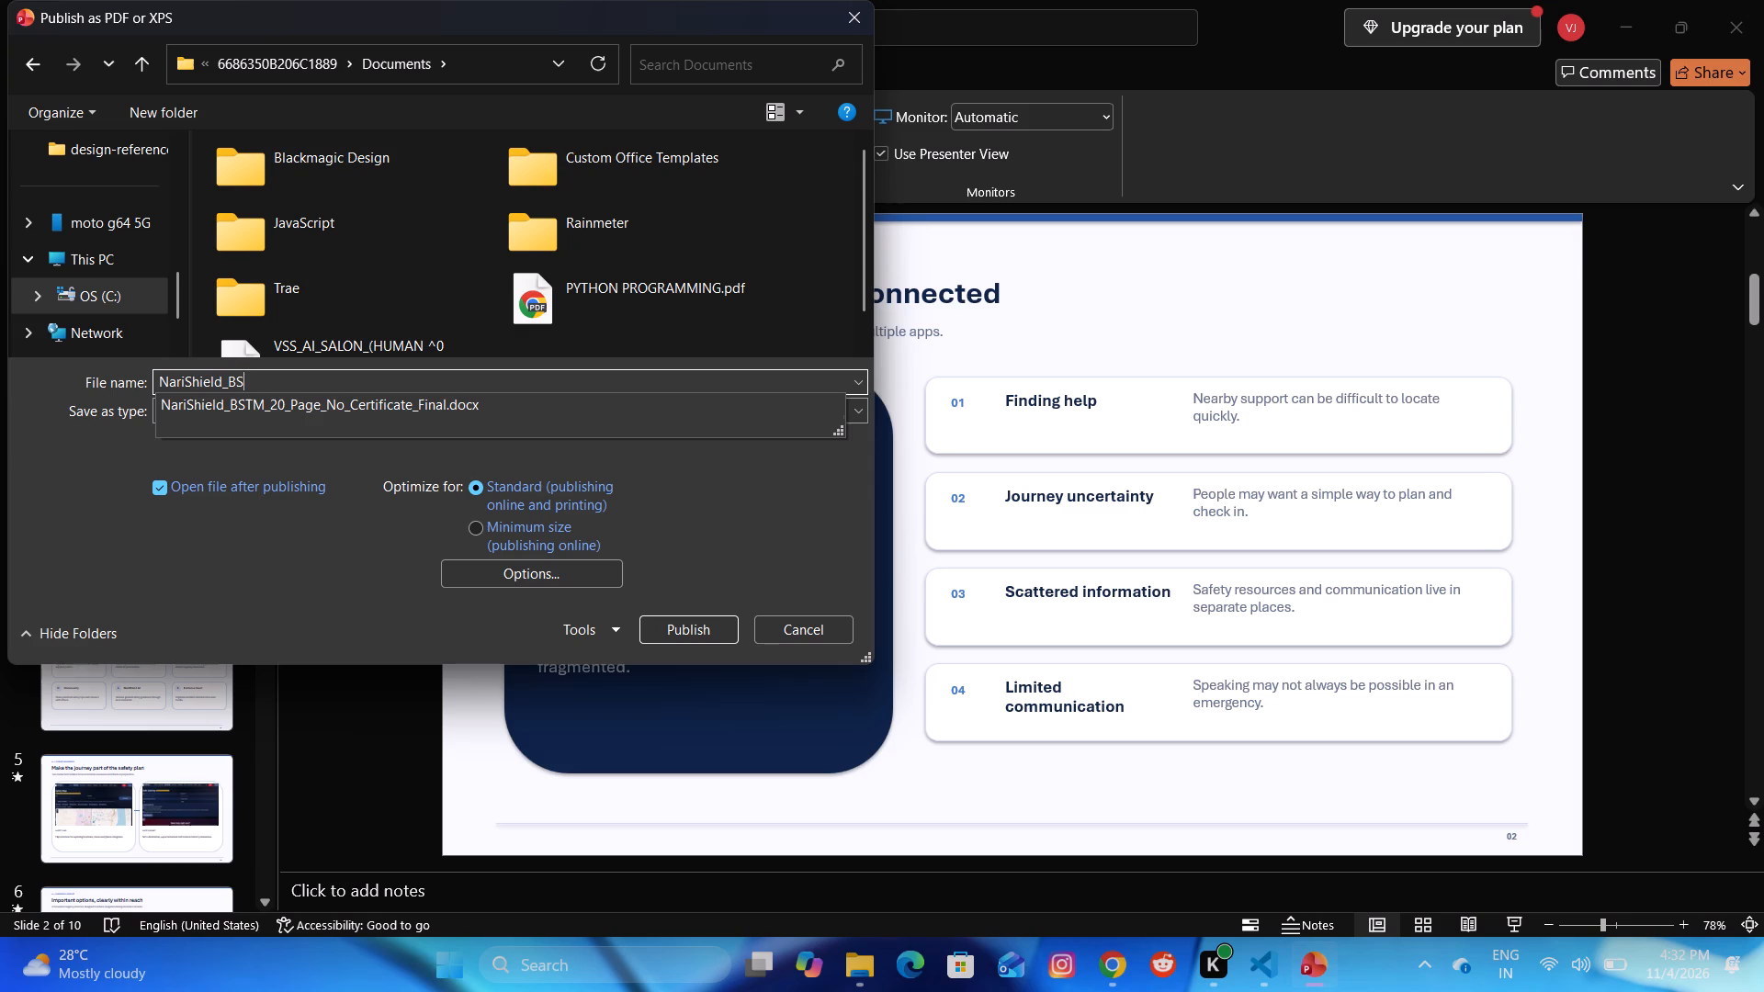
key("shift+t")
key("shift+m")
key("shift+parenleft")
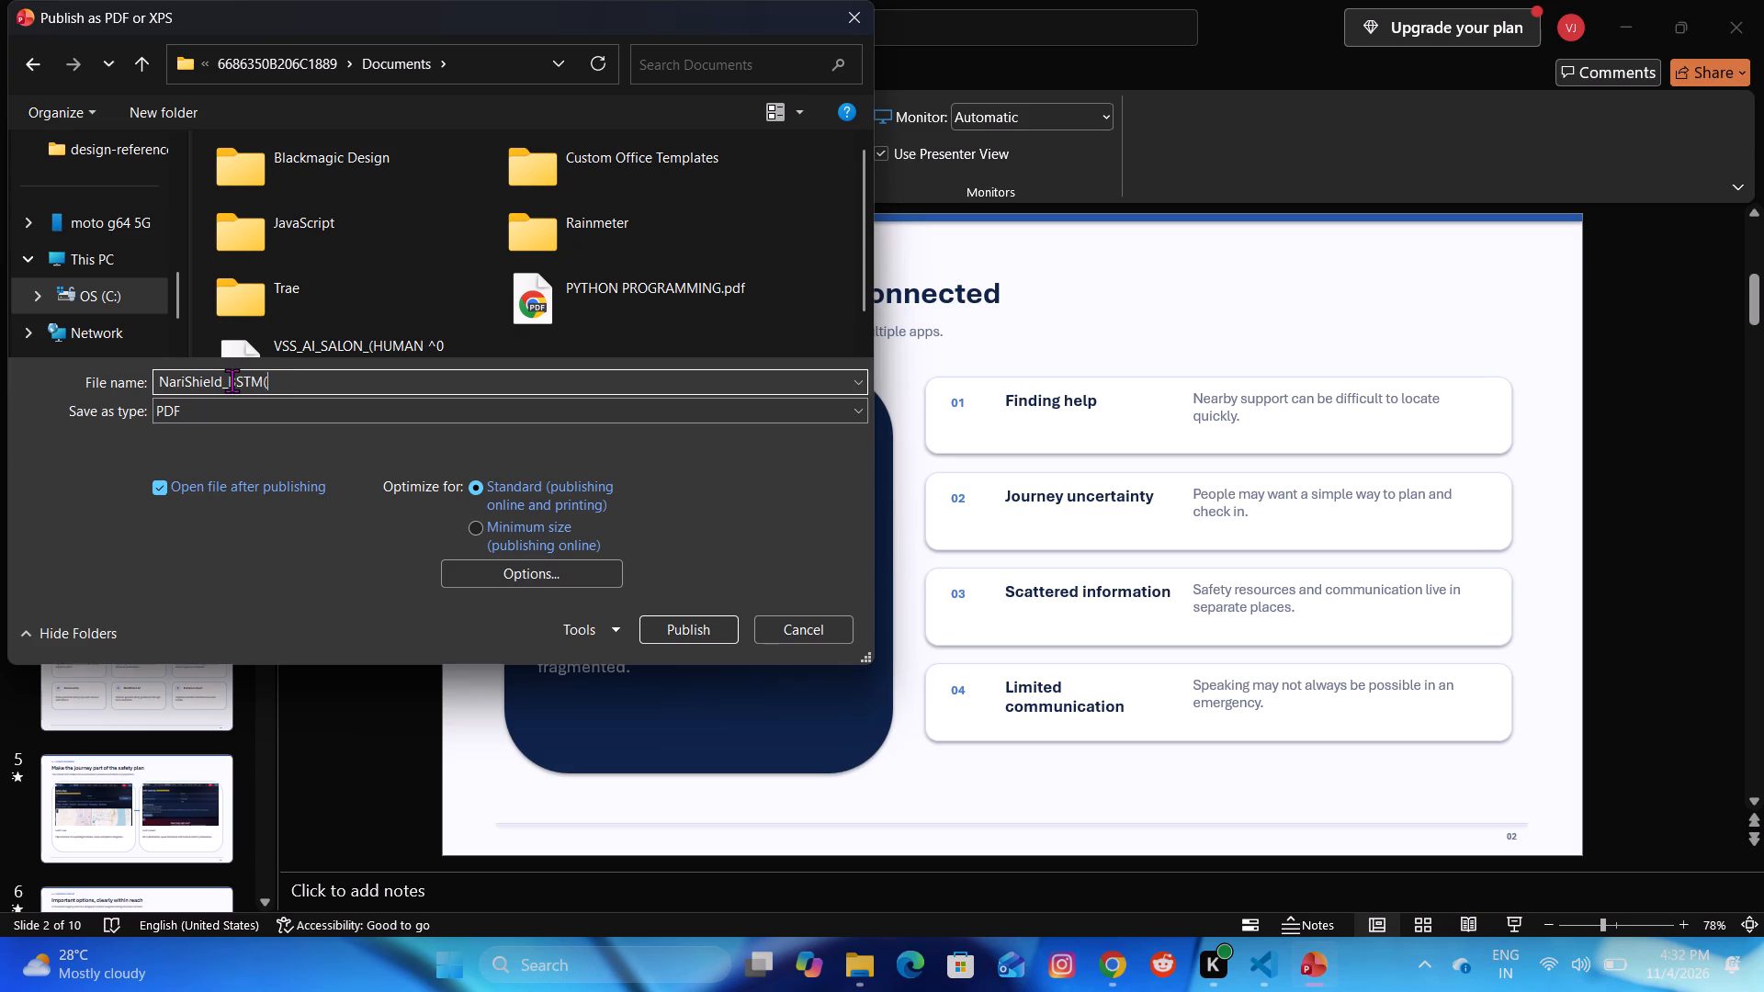
key("BackSpace")
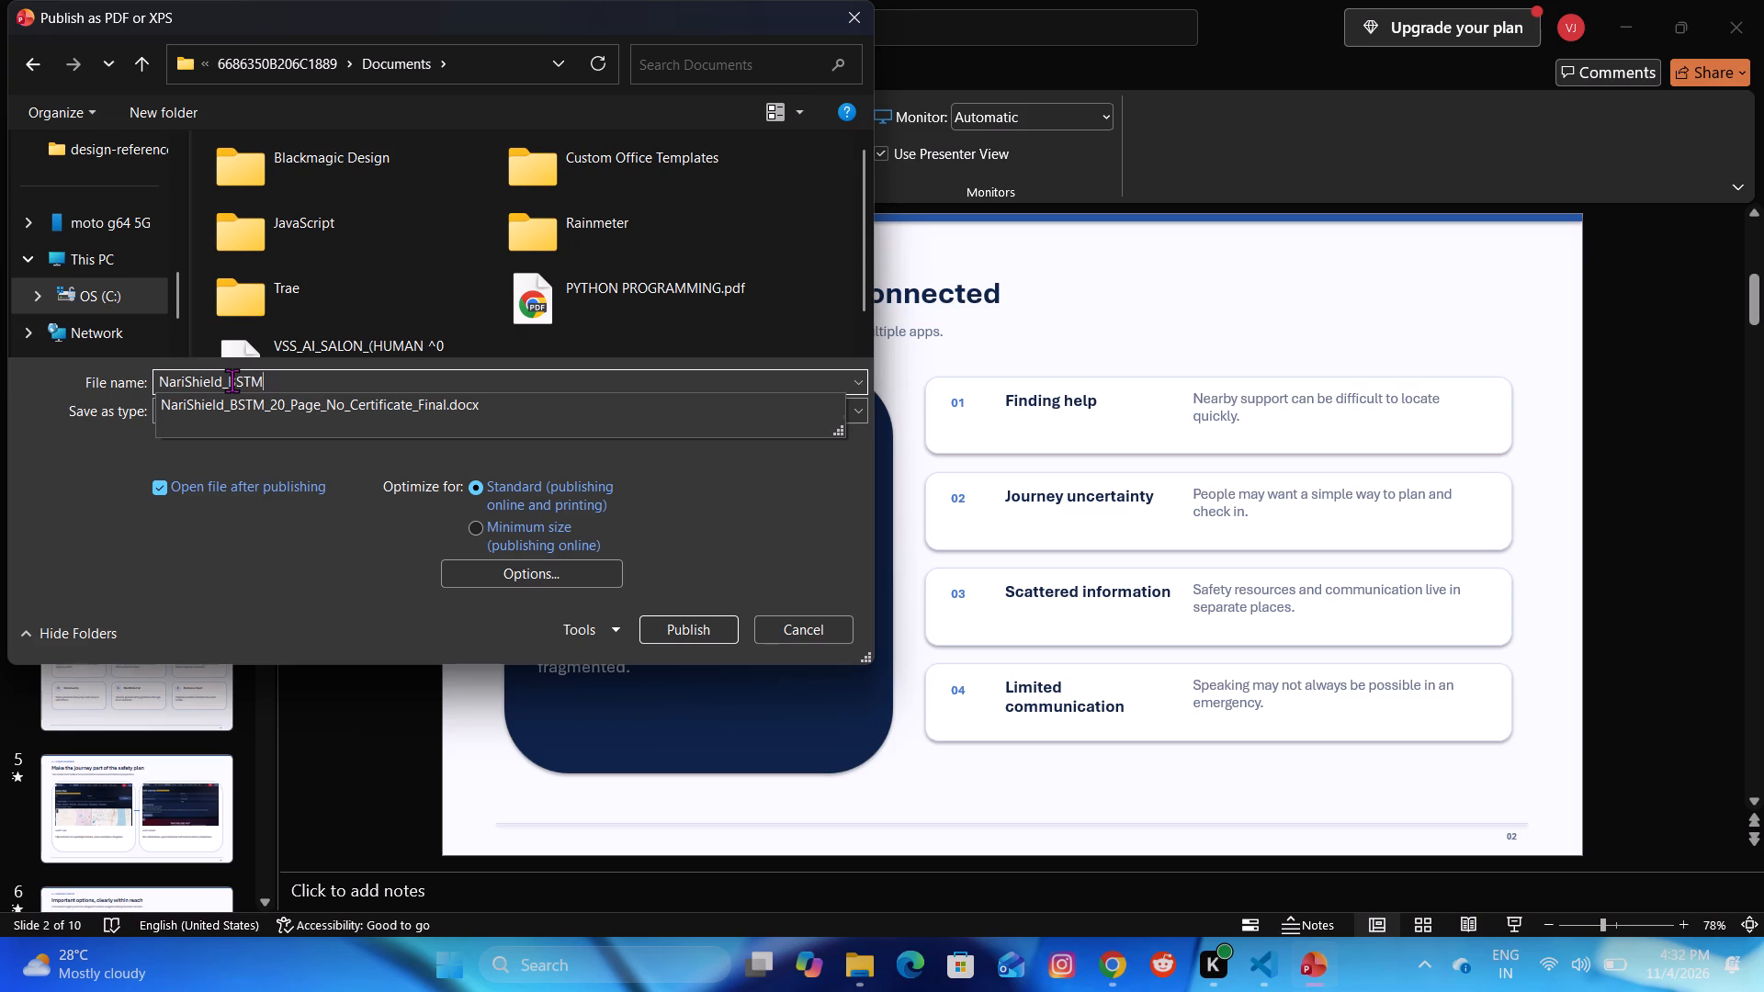
key("shift+underscore")
key("BackSpace")
key("shift+underscore")
type("WE")
key("shift+b")
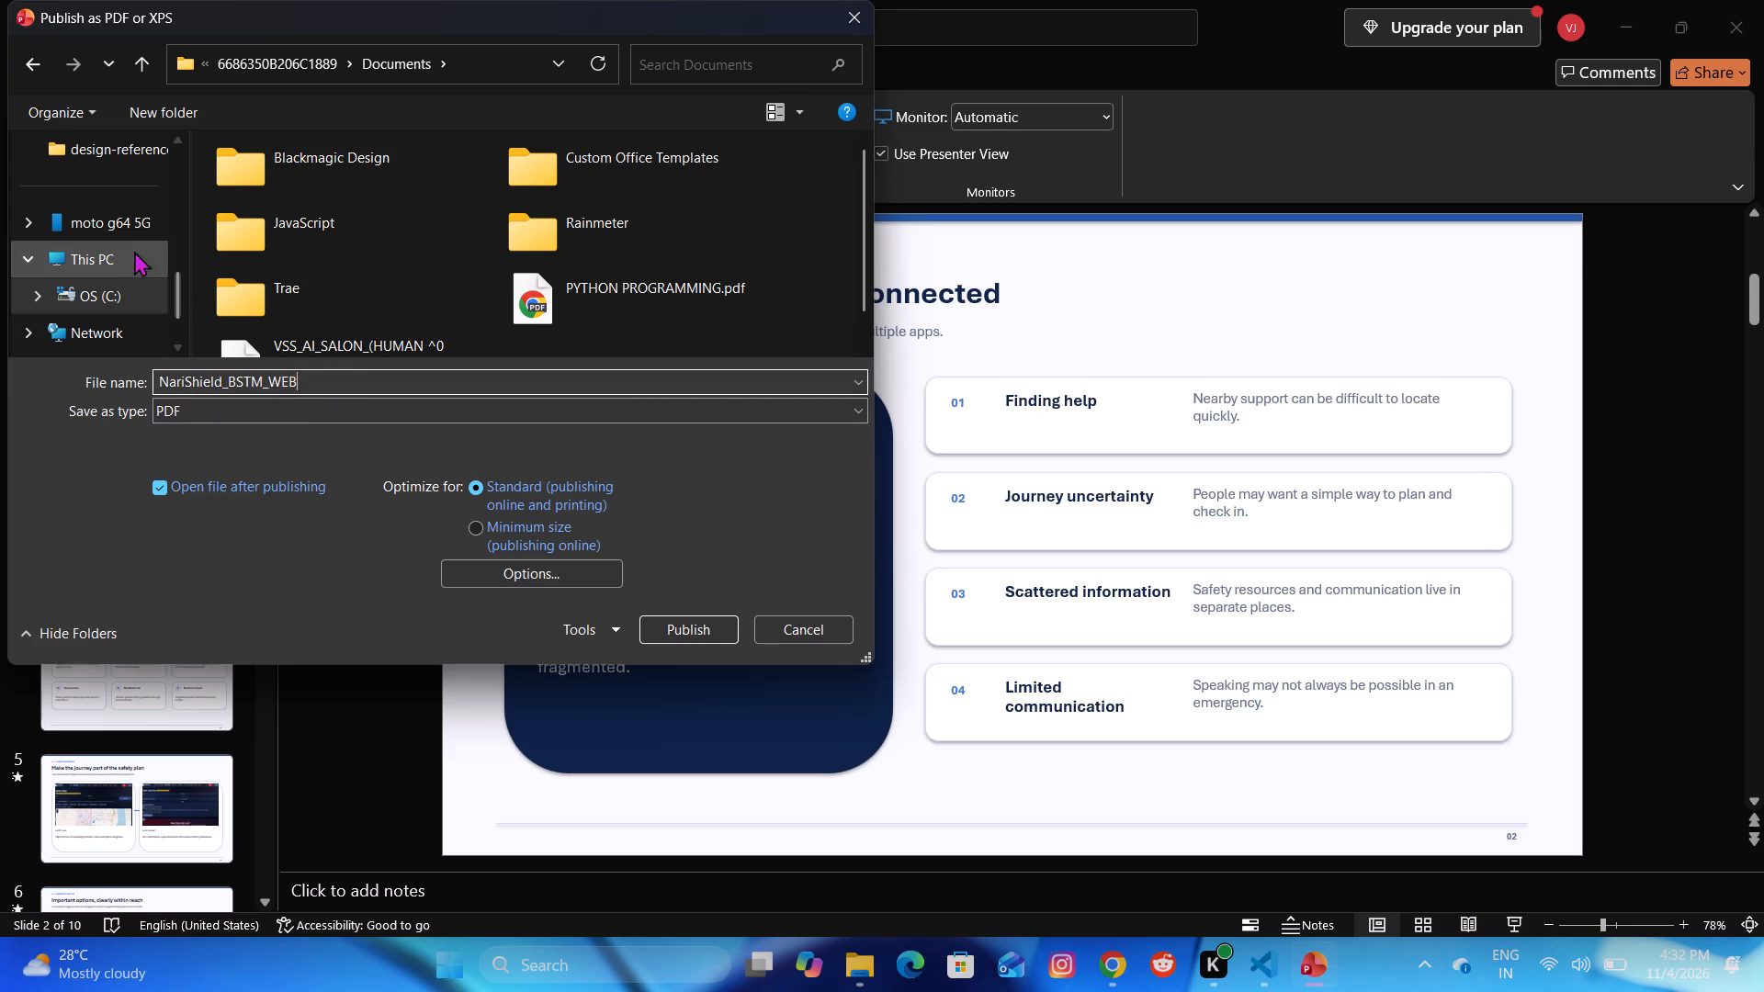
Choose the Downloads folder as the destination and publish the PDF with standard optimization.
scroll(122, 238, "up", 2)
scroll(138, 316, "down", 1)
left_click(109, 323)
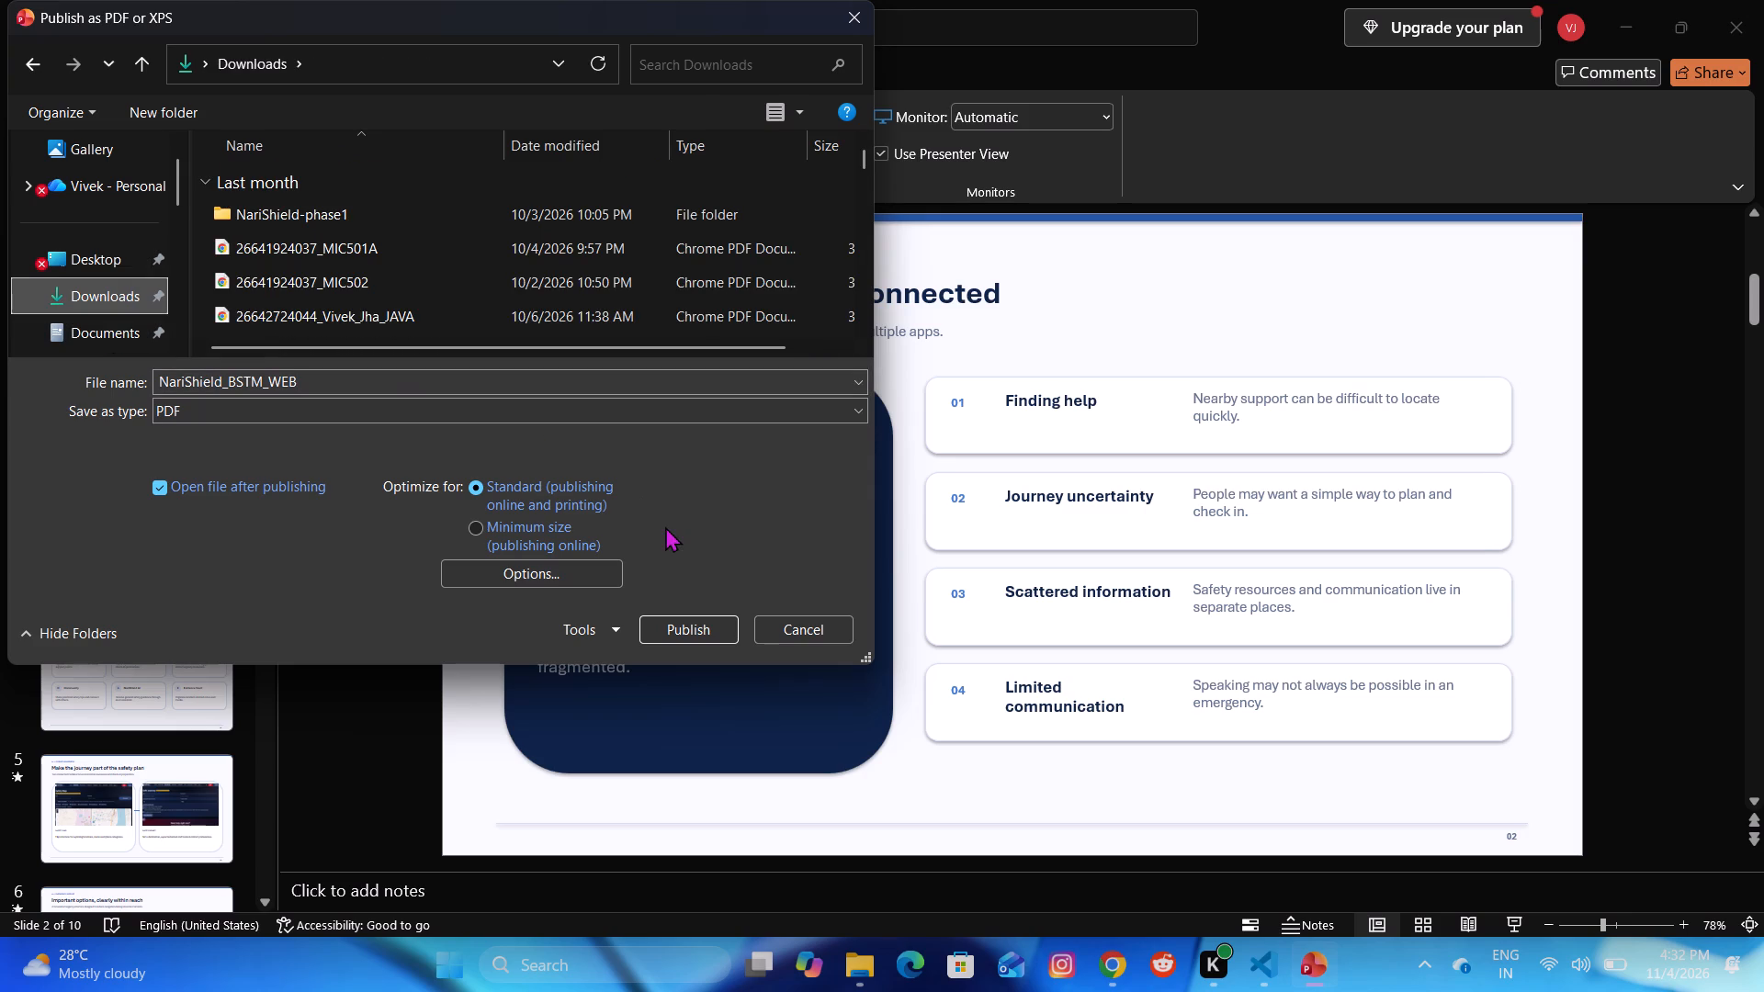
left_click(709, 633)
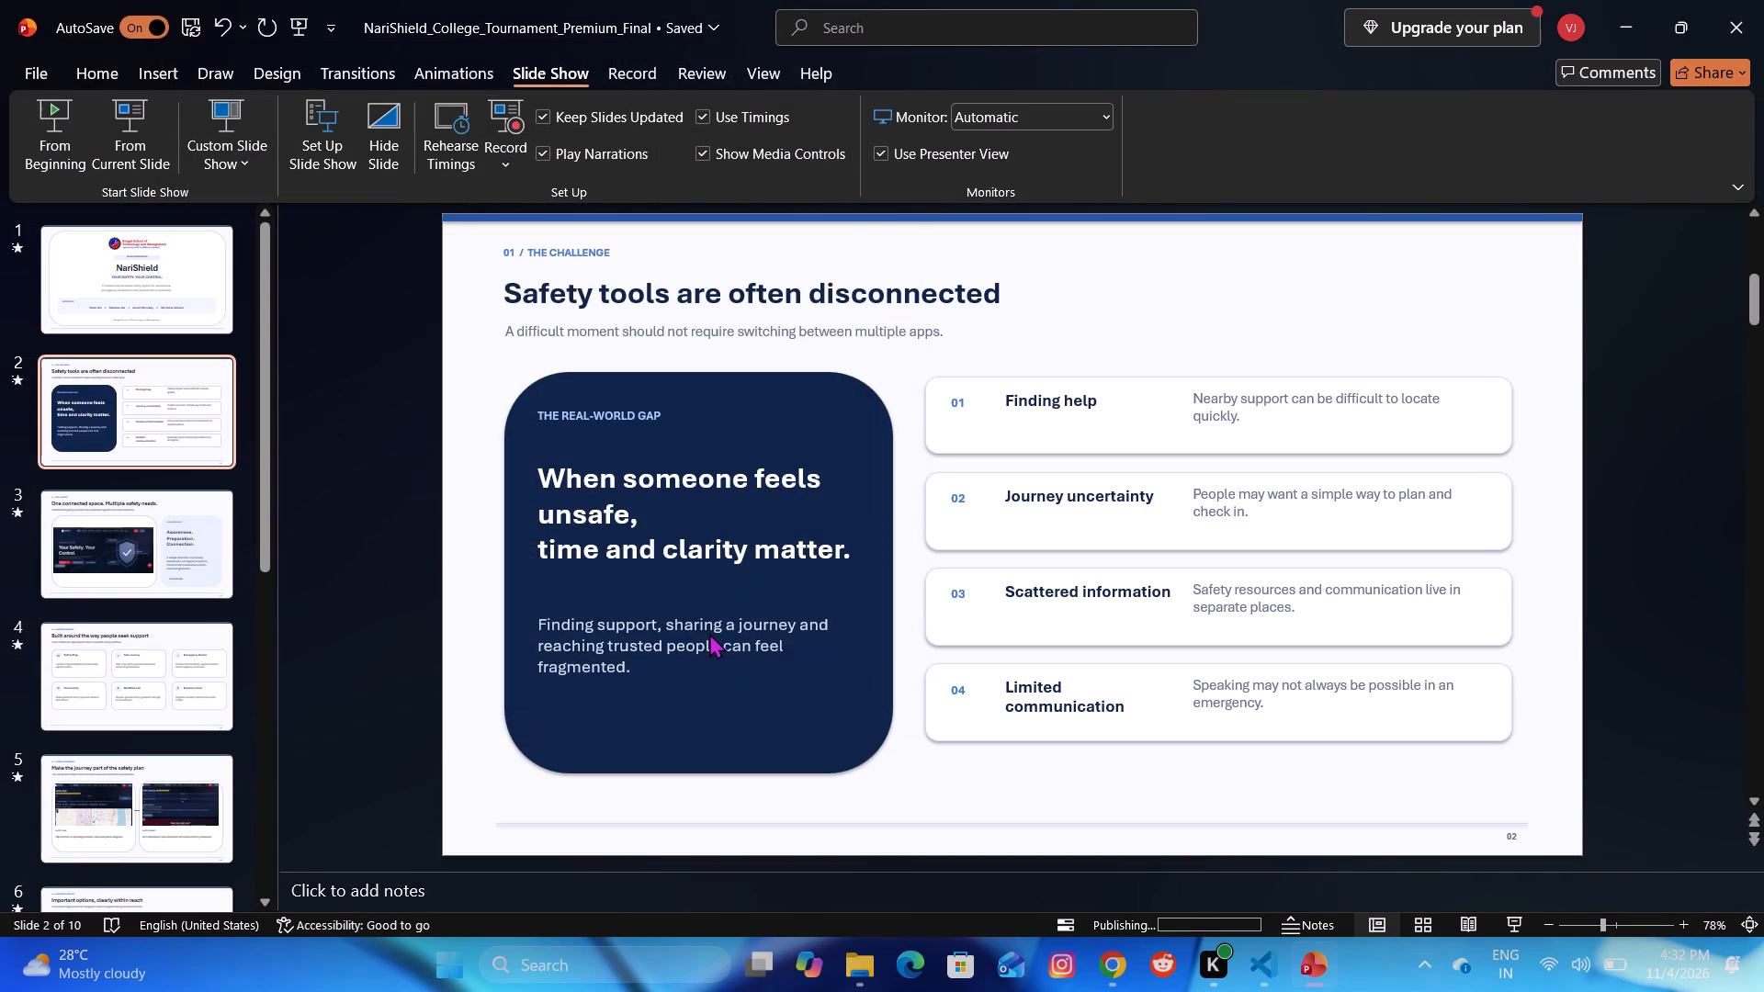
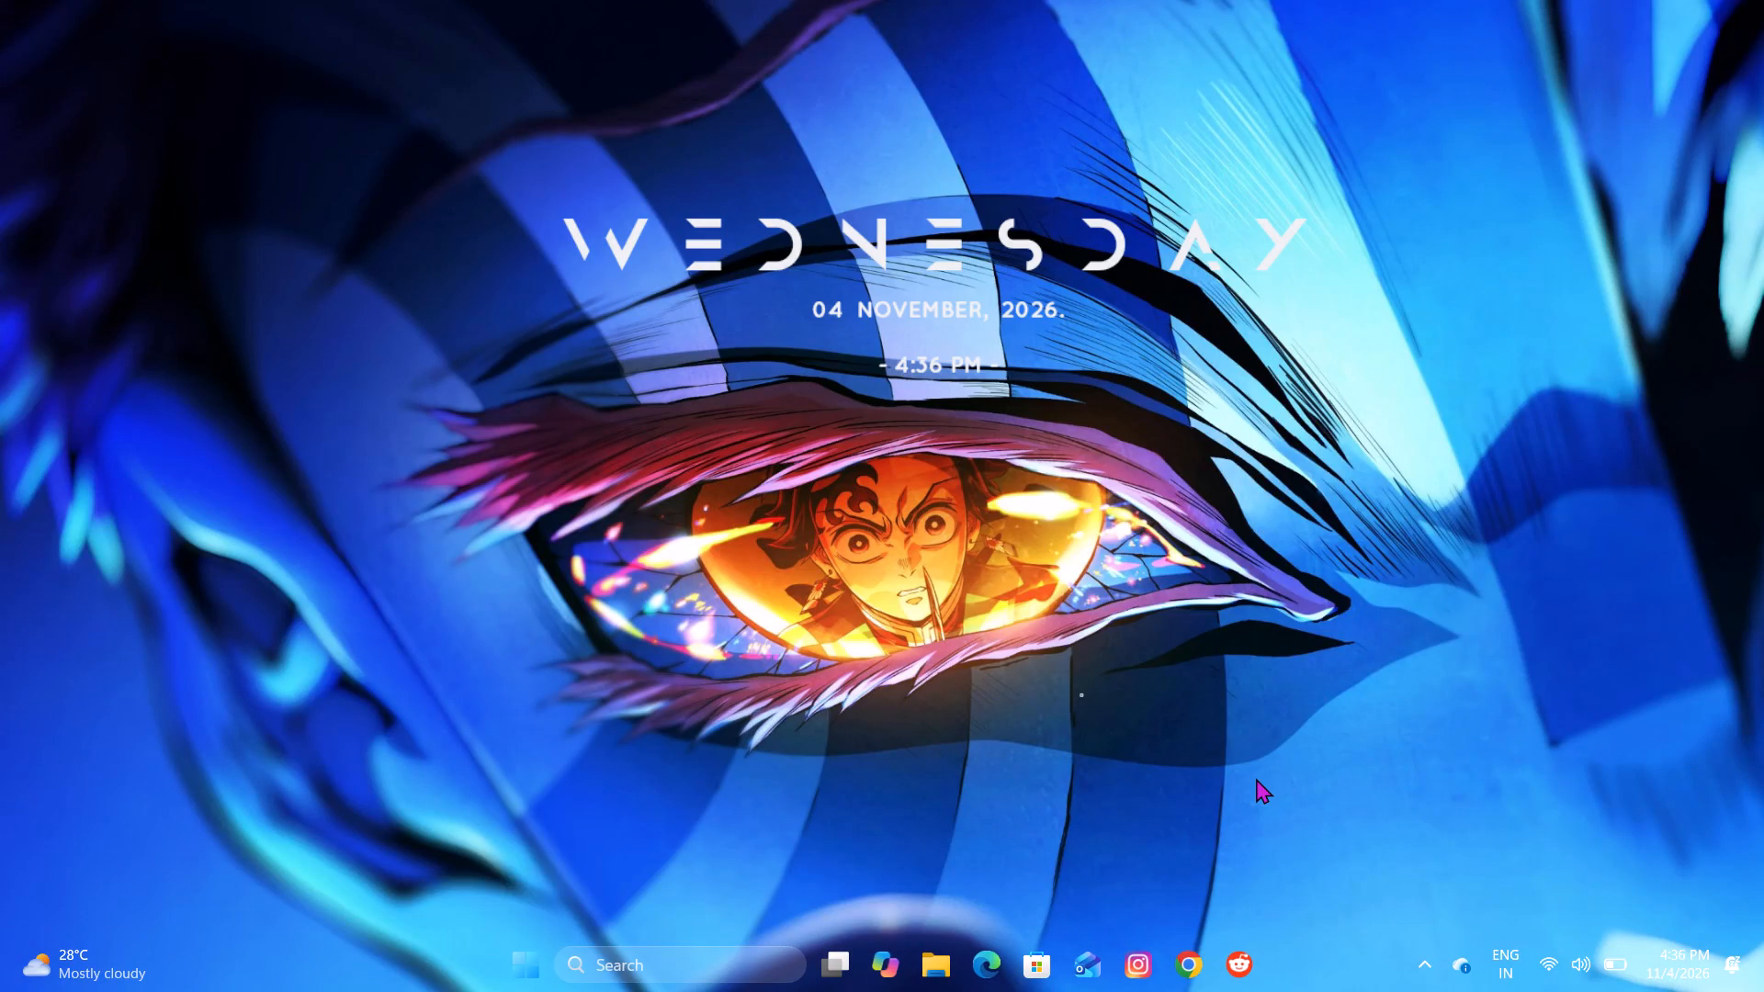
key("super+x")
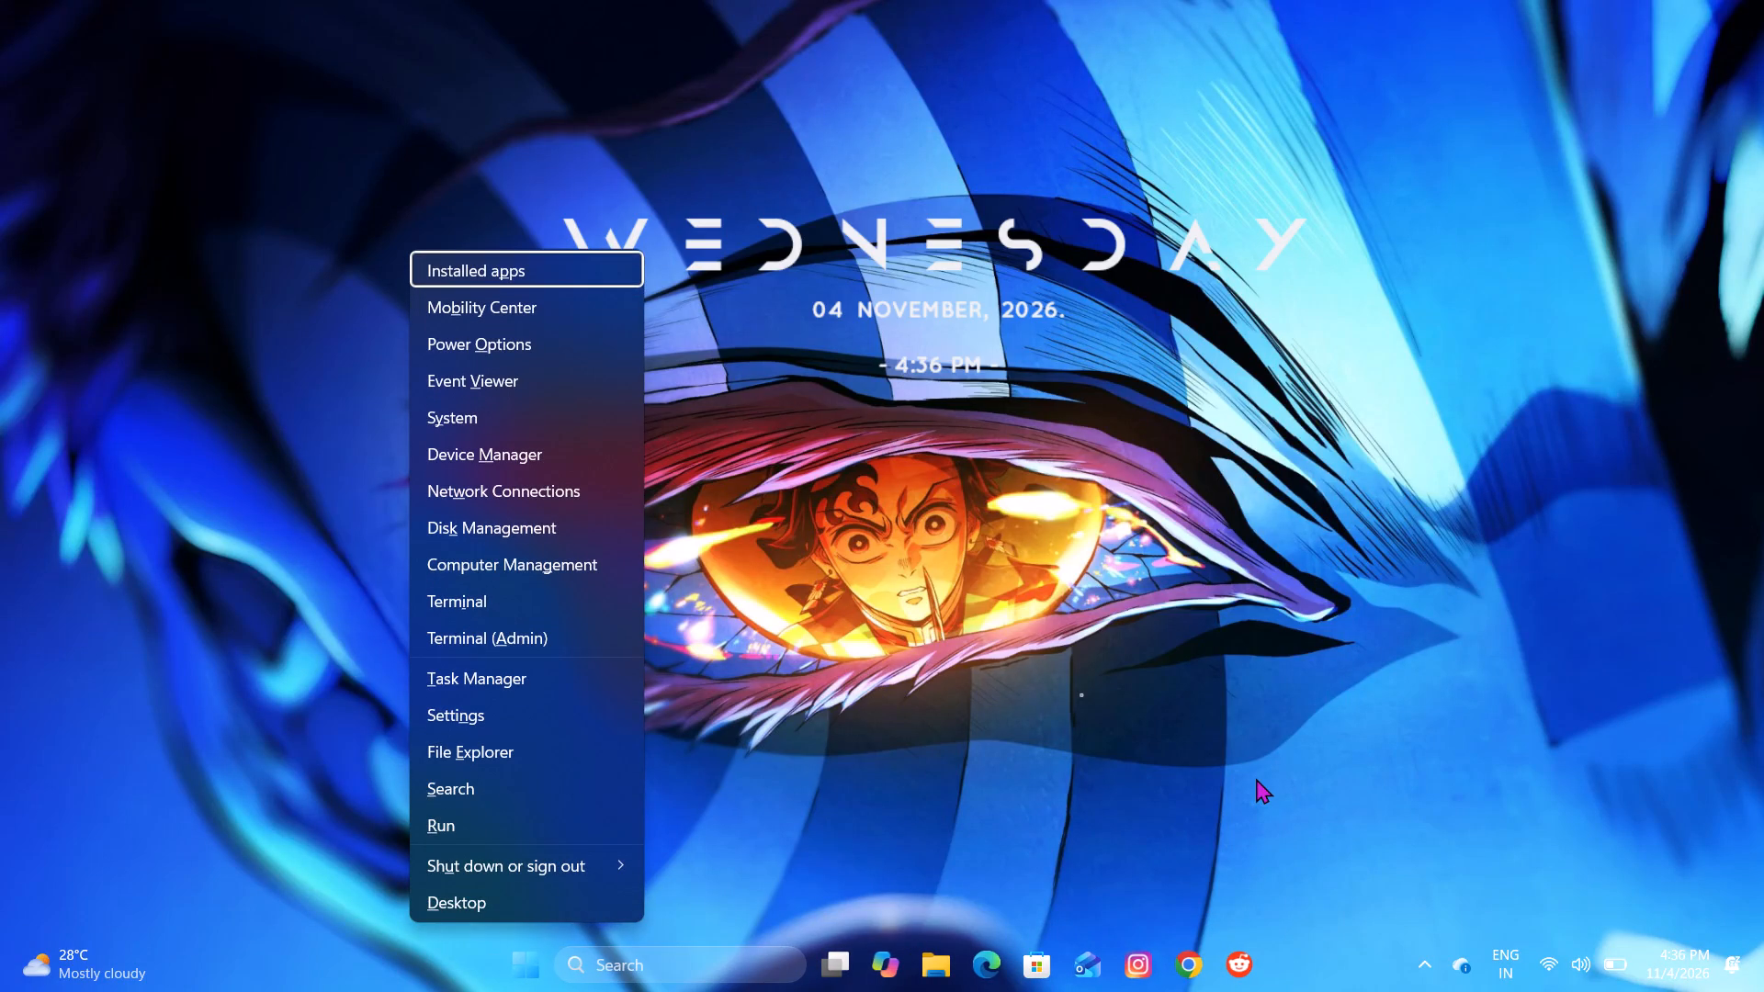